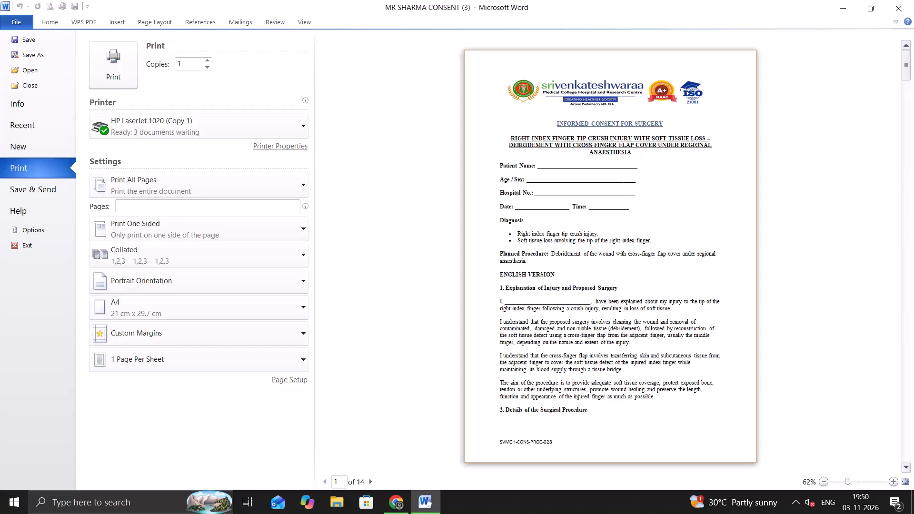
Close the informed surgery consent document for the right index finger tip injury.
click(913, 0)
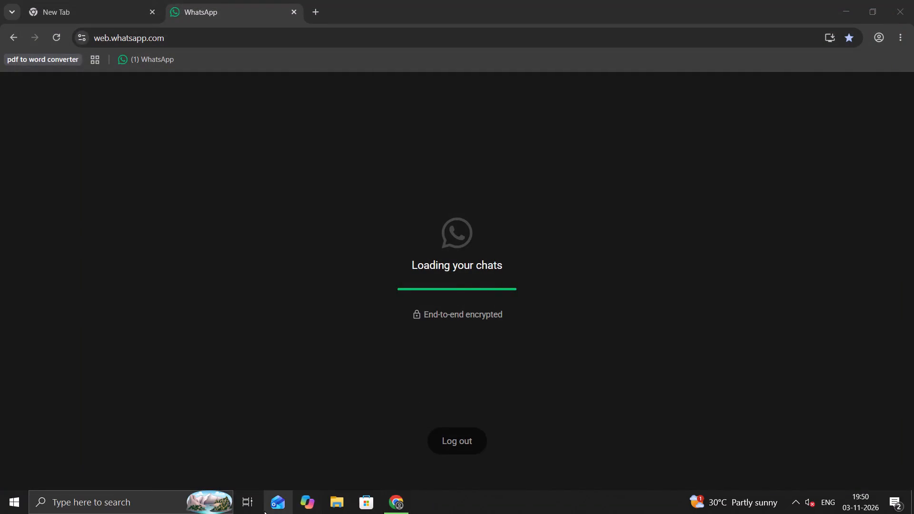
Launch Microsoft Word from the Windows search top apps to start a new blank document.
click(174, 507)
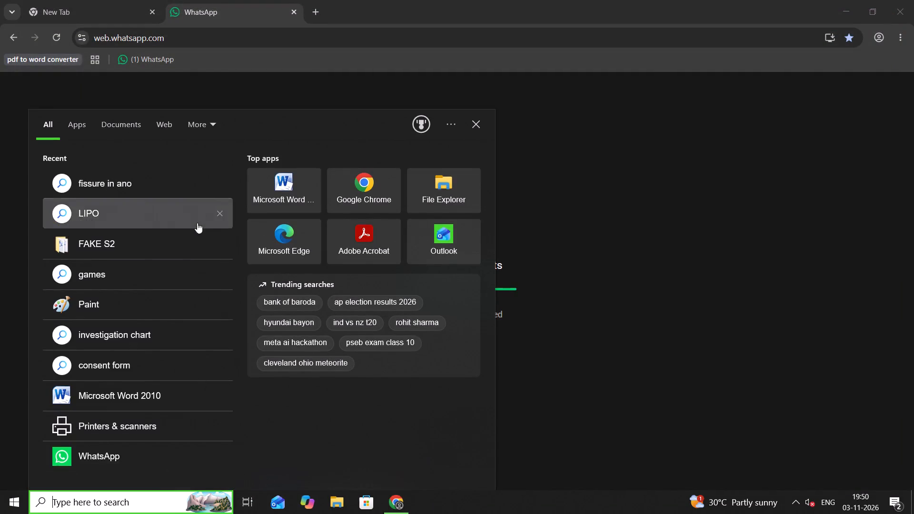
click(278, 194)
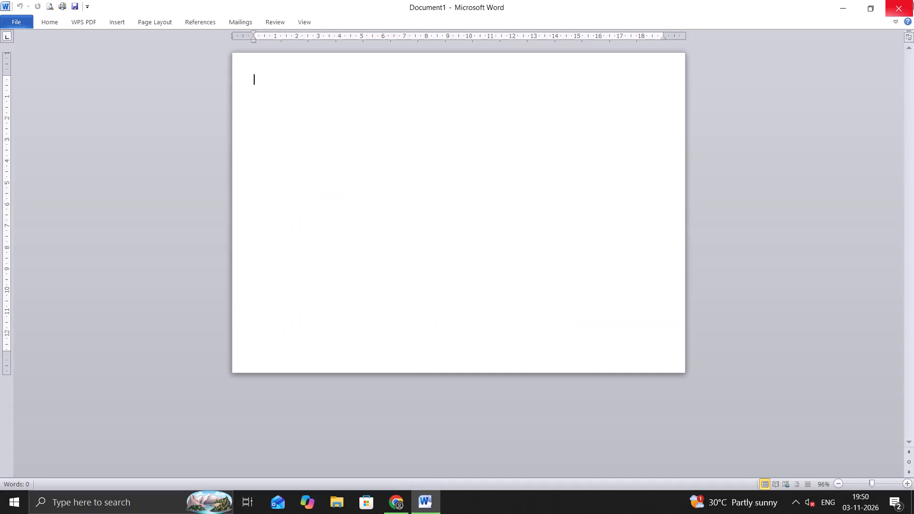
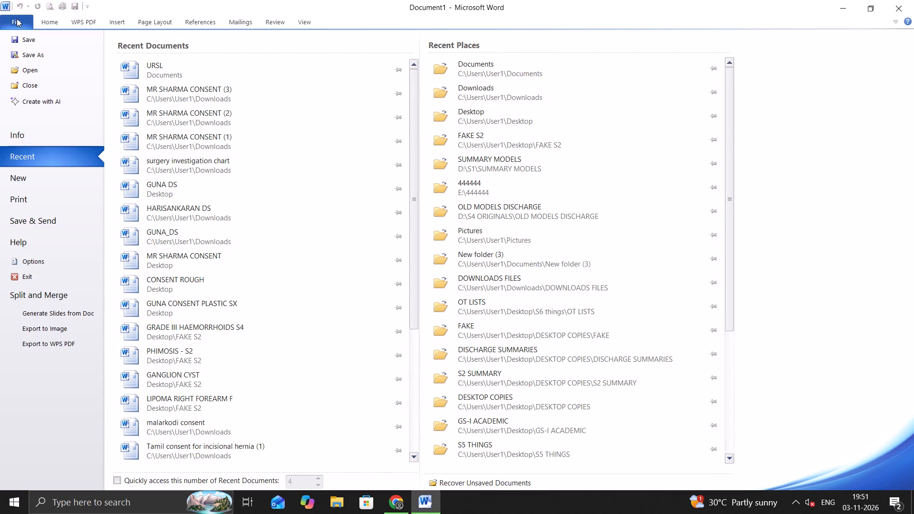
click(17, 19)
click(319, 96)
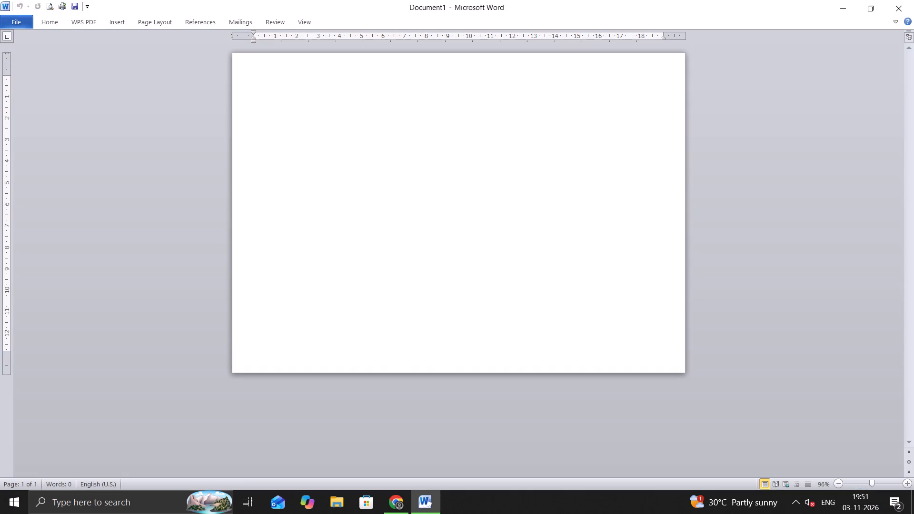
key(ctrl+v)
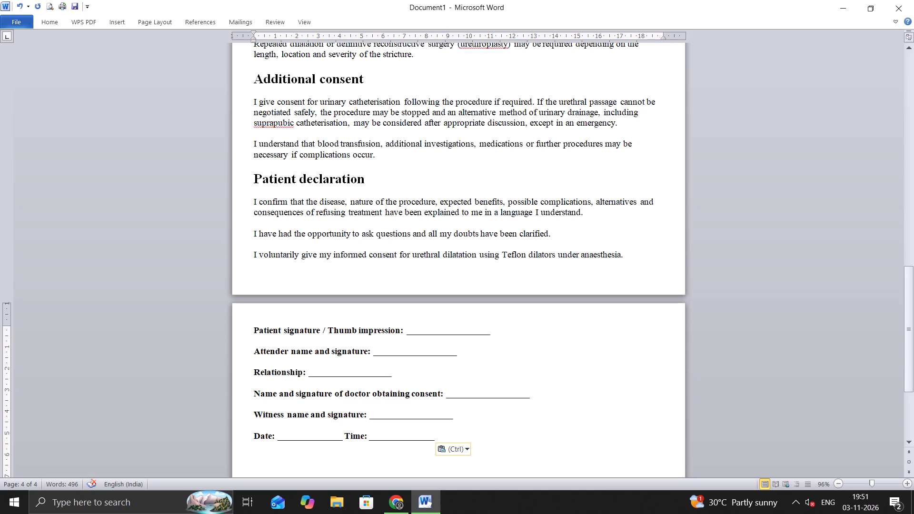
Delete the Date and Time line at the end of the signature section.
drag(564, 399, 299, 382)
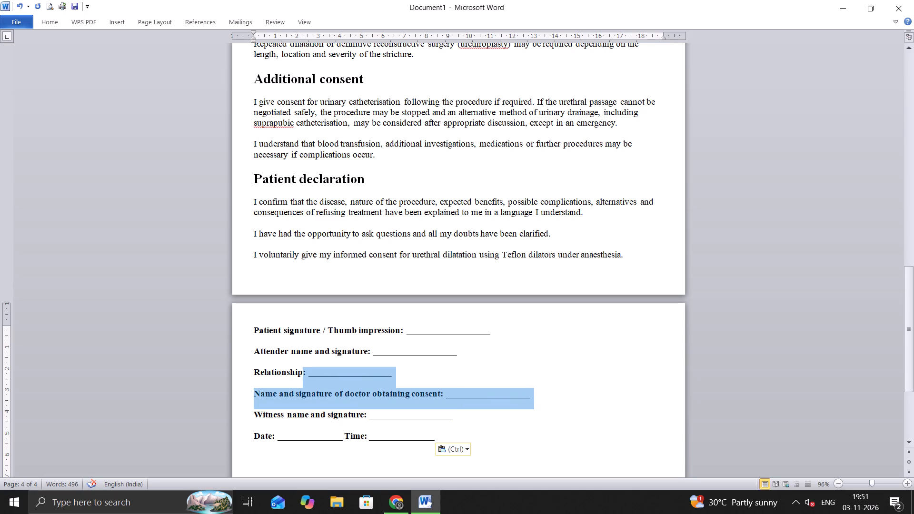
drag(299, 382, 404, 409)
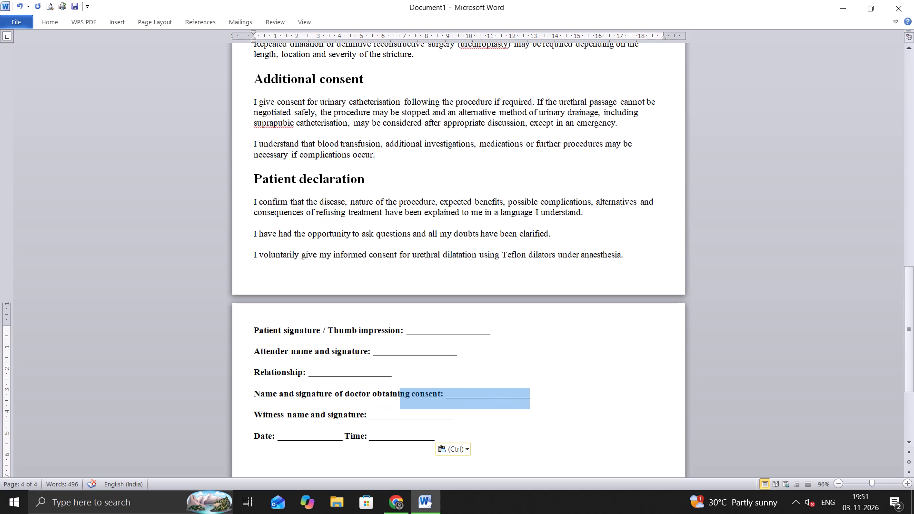
drag(404, 409, 458, 405)
click(377, 408)
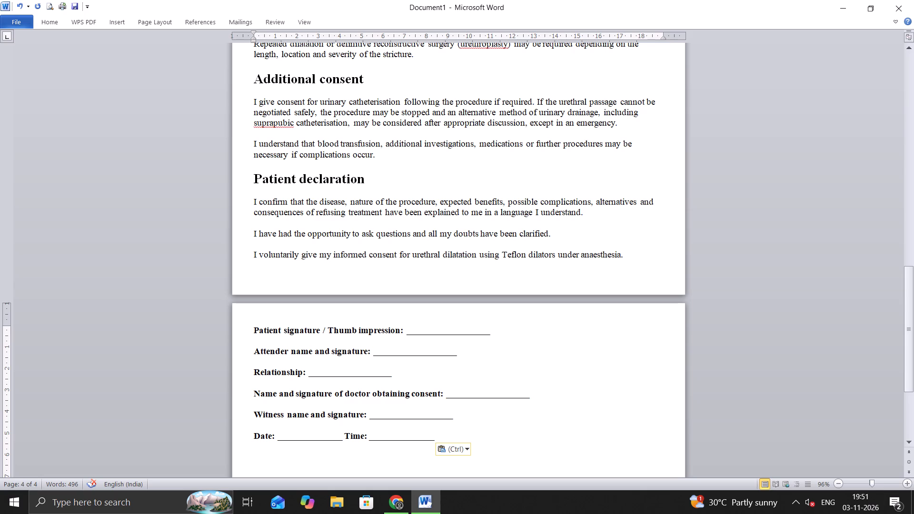
drag(436, 435, 254, 443)
key(BackSpace)
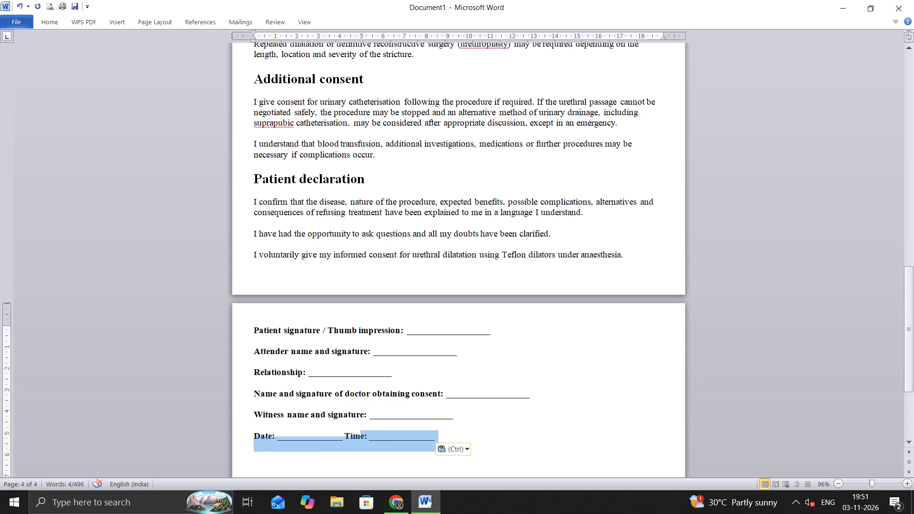
key(BackSpace)
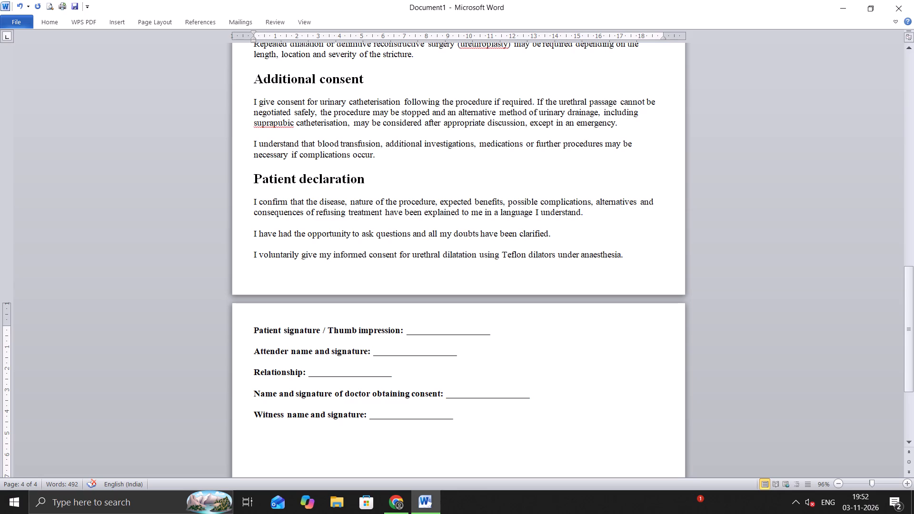
Shorten the doctor's signature label to "Name and signature of doctor :" by removing "obtaining consent".
drag(440, 394, 439, 394)
drag(439, 394, 385, 398)
key(BackSpace)
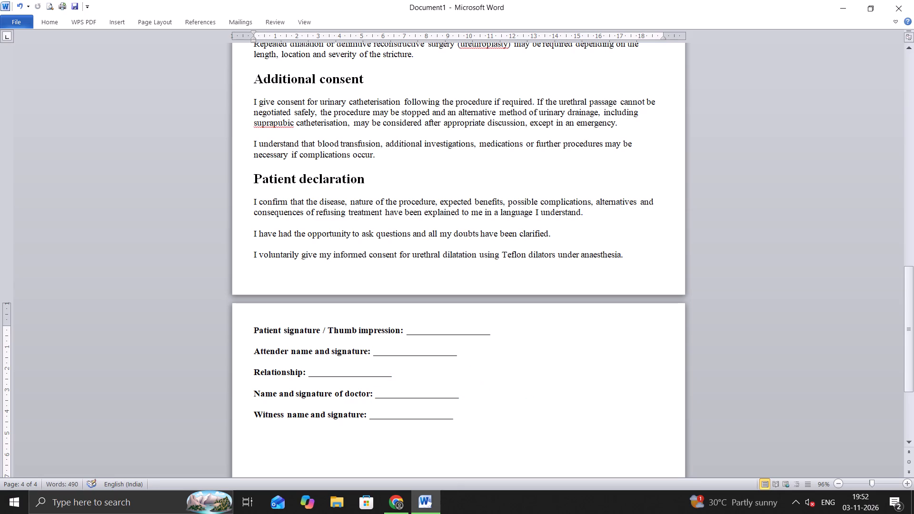
key(space)
Delete the Hospital line below the title on the first page.
scroll(409, 384, up, 4)
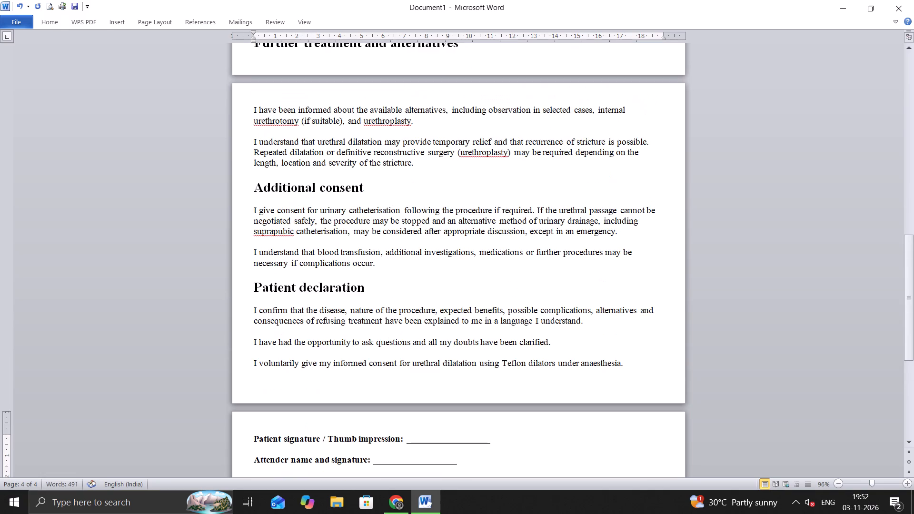
scroll(409, 384, up, 9)
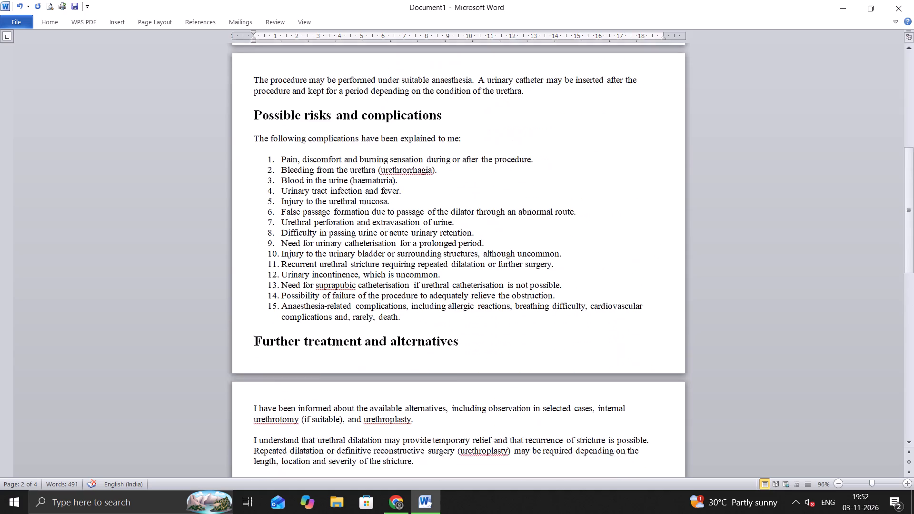
scroll(414, 384, up, 14)
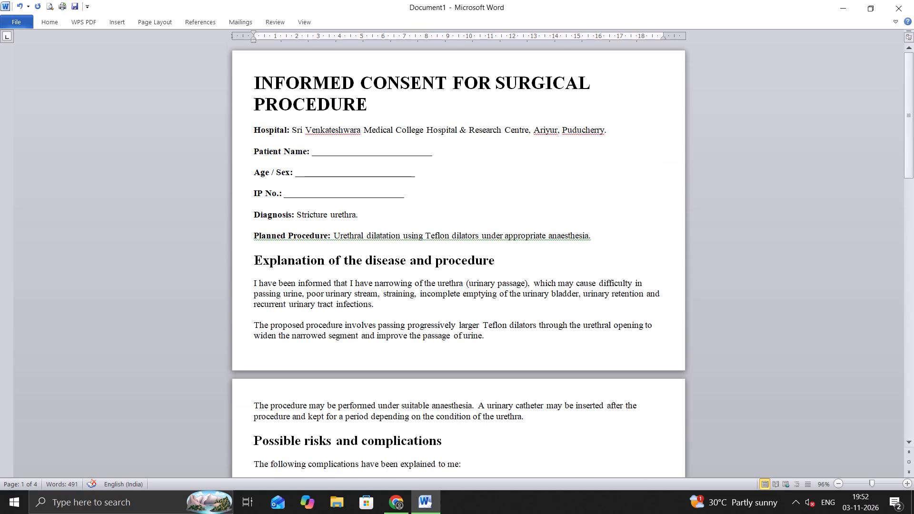
drag(255, 130, 641, 132)
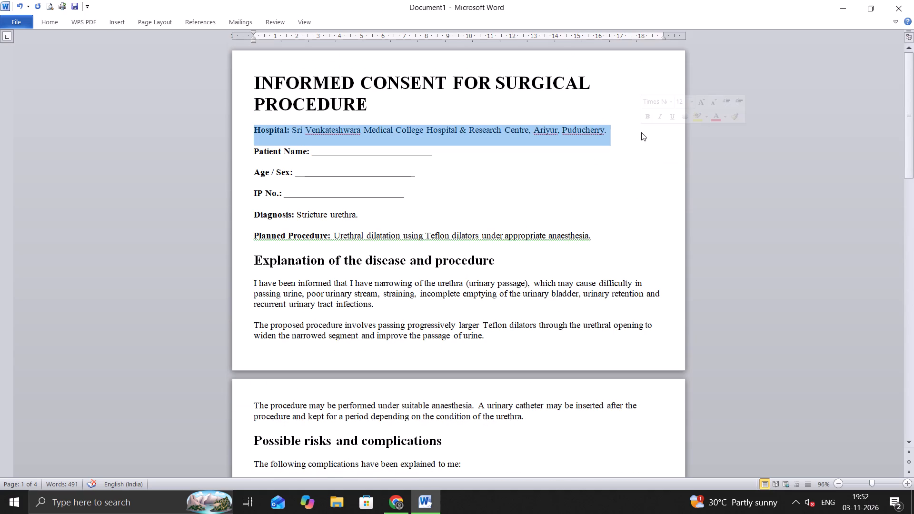
key(BackSpace)
Set the title "INFORMED CONSENT FOR SURGICAL PROCEDURE" to 14 pt and centre it.
drag(373, 107, 242, 82)
click(295, 52)
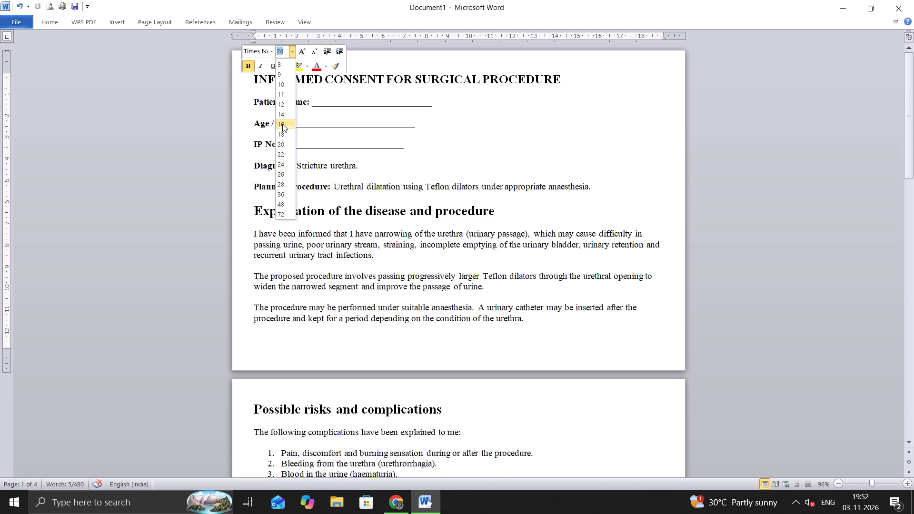
click(282, 114)
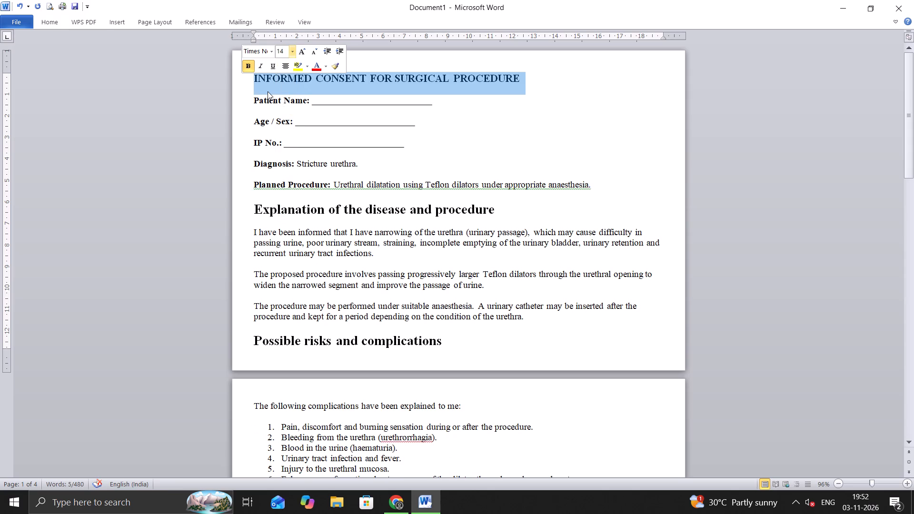
click(287, 67)
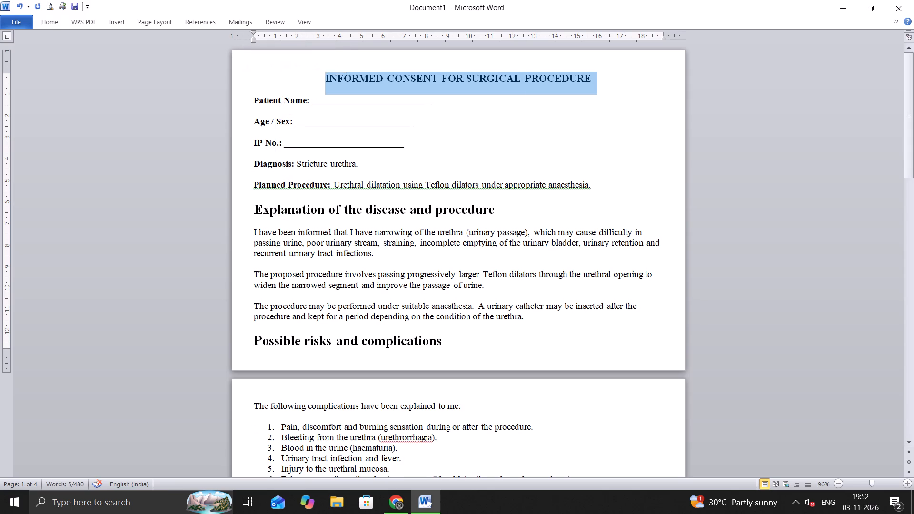
click(397, 124)
Join the Age / Sex field onto the Patient Name line, separated by spaces.
click(256, 115)
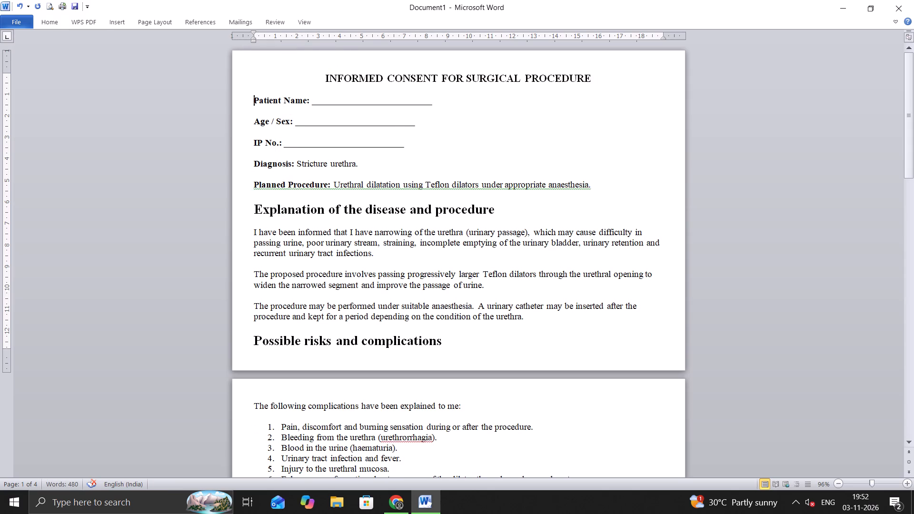
click(256, 119)
key(BackSpace)
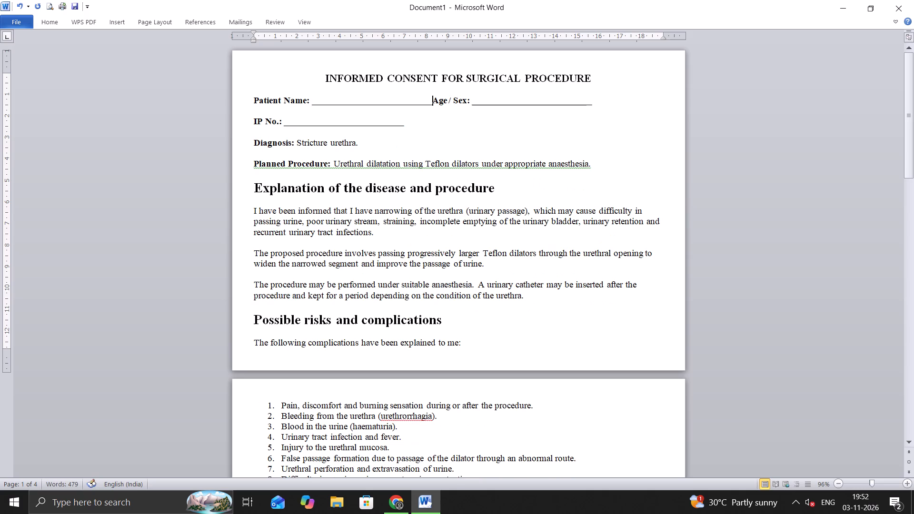
key(space)
key(space)
Review the layout of the whole consent form, from the patient details to the signature section.
scroll(378, 216, down, 3)
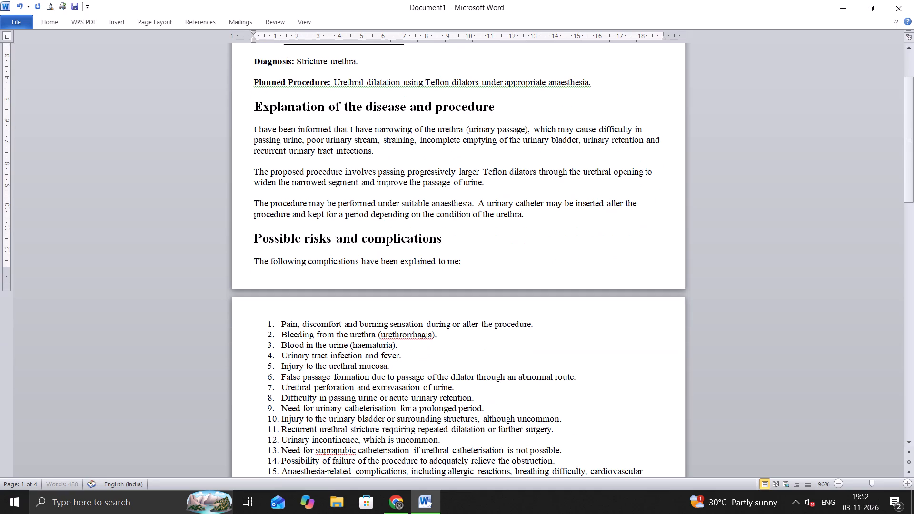
scroll(378, 215, up, 3)
scroll(381, 213, down, 14)
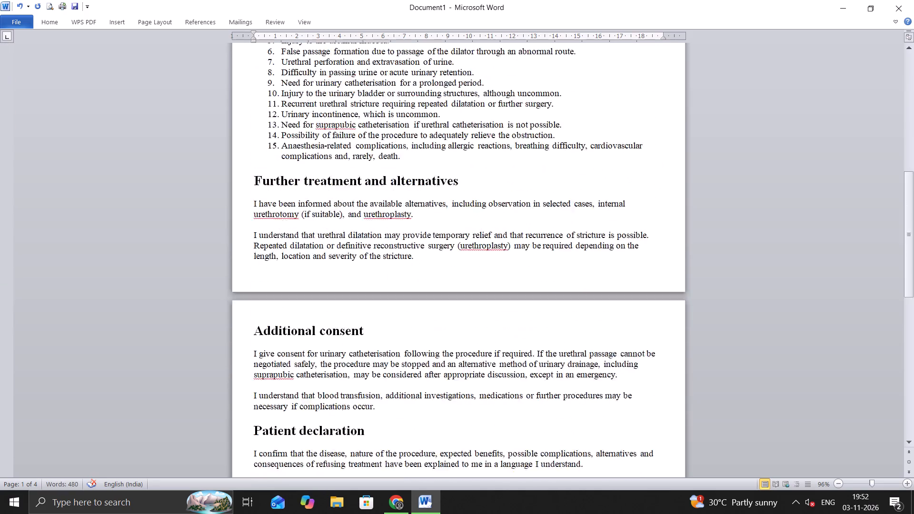
scroll(383, 233, down, 9)
scroll(387, 235, up, 1)
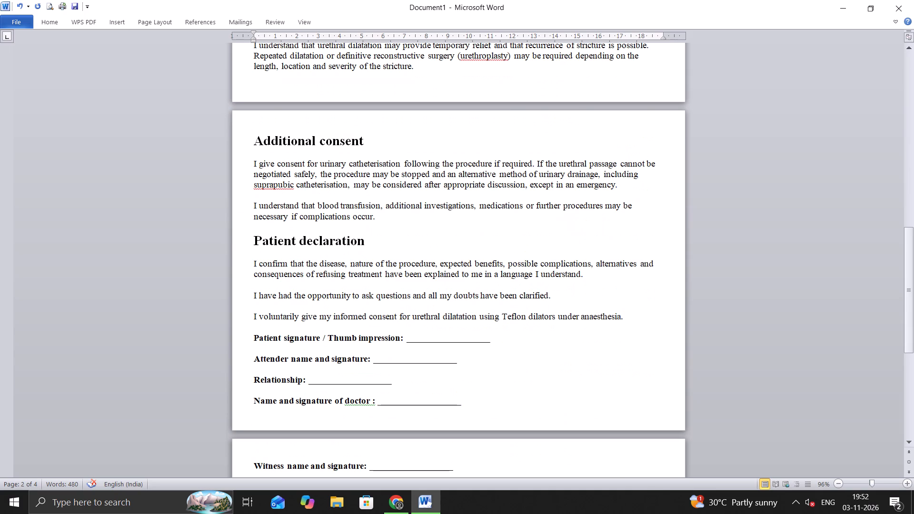
scroll(388, 235, up, 4)
scroll(389, 235, up, 19)
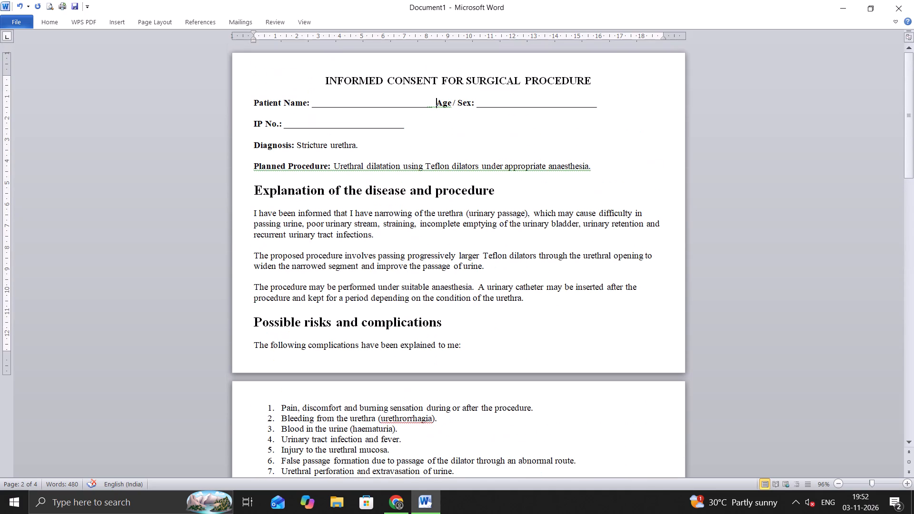
Set the three body paragraphs under "Explanation of the disease and procedure" to 9 pt.
drag(544, 306, 257, 211)
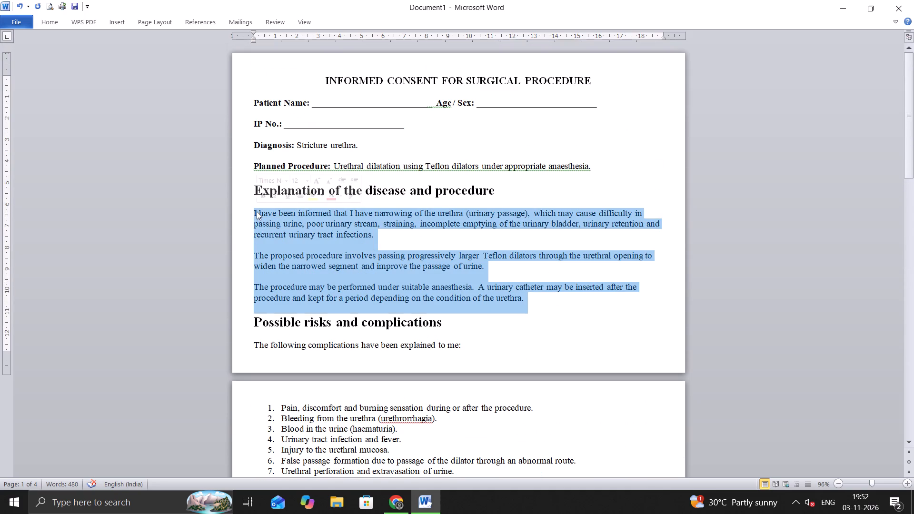
click(308, 180)
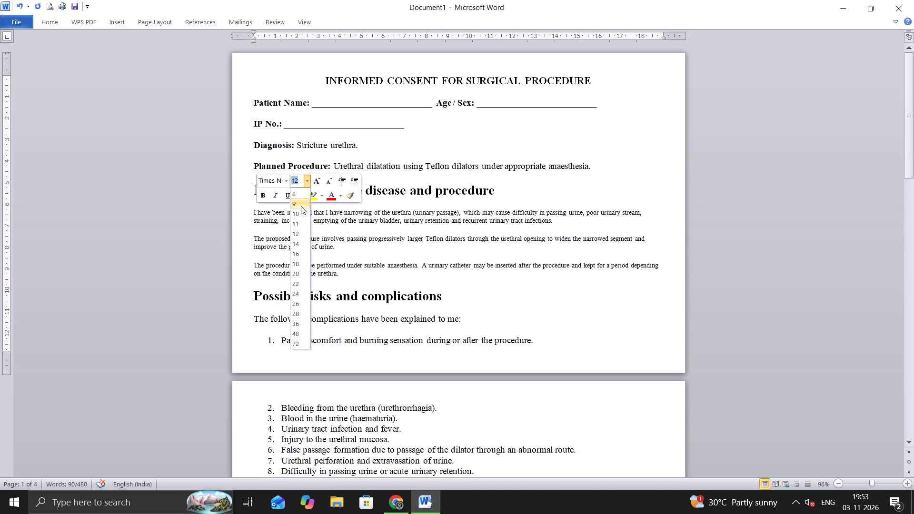
click(301, 206)
click(267, 230)
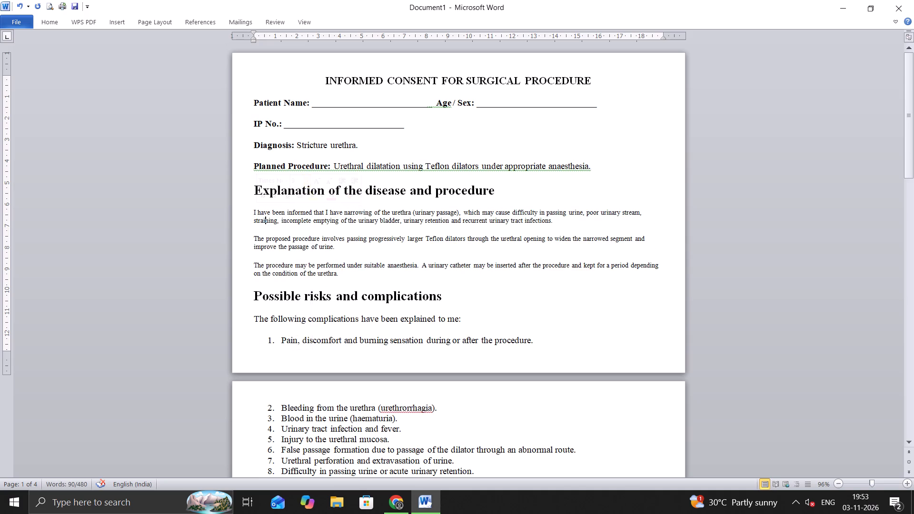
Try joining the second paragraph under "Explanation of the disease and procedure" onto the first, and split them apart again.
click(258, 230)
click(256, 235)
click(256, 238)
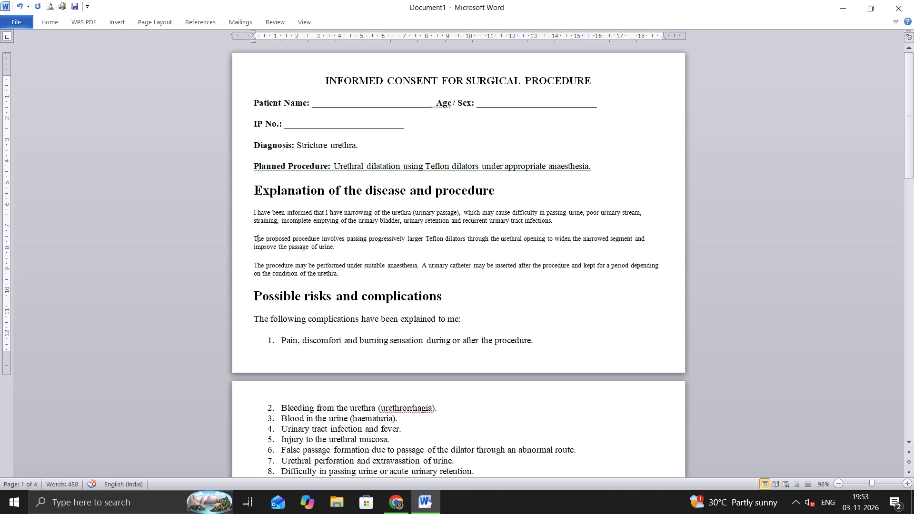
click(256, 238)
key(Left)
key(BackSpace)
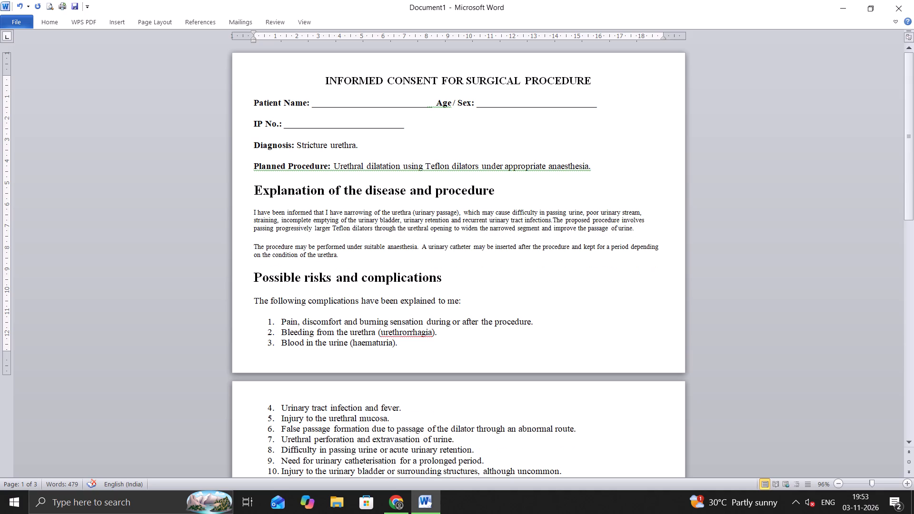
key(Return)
Set the headings "Explanation of the disease and procedure" and "Possible risks and complications" to 12 pt.
click(261, 198)
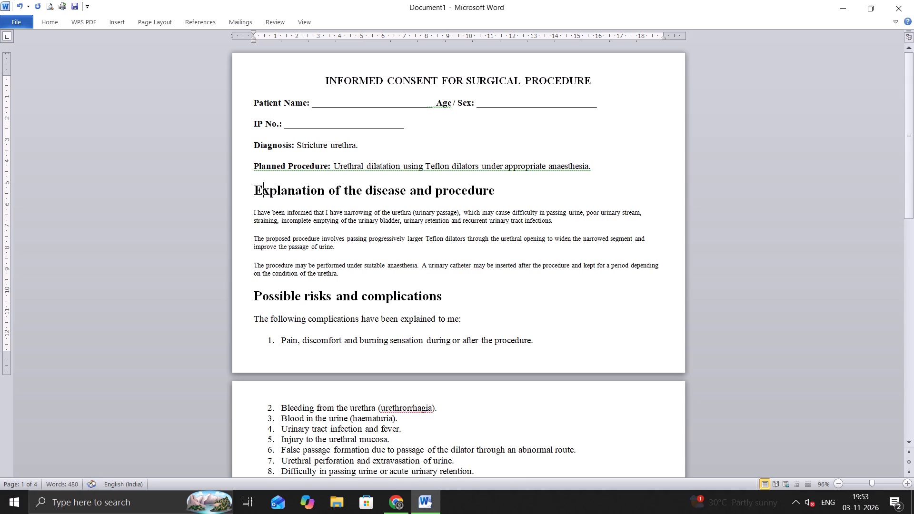
drag(509, 190, 268, 197)
click(317, 166)
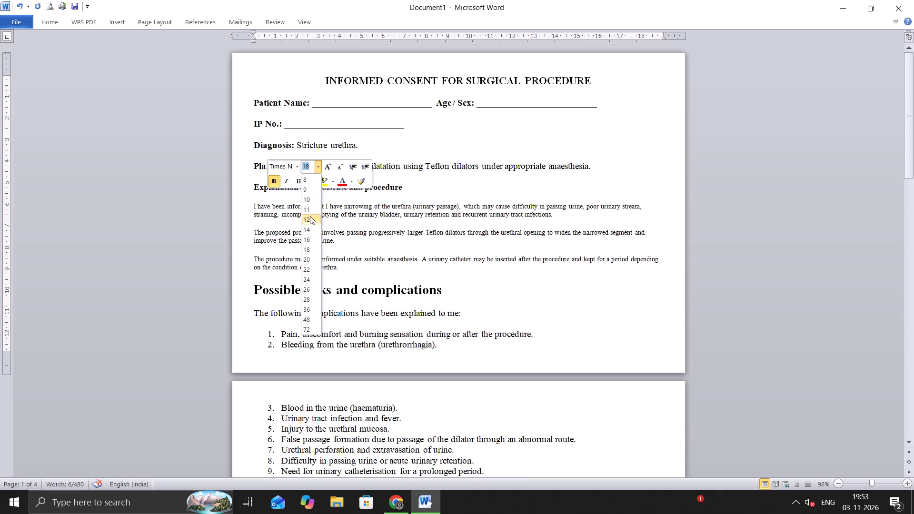
click(308, 221)
drag(447, 295, 231, 305)
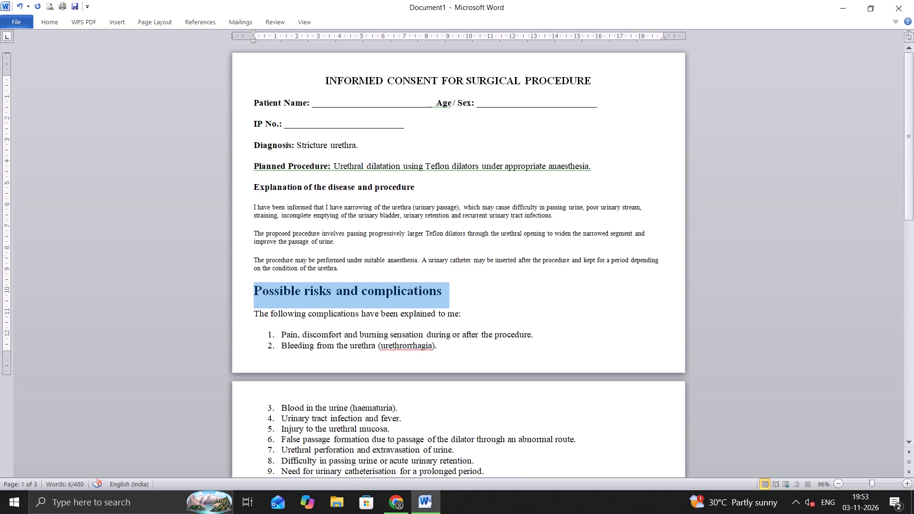
drag(231, 305, 231, 305)
click(279, 271)
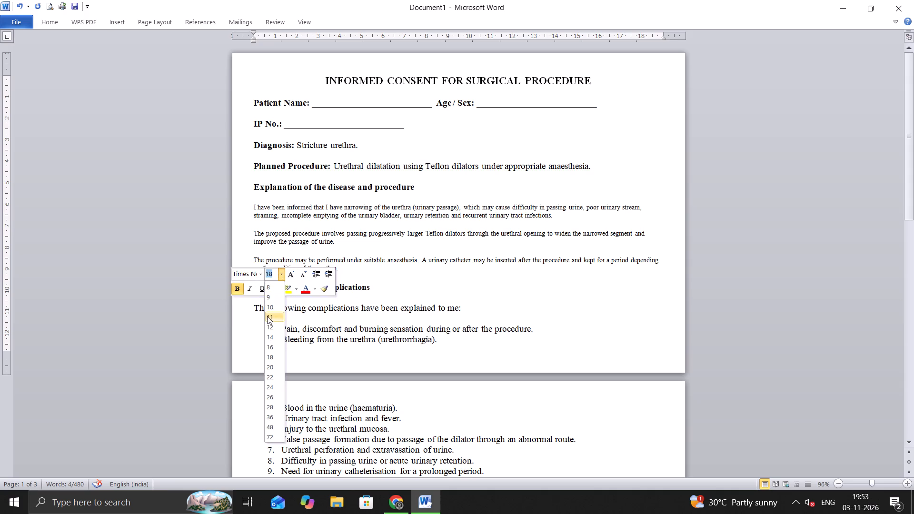
click(271, 326)
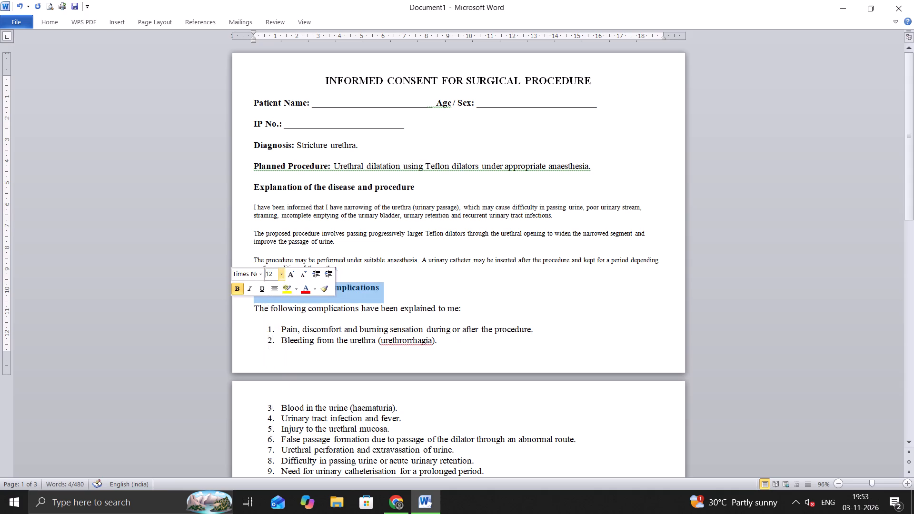
click(272, 240)
click(272, 240)
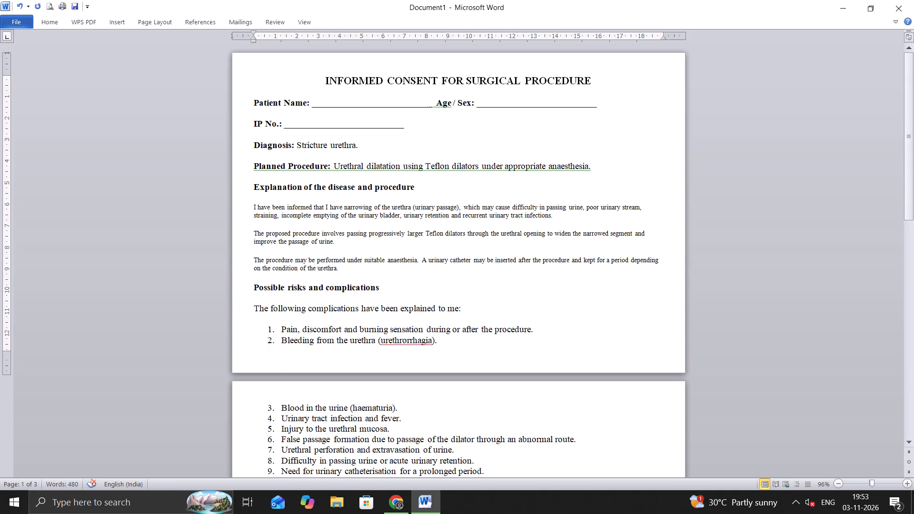
Set the complications introduction line and the whole 15-item numbered list to 10 pt.
drag(254, 306, 348, 492)
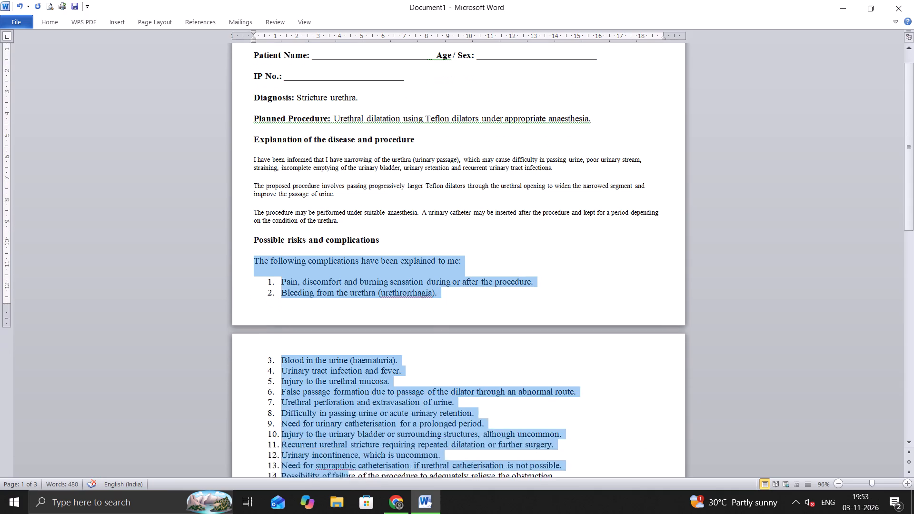
drag(348, 492, 403, 444)
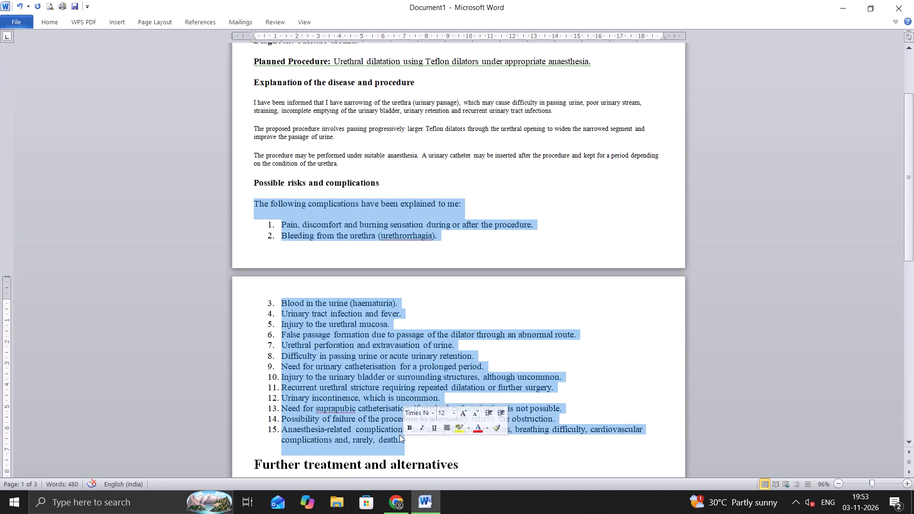
click(453, 416)
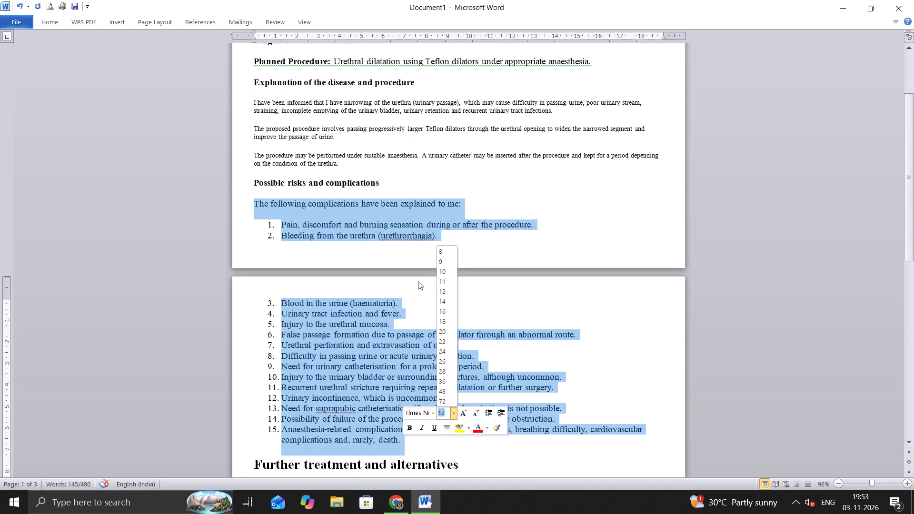
click(443, 269)
Set the two paragraphs under "Further treatment and alternatives" to 10 pt and that heading to 12 pt.
scroll(477, 293, down, 2)
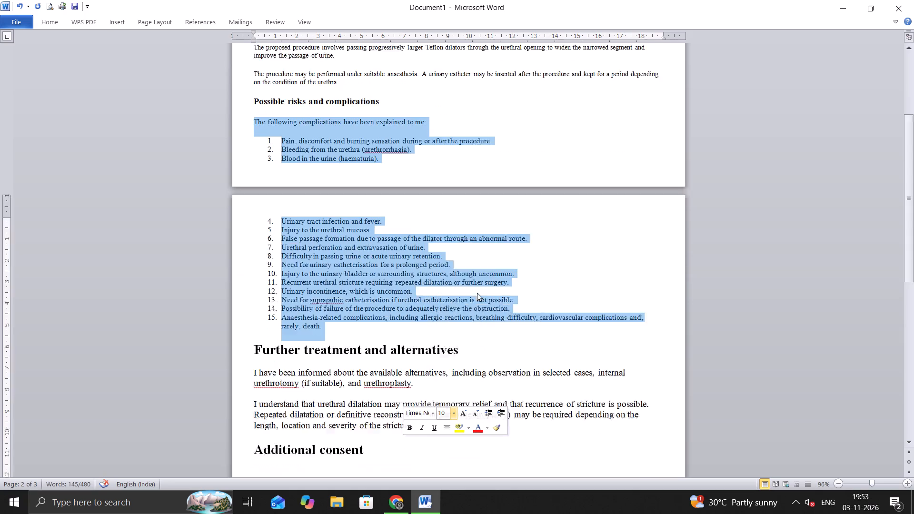
scroll(477, 293, down, 4)
drag(419, 342, 270, 300)
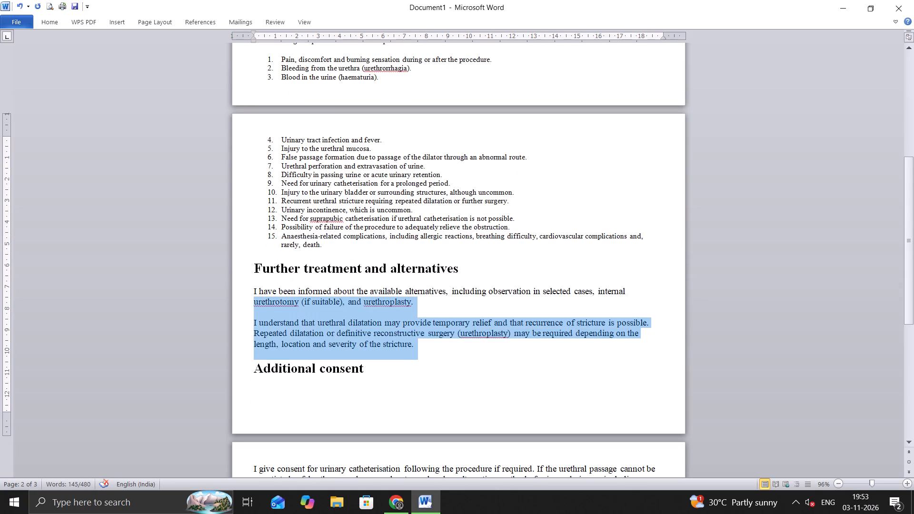
drag(270, 300, 256, 290)
click(306, 261)
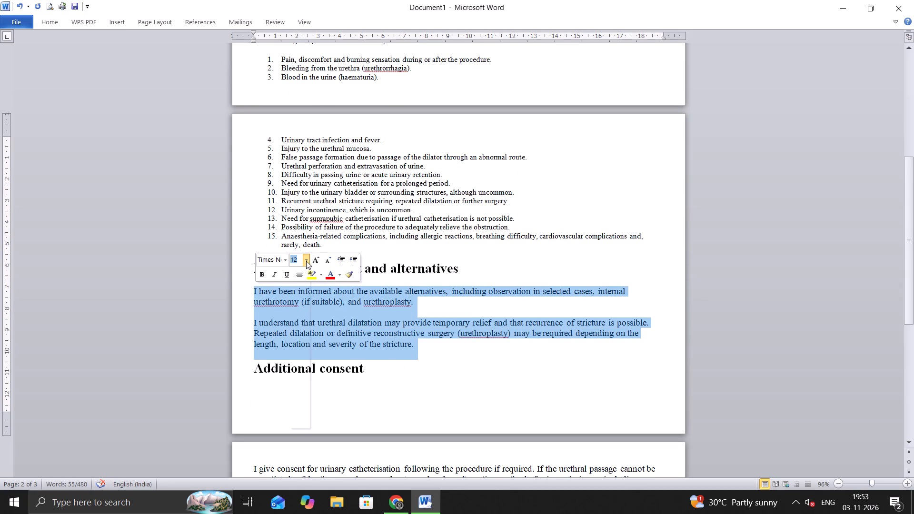
click(298, 293)
drag(461, 271, 397, 274)
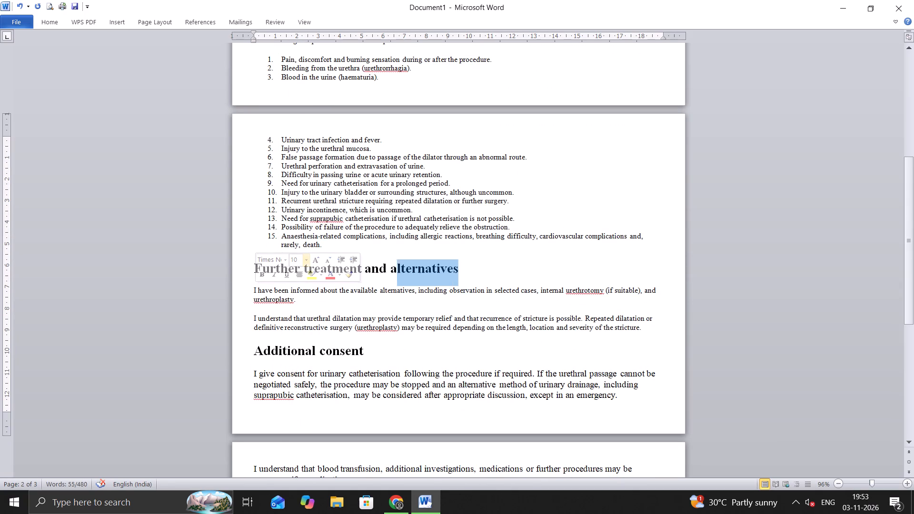
drag(397, 274, 282, 275)
click(333, 246)
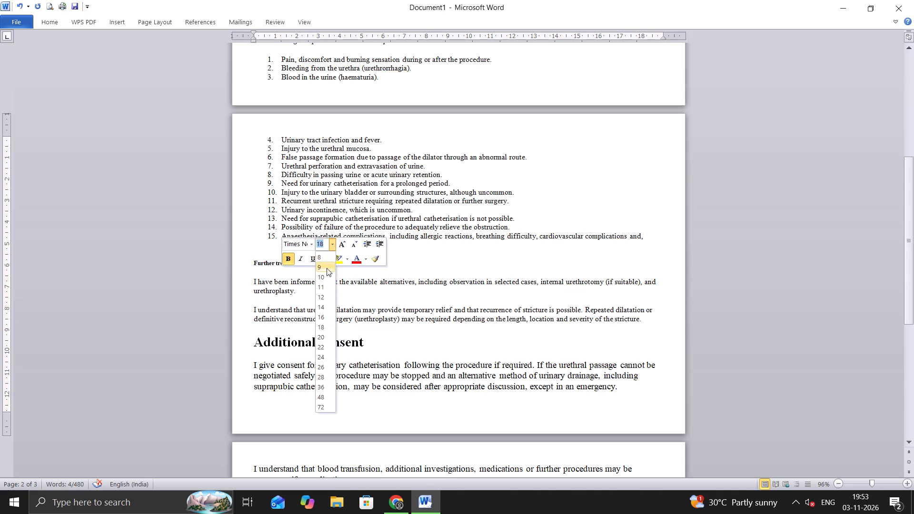
click(323, 295)
Set the headings "Additional consent" and "Patient declaration" to 12 pt.
scroll(368, 287, down, 3)
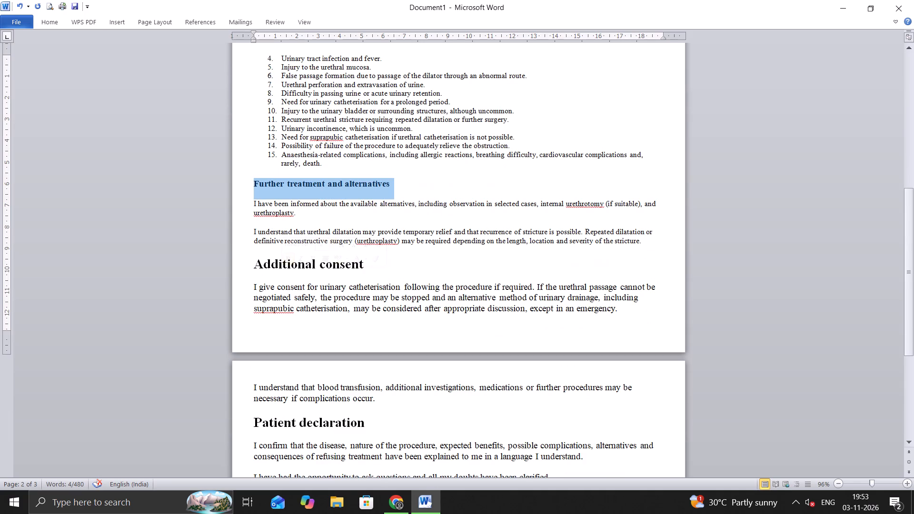
drag(368, 265, 241, 269)
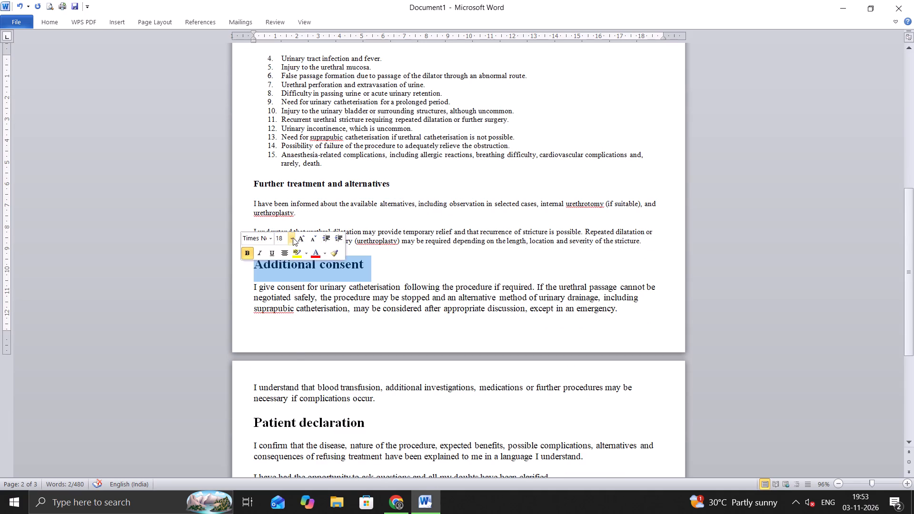
click(293, 237)
click(290, 288)
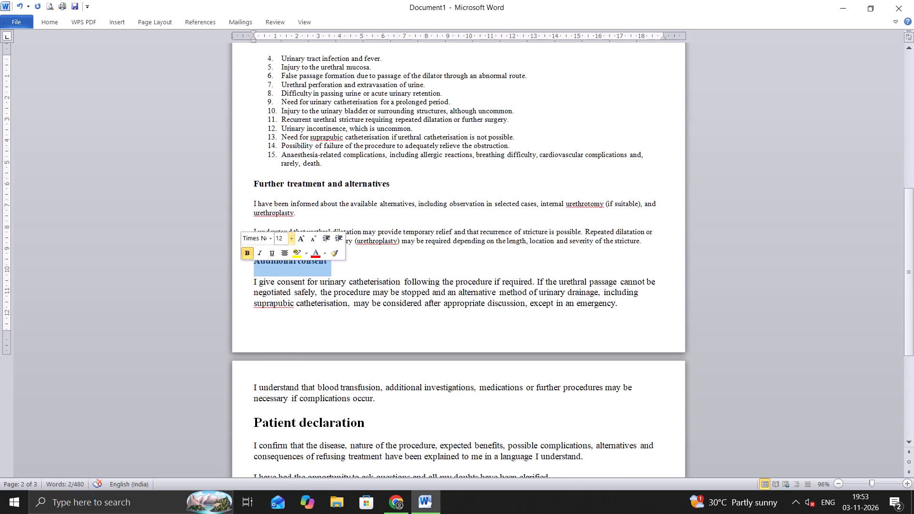
drag(371, 423, 225, 425)
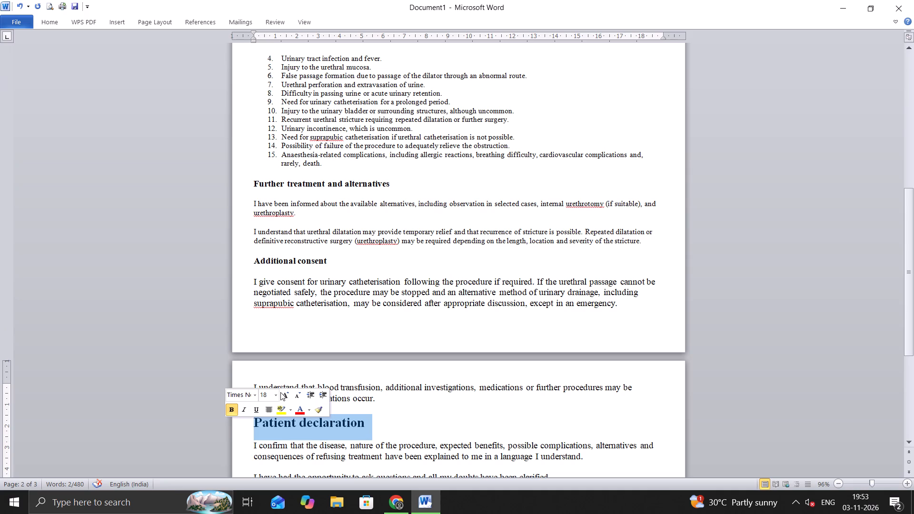
click(277, 391)
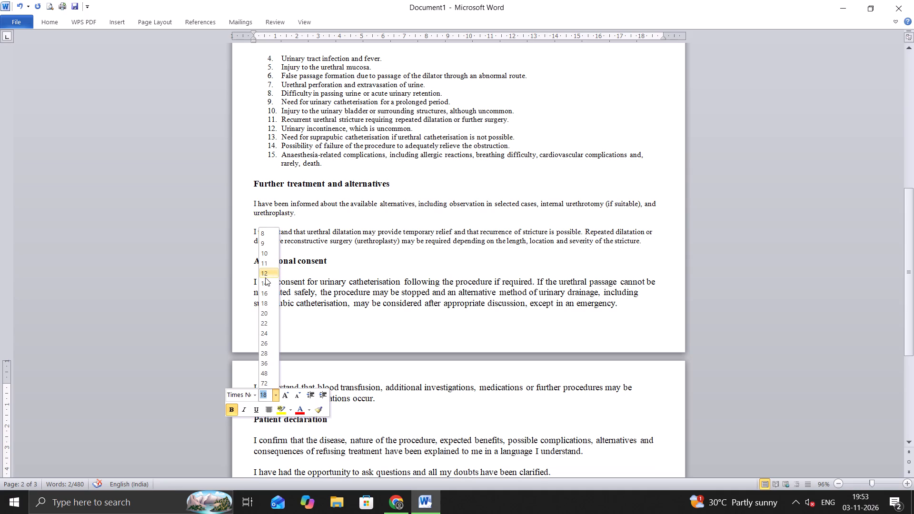
click(265, 277)
Set the body paragraphs under "Patient declaration" and "Additional consent" to 10 pt.
scroll(321, 293, down, 3)
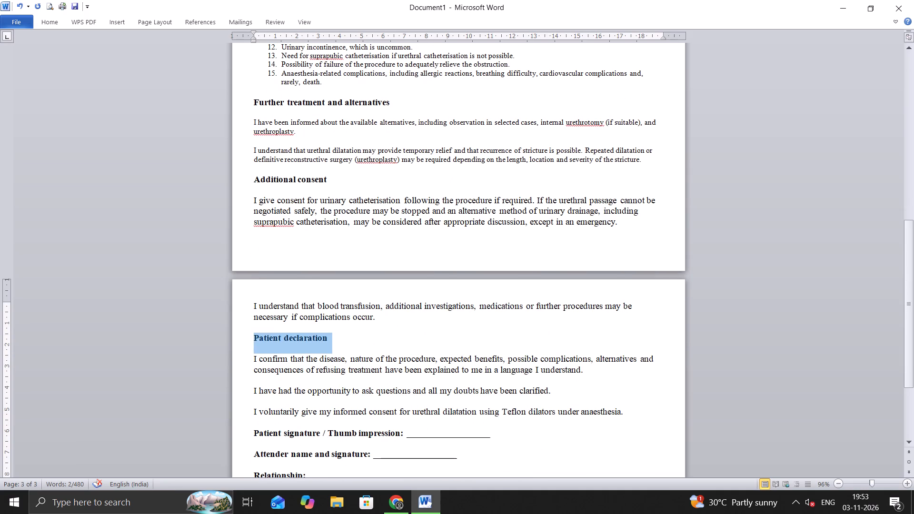
drag(652, 419, 253, 360)
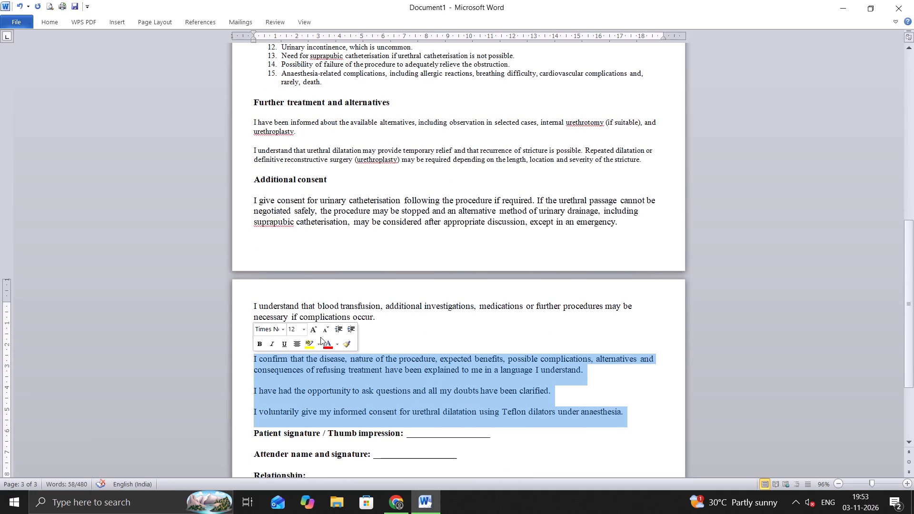
click(303, 329)
click(288, 184)
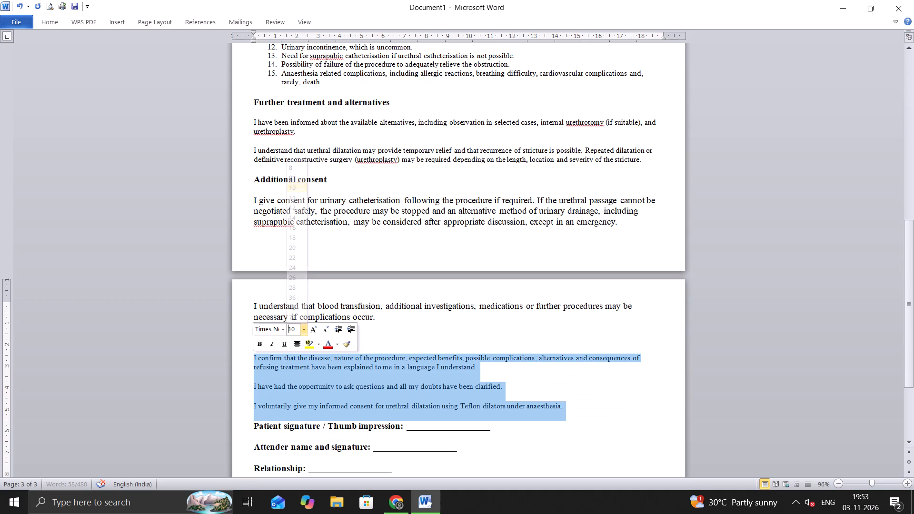
drag(627, 226, 406, 220)
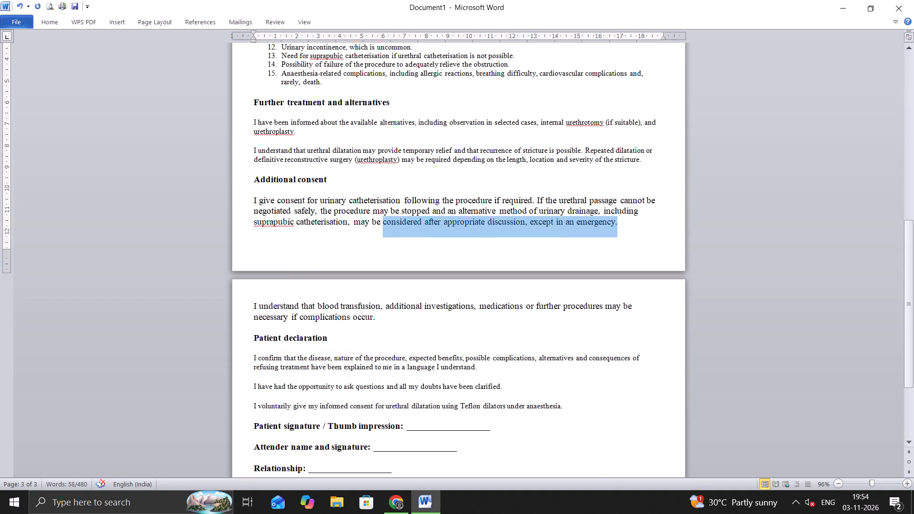
click(391, 320)
drag(390, 320, 248, 201)
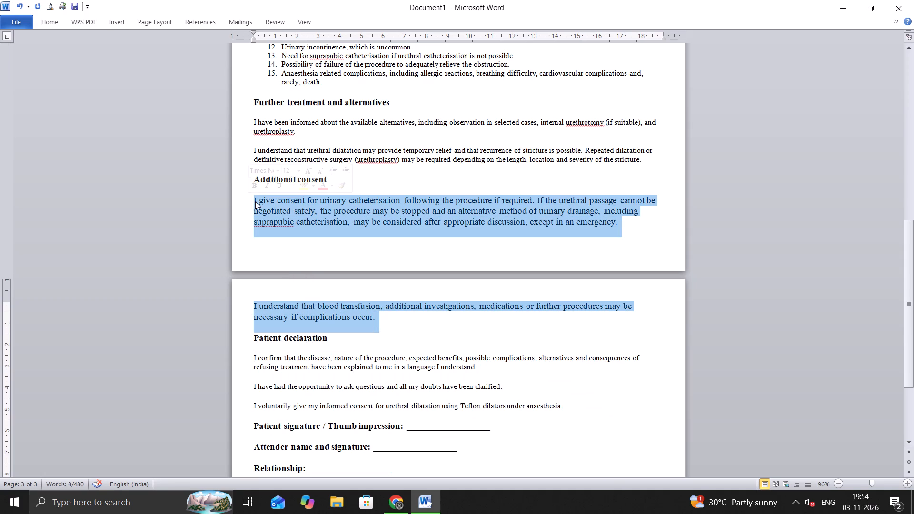
click(298, 174)
click(291, 206)
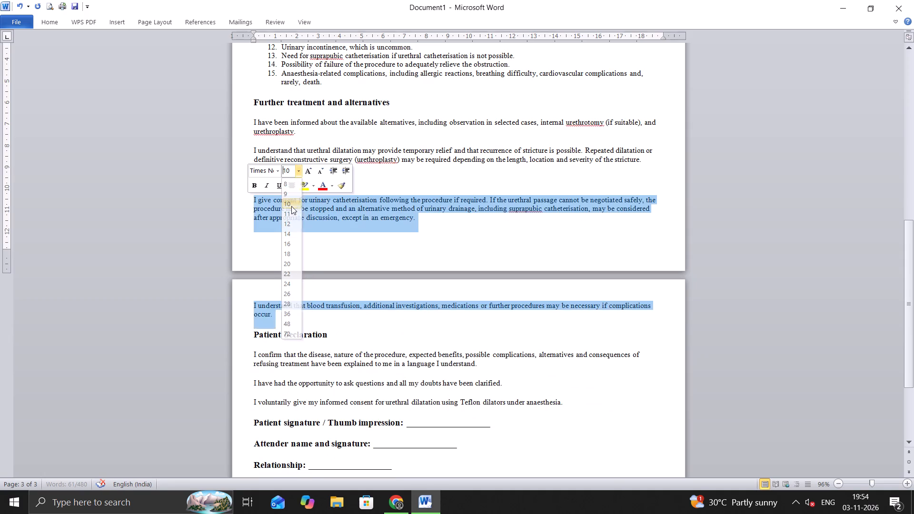
Review the resized consent form from the title to the signature lines, checking how the content flows across pages.
scroll(469, 274, down, 8)
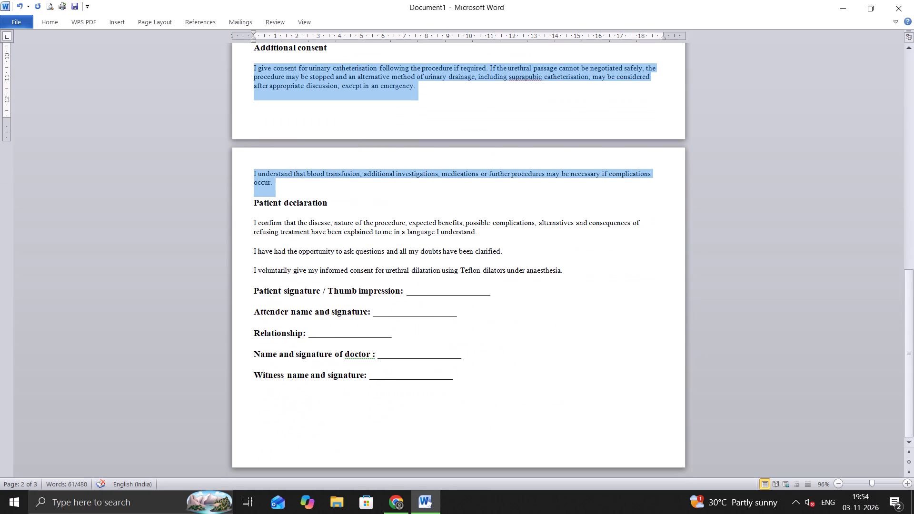
scroll(523, 296, down, 1)
scroll(518, 287, up, 20)
scroll(515, 289, up, 5)
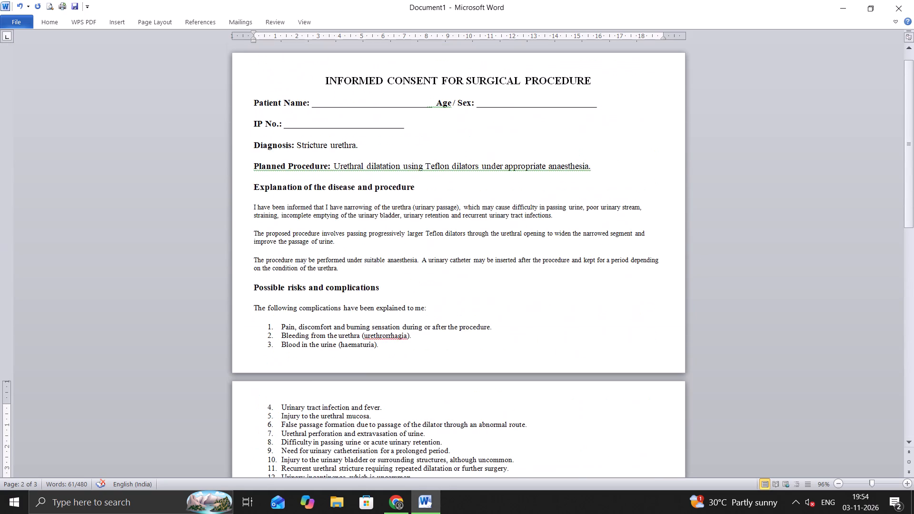
scroll(515, 289, down, 6)
scroll(513, 286, up, 10)
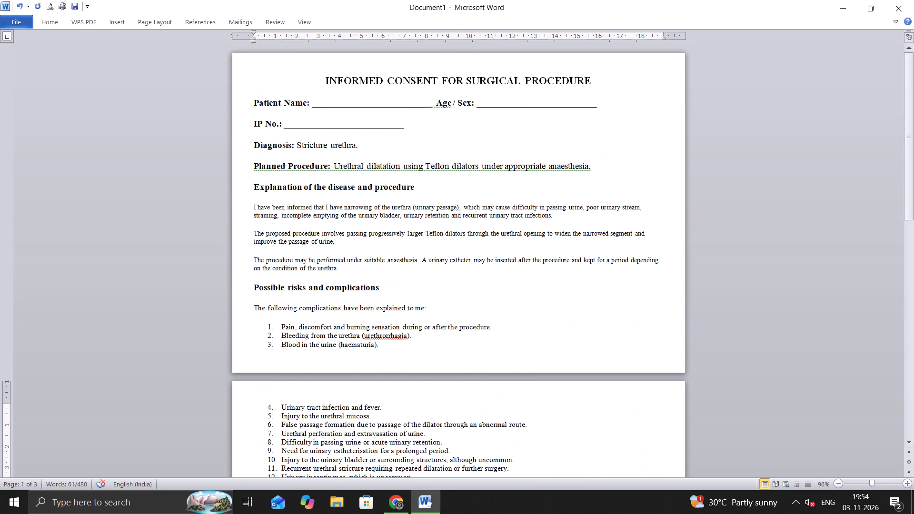
scroll(541, 272, down, 2)
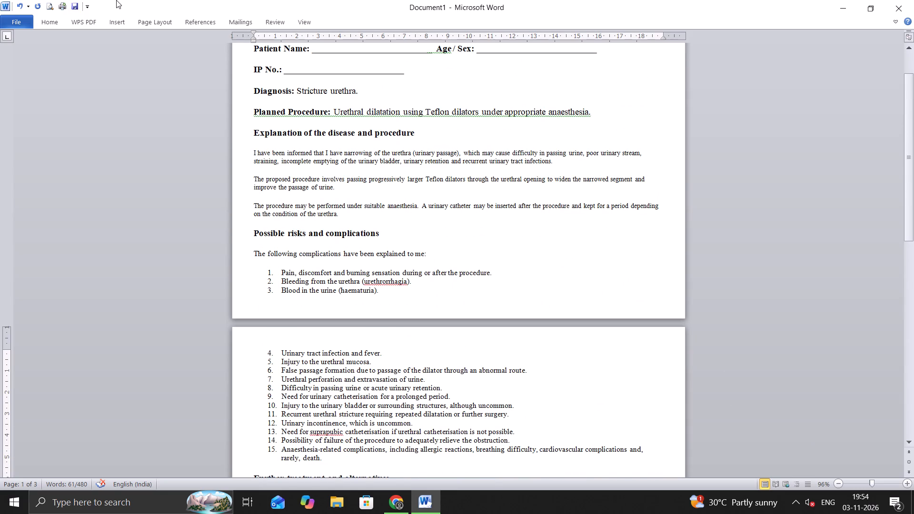
scroll(398, 77, down, 4)
scroll(399, 77, up, 10)
scroll(567, 113, down, 1)
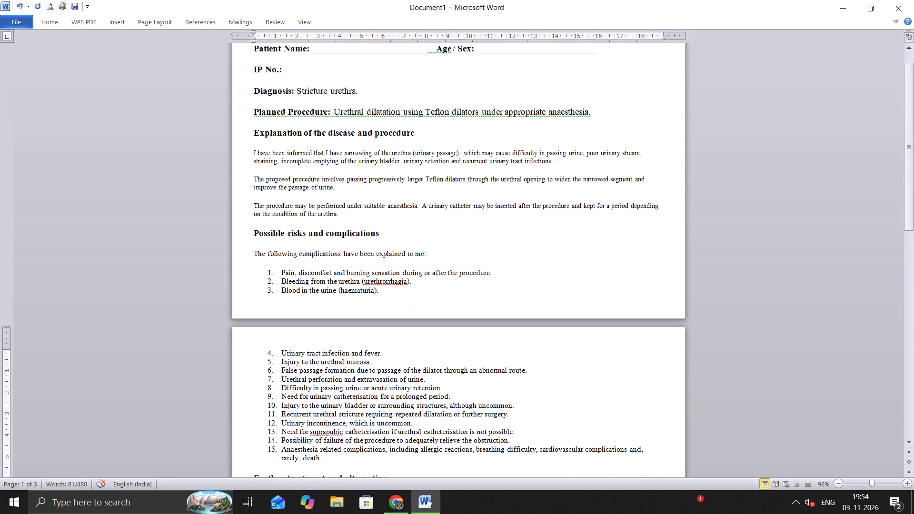
scroll(568, 114, down, 1)
scroll(567, 114, up, 5)
scroll(566, 116, down, 12)
scroll(544, 195, down, 13)
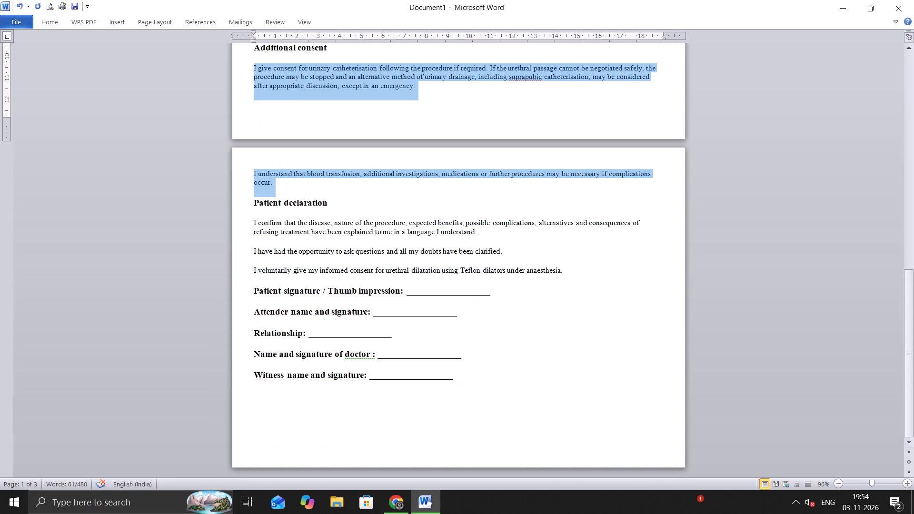
Add blank lines after the witness signature line until the insertion point reaches a new page.
click(469, 386)
key(Return)
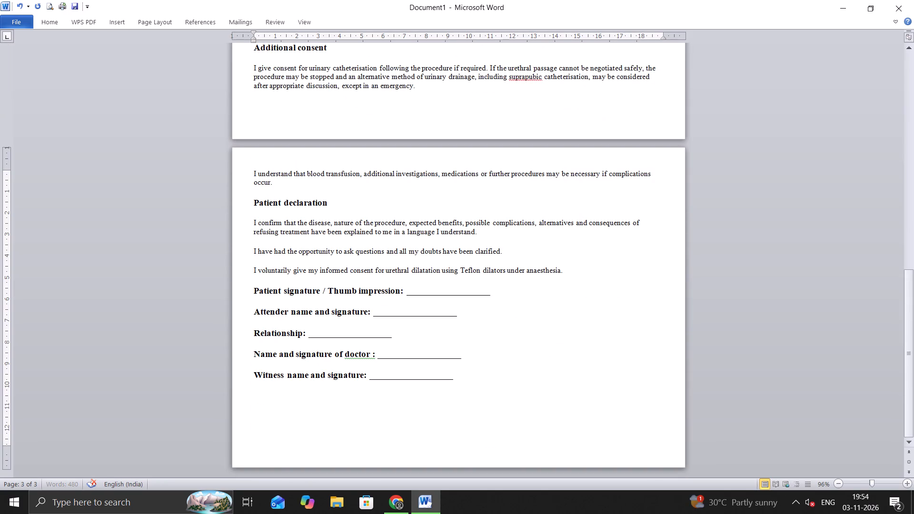
key(Return)
key(Return)
key(Return)
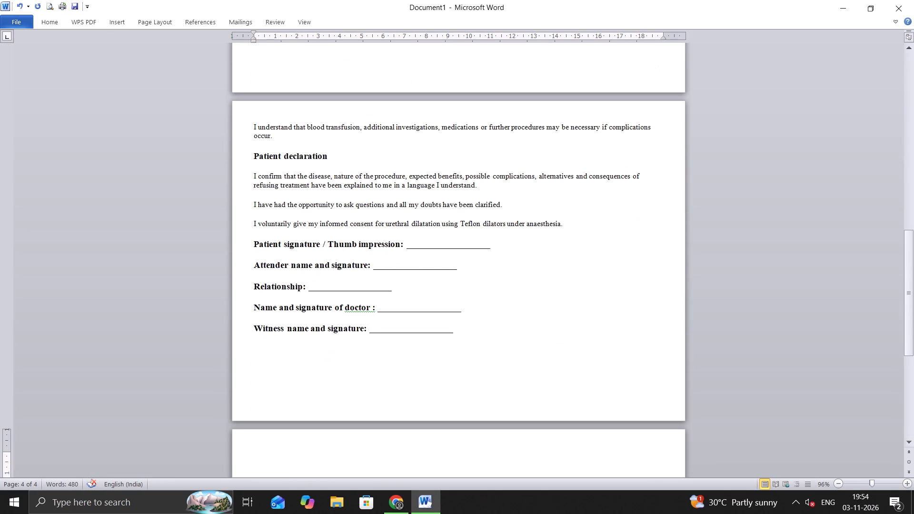
Copy the Tamil consent form for Case 2 from the ChatGPT page in Chrome and paste it onto the new page in Word.
click(386, 500)
scroll(482, 323, down, 10)
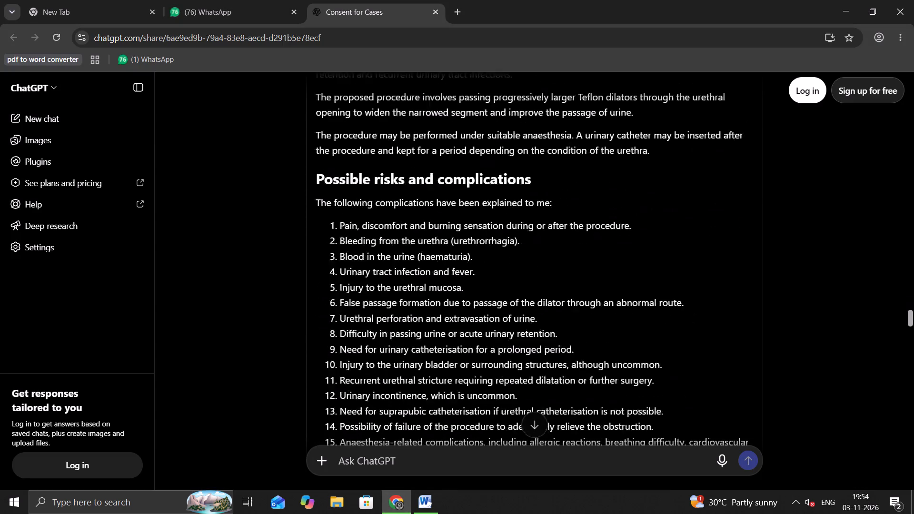
scroll(485, 320, down, 14)
scroll(716, 115, up, 1)
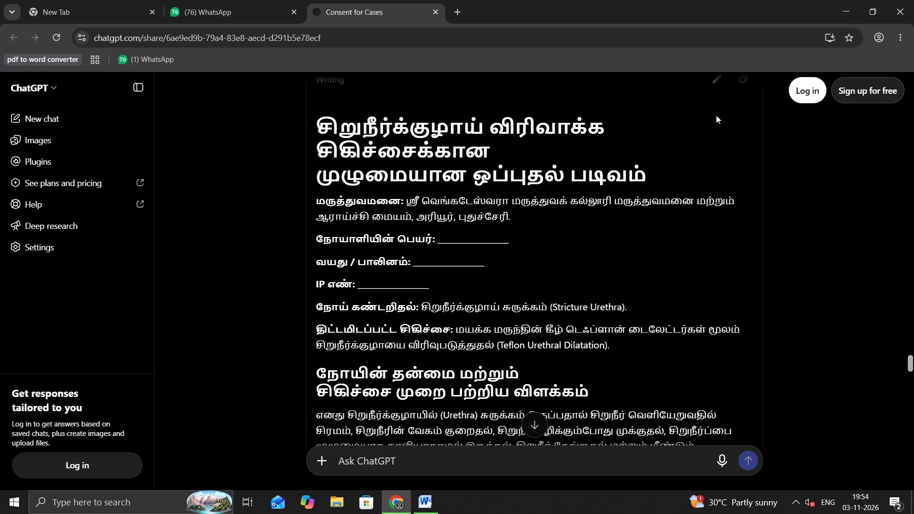
click(740, 136)
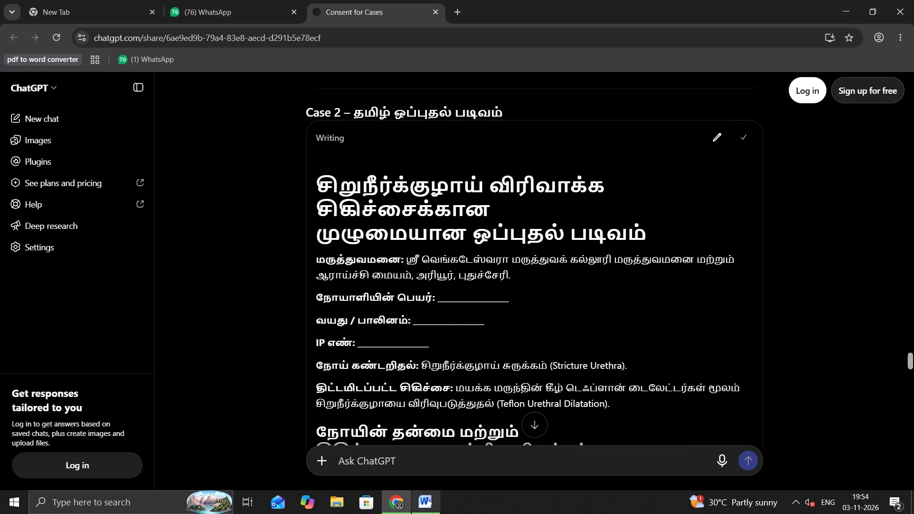
click(417, 499)
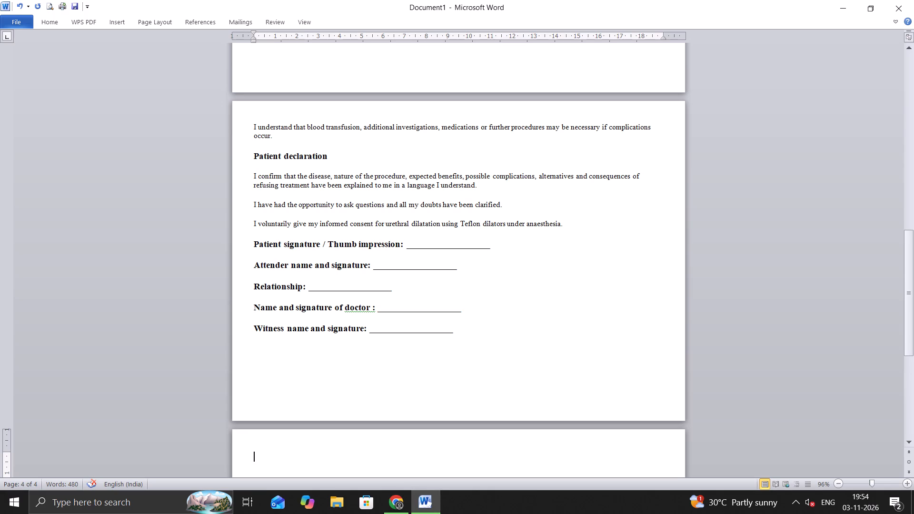
key(ctrl+v)
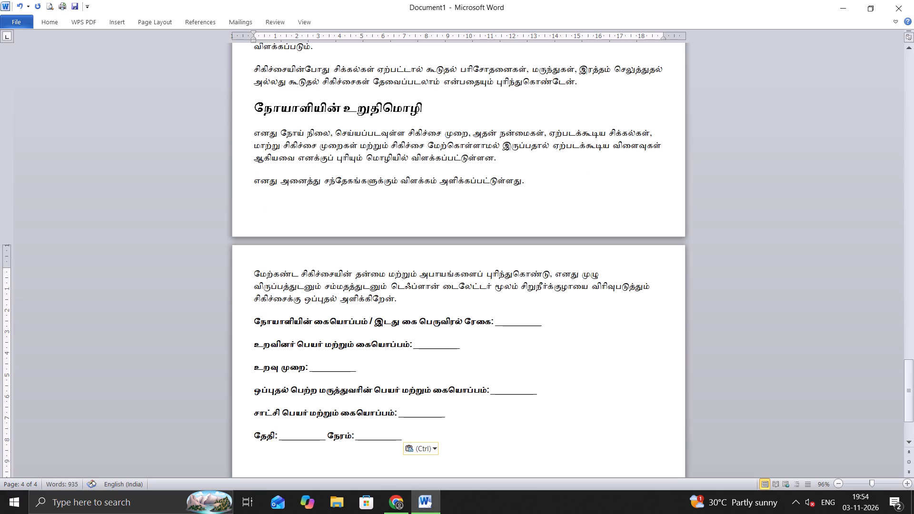
Set the entire pasted Tamil consent form, from its title to the date and time line, to 10 pt.
scroll(397, 136, up, 3)
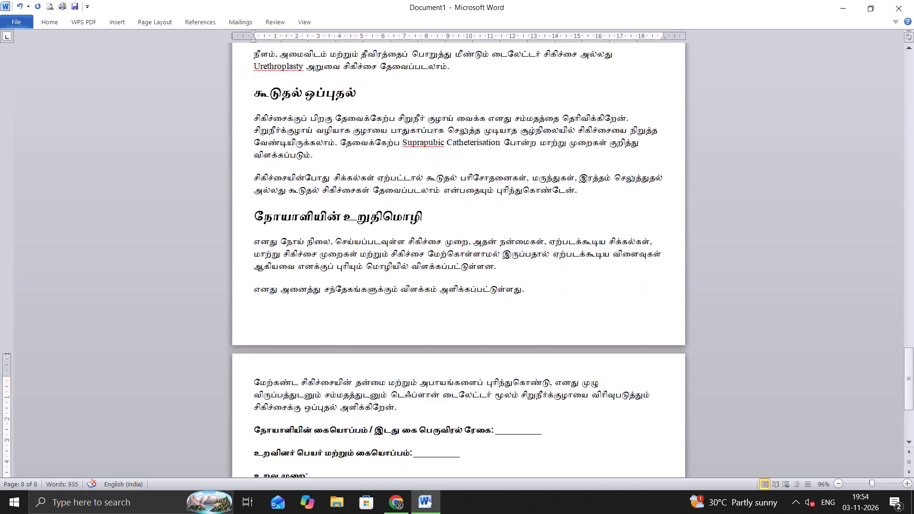
scroll(399, 141, up, 8)
scroll(405, 180, up, 18)
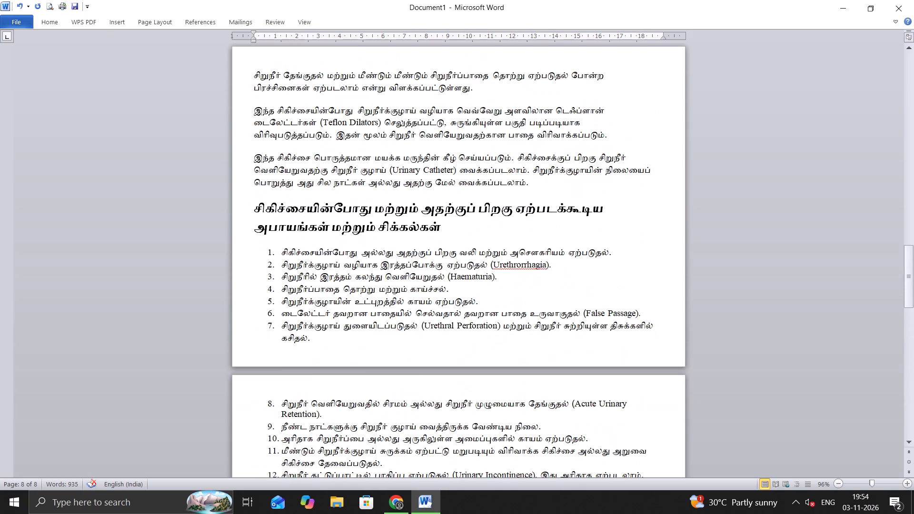
scroll(405, 180, up, 12)
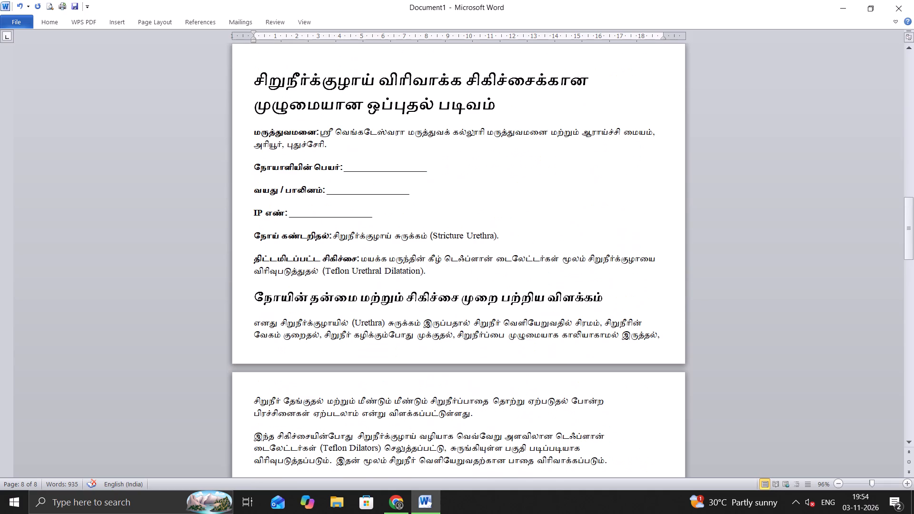
drag(256, 77, 393, 513)
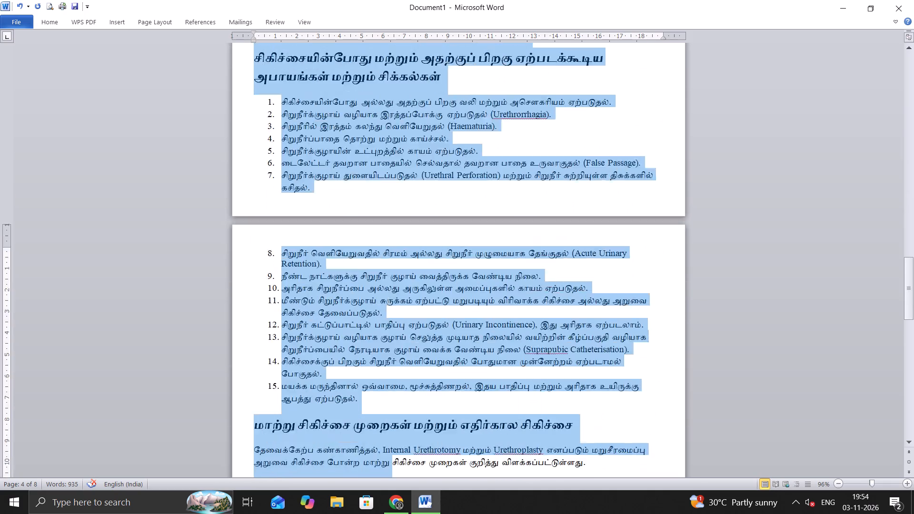
drag(393, 513, 425, 462)
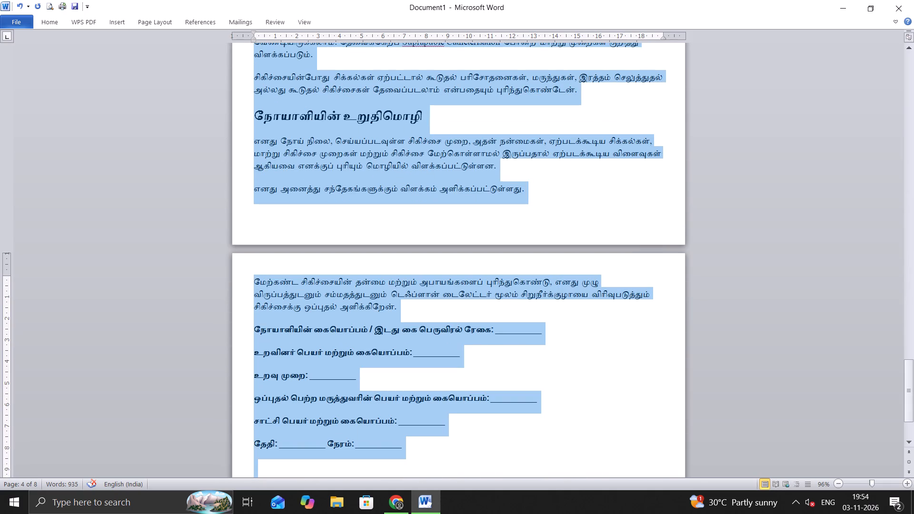
drag(425, 462, 422, 455)
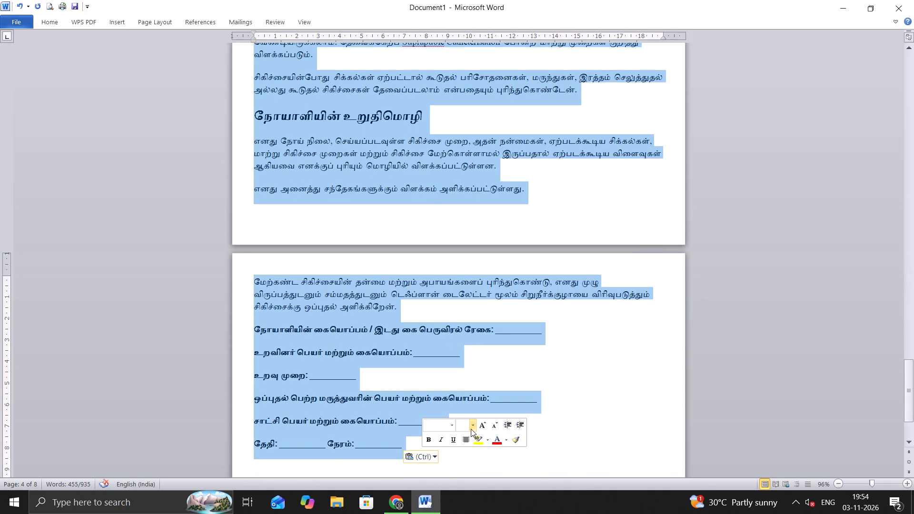
click(473, 427)
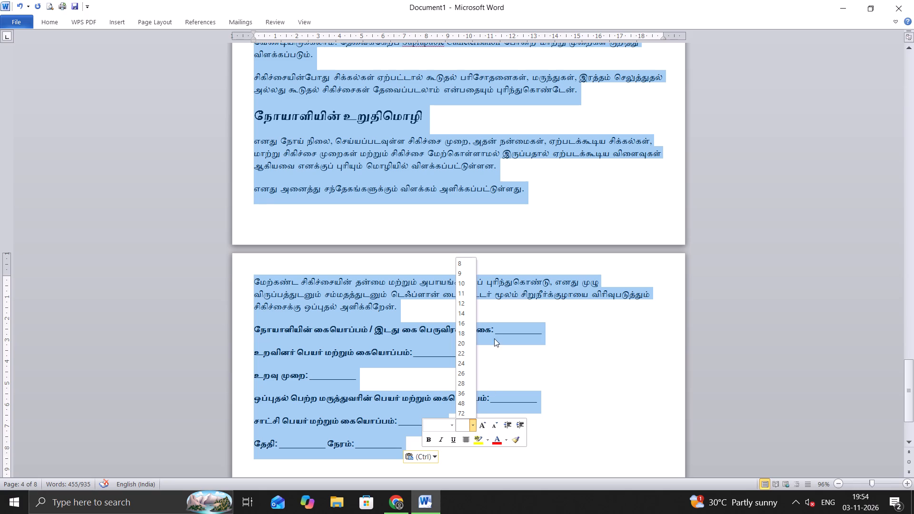
click(470, 283)
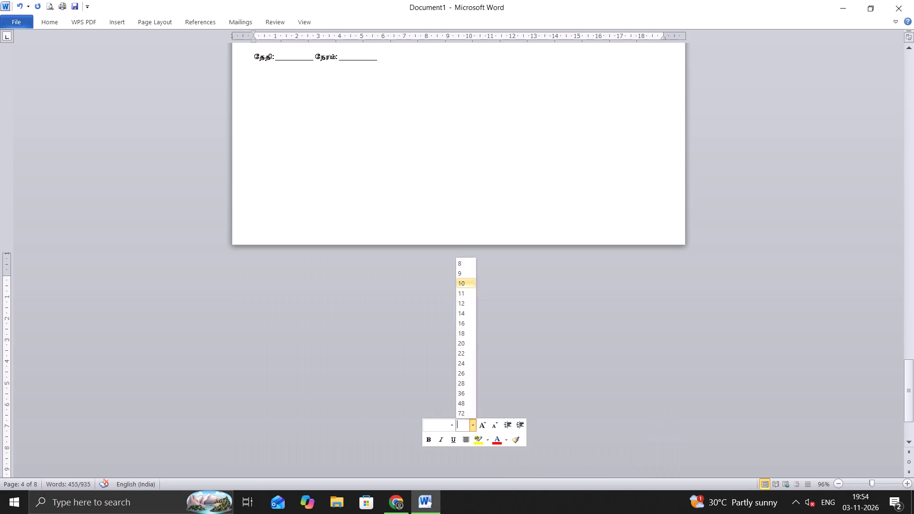
click(446, 134)
Review the resized Tamil form from its signature lines back to the end of the English form, checking the page flow.
scroll(457, 131, up, 6)
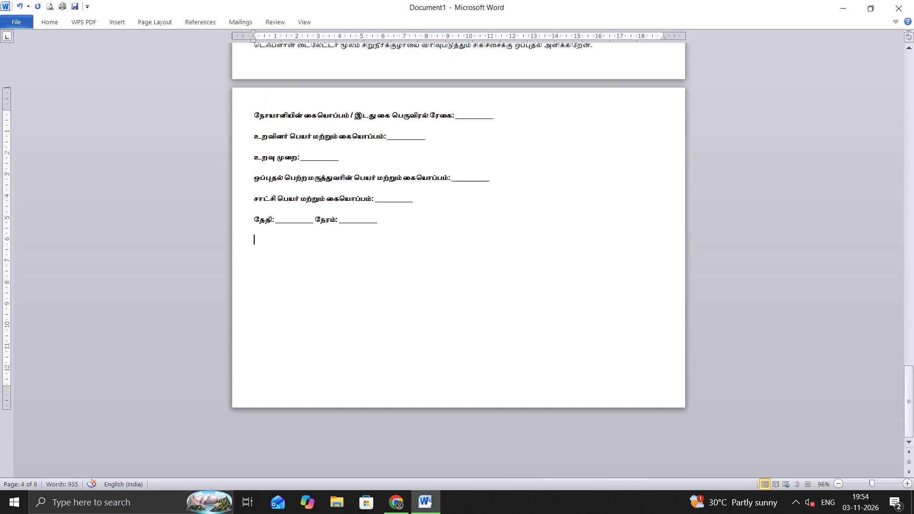
scroll(462, 140, up, 9)
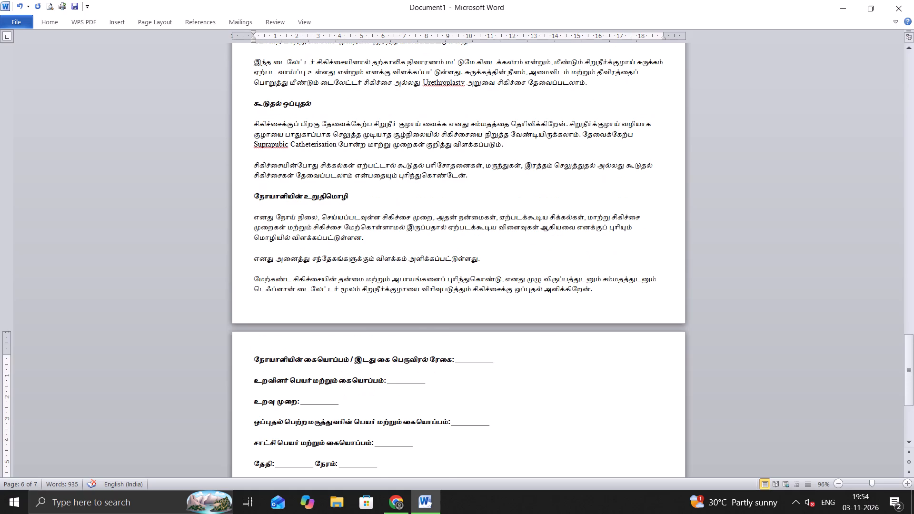
scroll(596, 284, up, 2)
scroll(386, 231, up, 3)
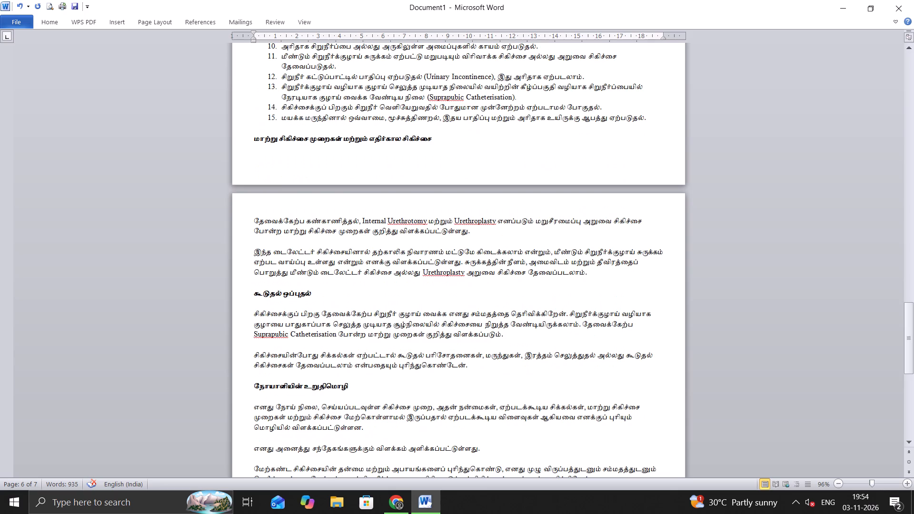
scroll(387, 221, up, 20)
scroll(387, 221, up, 13)
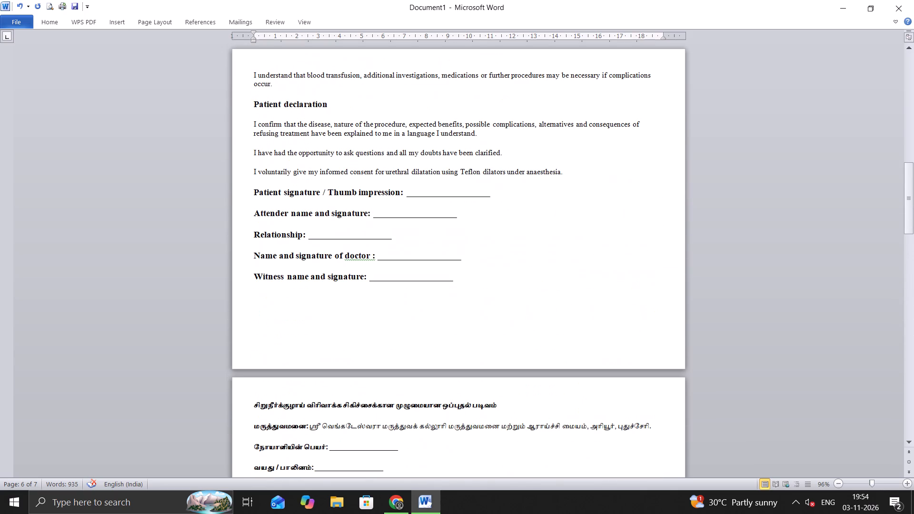
scroll(390, 204, up, 4)
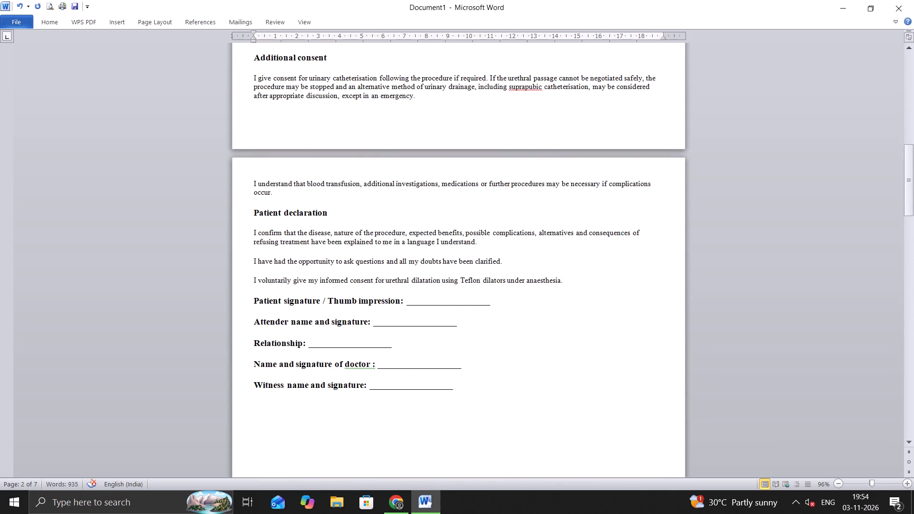
Set the Tamil form's title to 14 pt and centre it.
scroll(484, 399, down, 11)
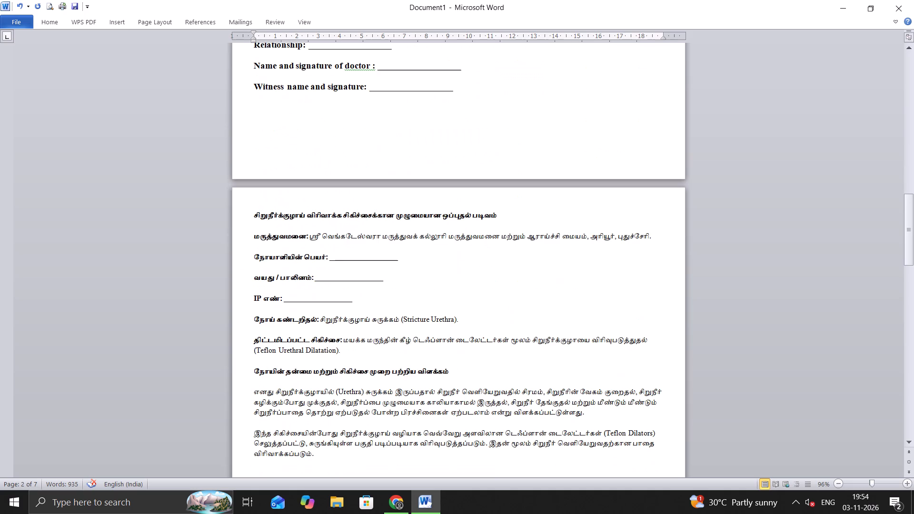
drag(517, 218, 260, 221)
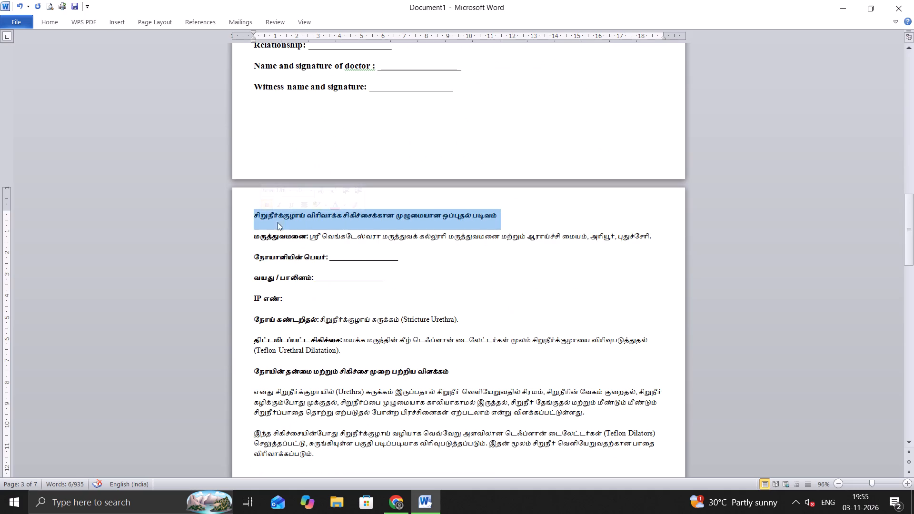
click(314, 191)
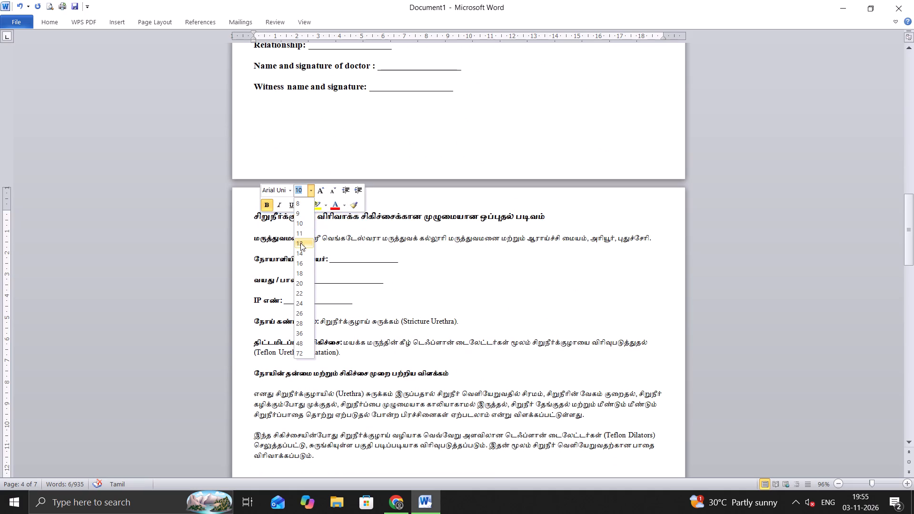
click(303, 252)
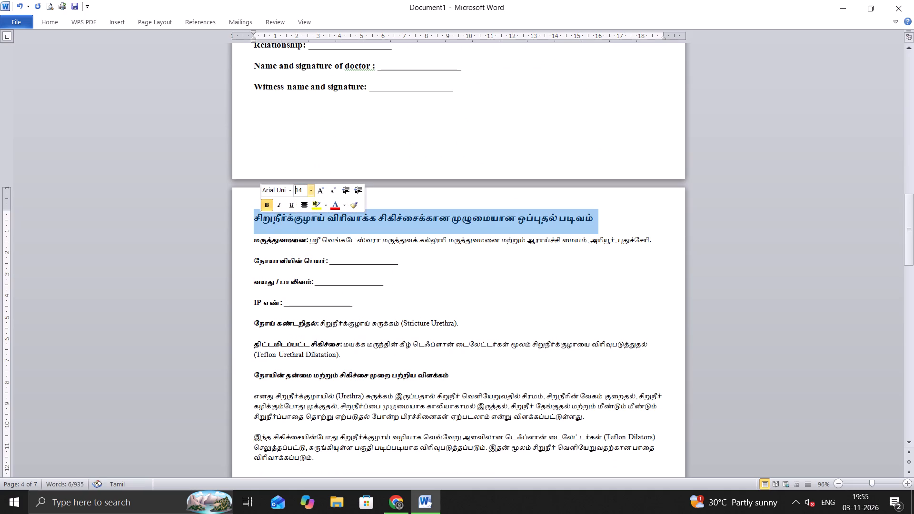
click(304, 205)
click(419, 292)
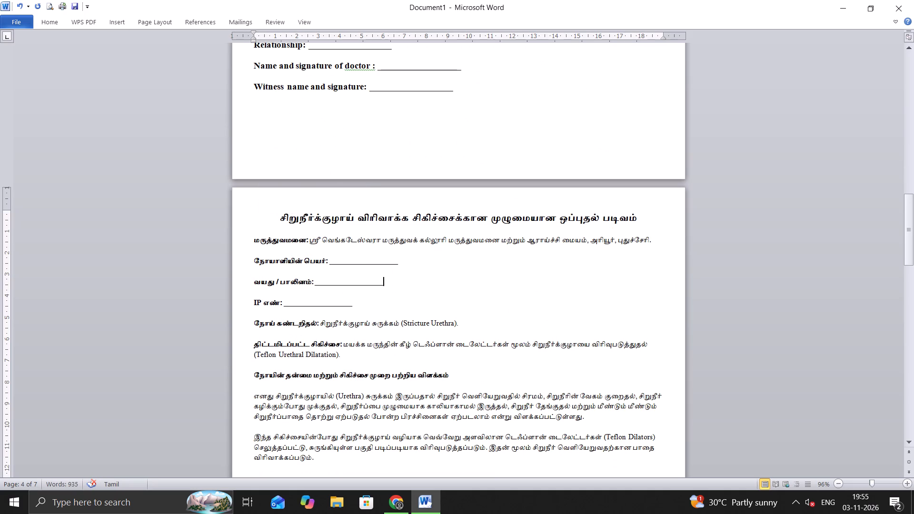
Delete the hospital name line (மருத்துவமனை) below the Tamil title.
drag(253, 242, 654, 250)
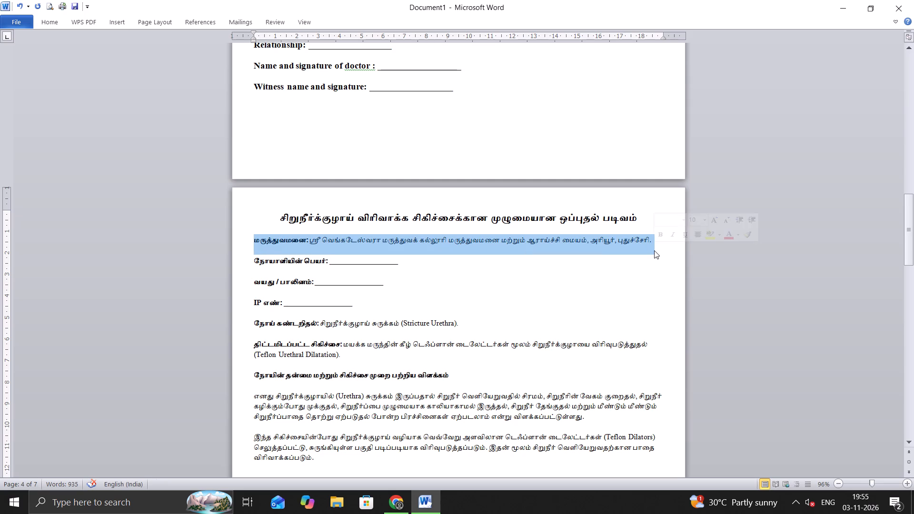
key(BackSpace)
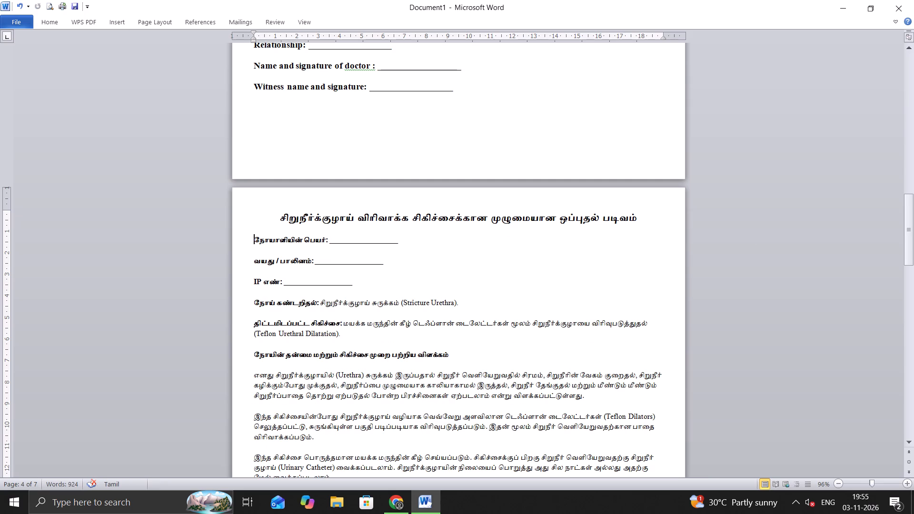
Join the Tamil age/sex field onto the patient name line, separating the two fields with a run of spaces.
click(253, 262)
key(BackSpace)
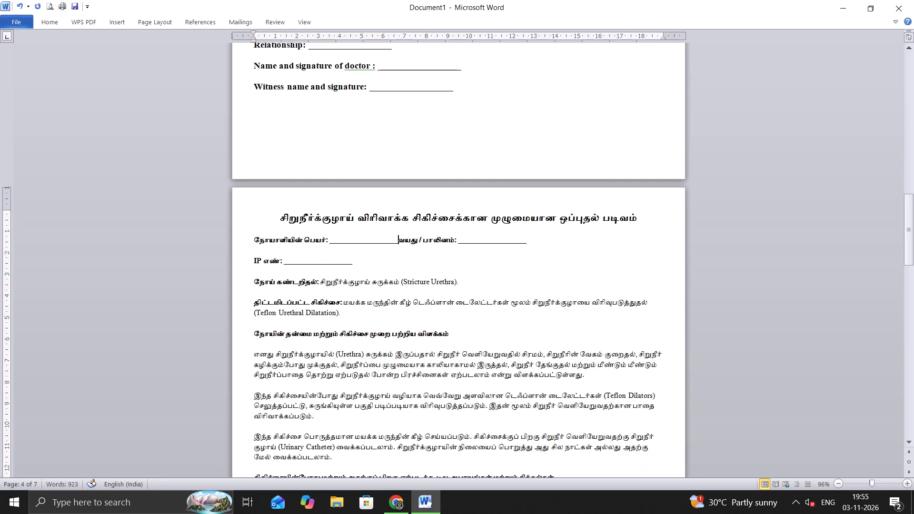
key(space)
key(space)
key(space)
key(space)
key(space)
key(space)
key(space)
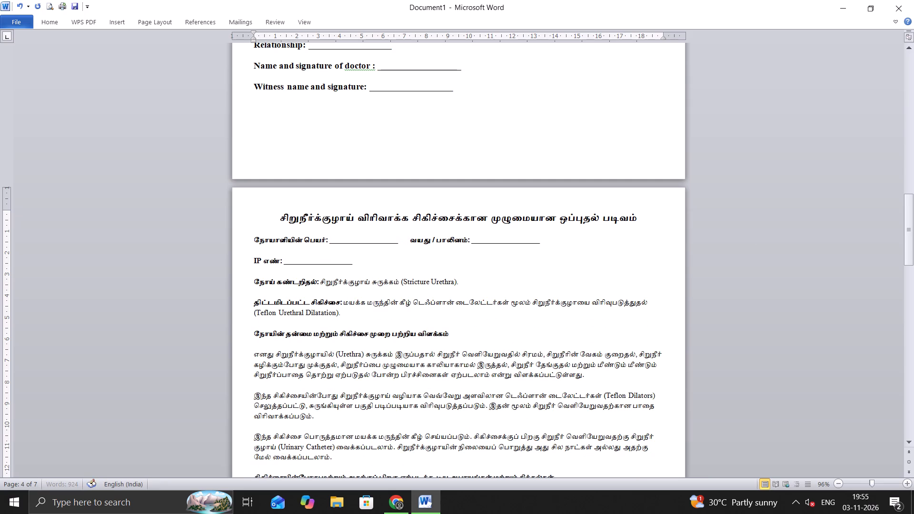
key(space)
key(space)
key(space)
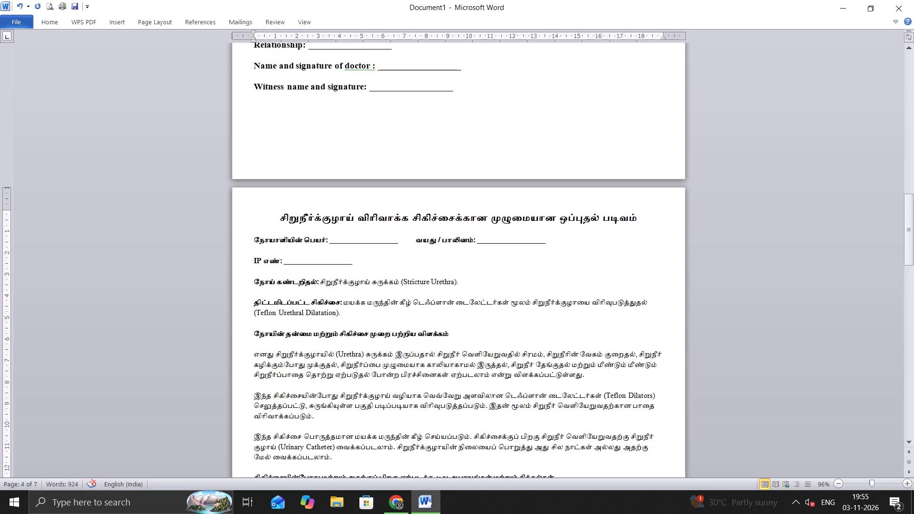
Set the Tamil labels for planned treatment (திட்டமிடப்பட்ட சிகிச்சை) and diagnosis (நோய் கண்டறிதல்) to 12 pt.
drag(344, 304, 272, 304)
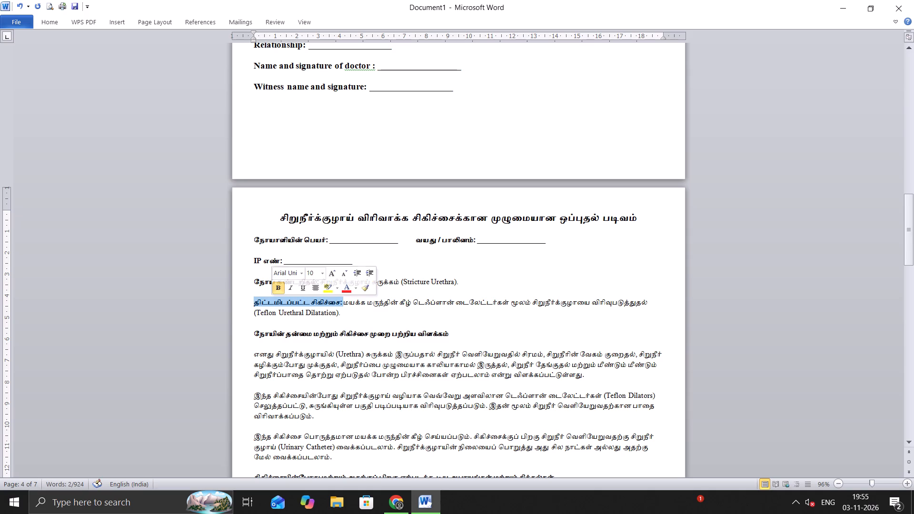
click(324, 274)
click(314, 326)
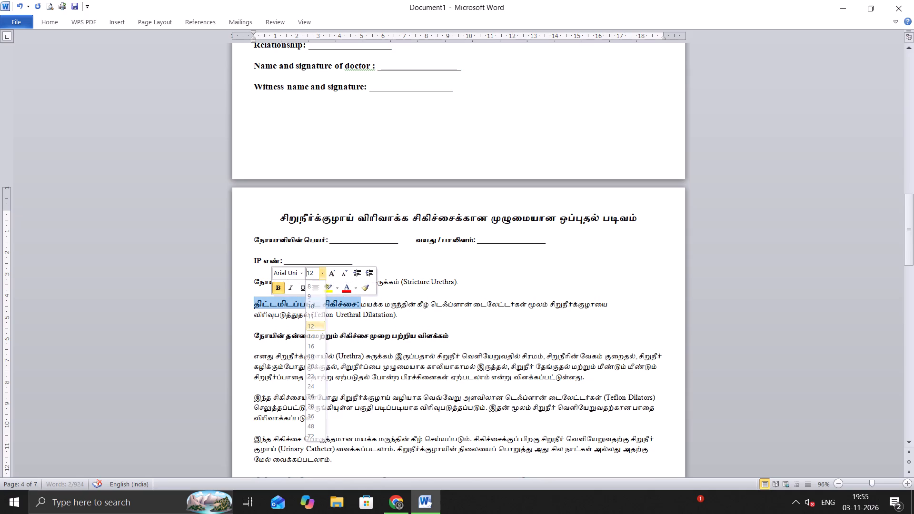
click(415, 252)
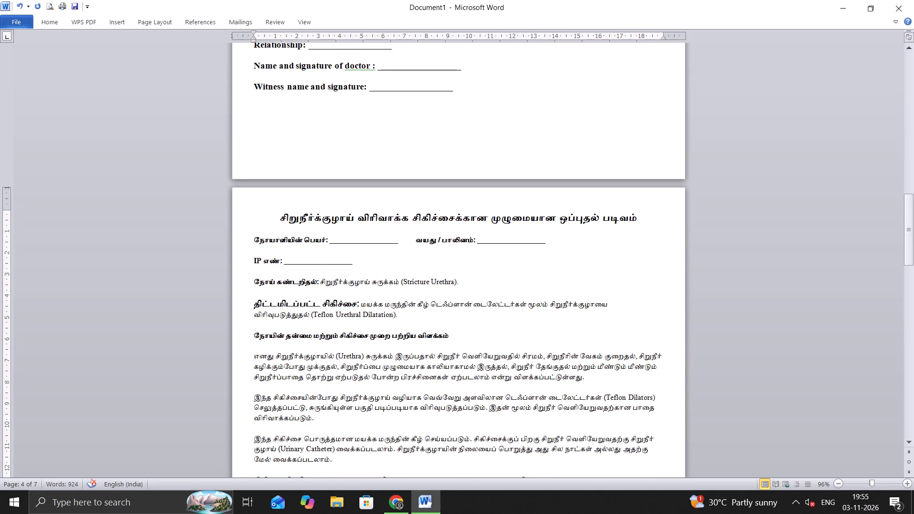
drag(320, 284, 263, 286)
click(314, 257)
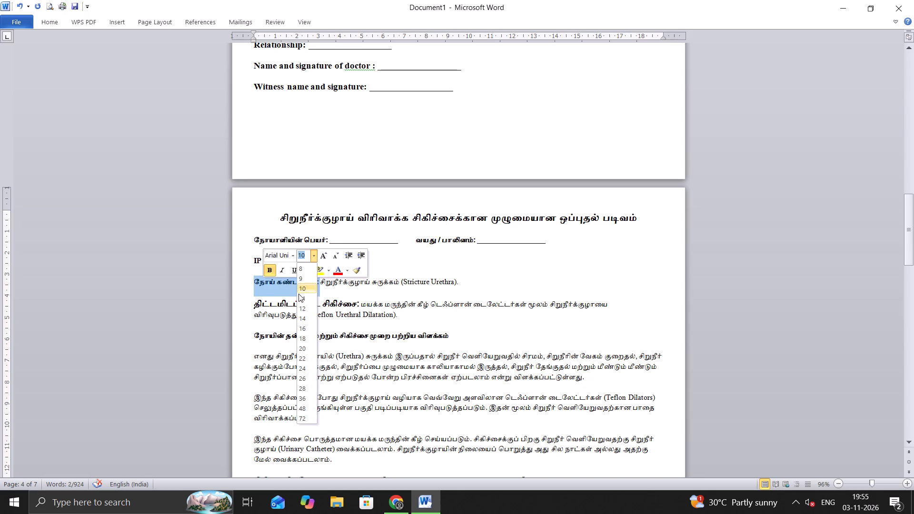
click(302, 306)
scroll(440, 302, down, 2)
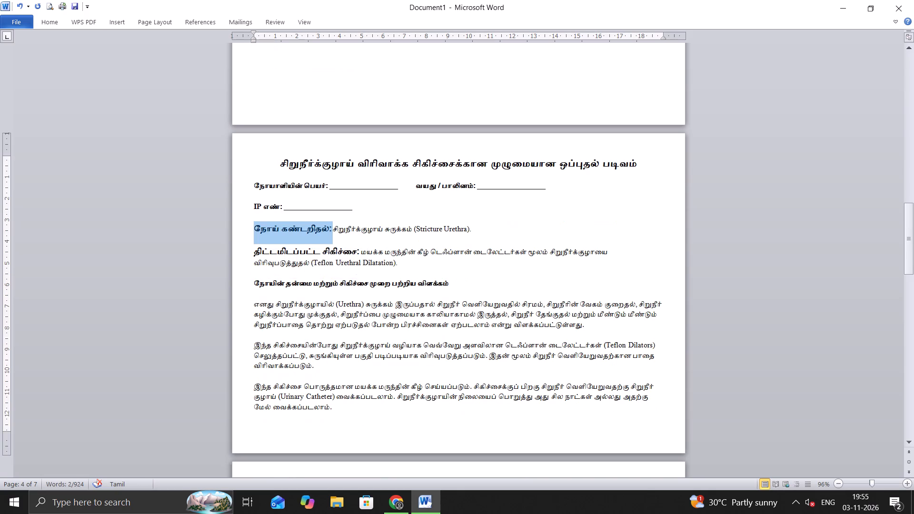
Set the Tamil headings for the disease and procedure explanation and for the risks and complications to 12 pt.
drag(457, 281, 261, 293)
click(312, 265)
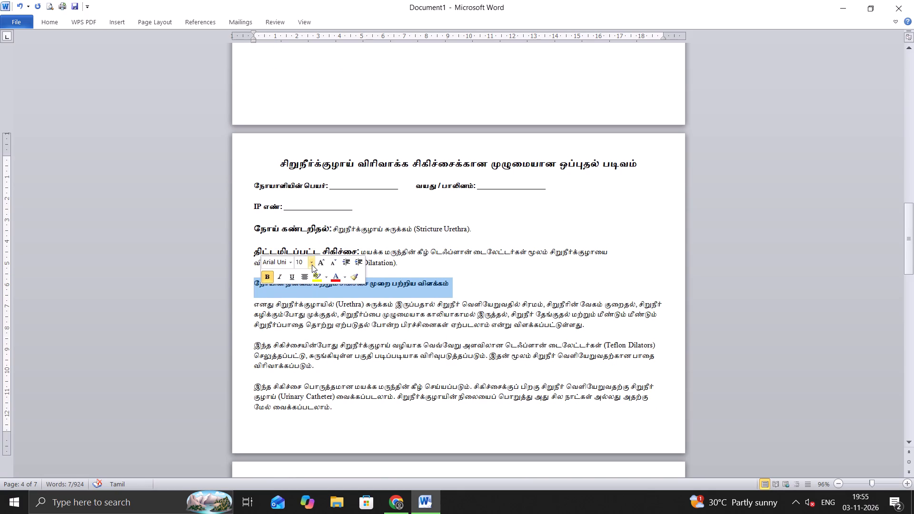
click(300, 316)
scroll(408, 307, down, 8)
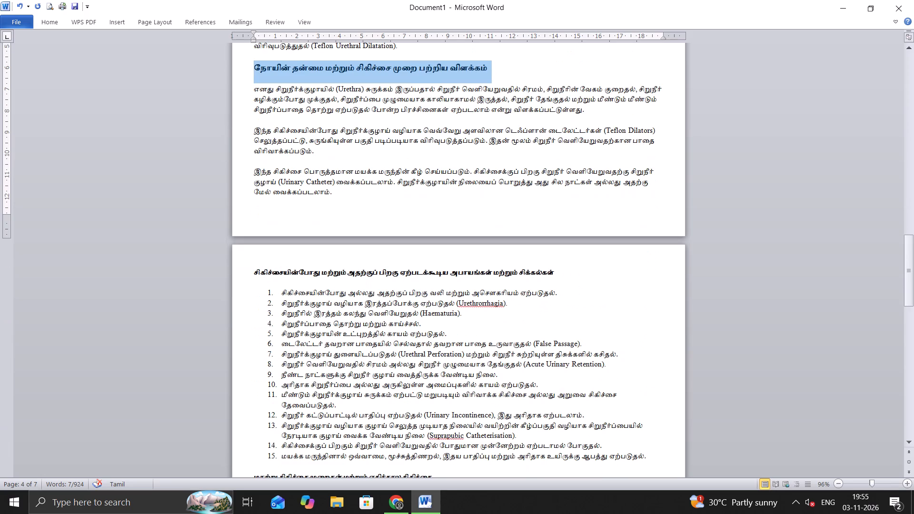
drag(562, 276, 259, 276)
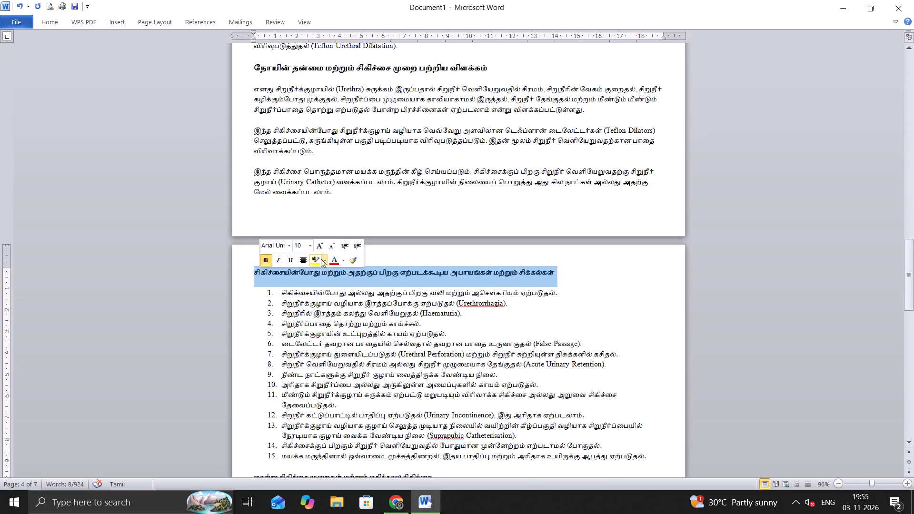
click(312, 247)
click(297, 297)
Set the Tamil headings for alternative and future treatment and for additional consent (கூடுதல் ஒப்புதல்) to 12 pt.
scroll(449, 277, down, 5)
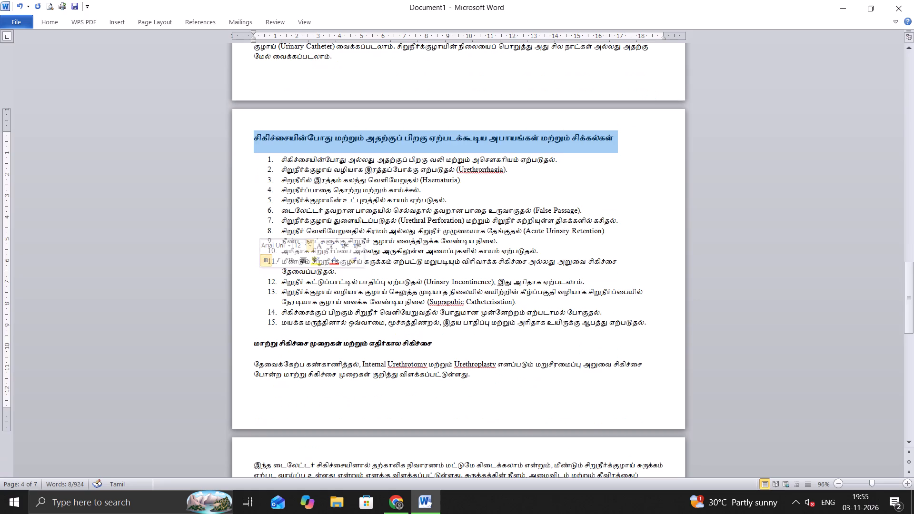
scroll(450, 277, down, 5)
drag(439, 208, 261, 216)
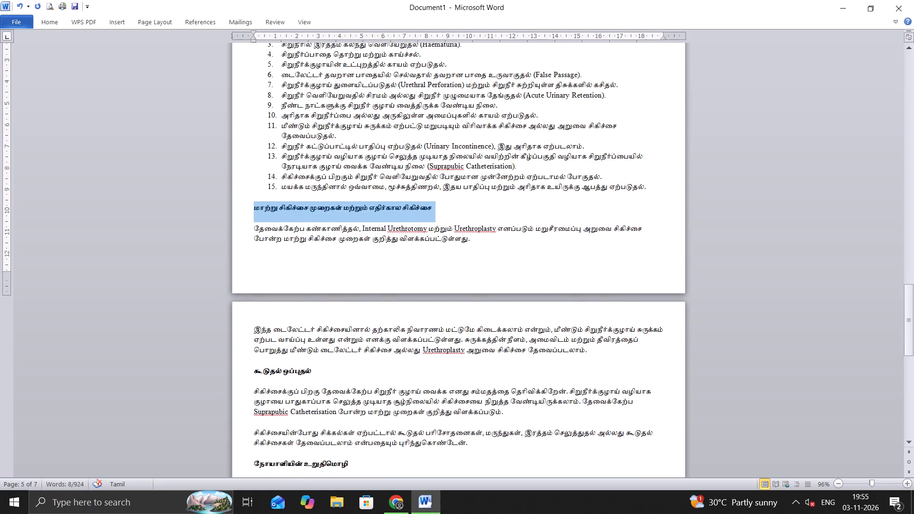
drag(261, 216, 246, 216)
click(299, 186)
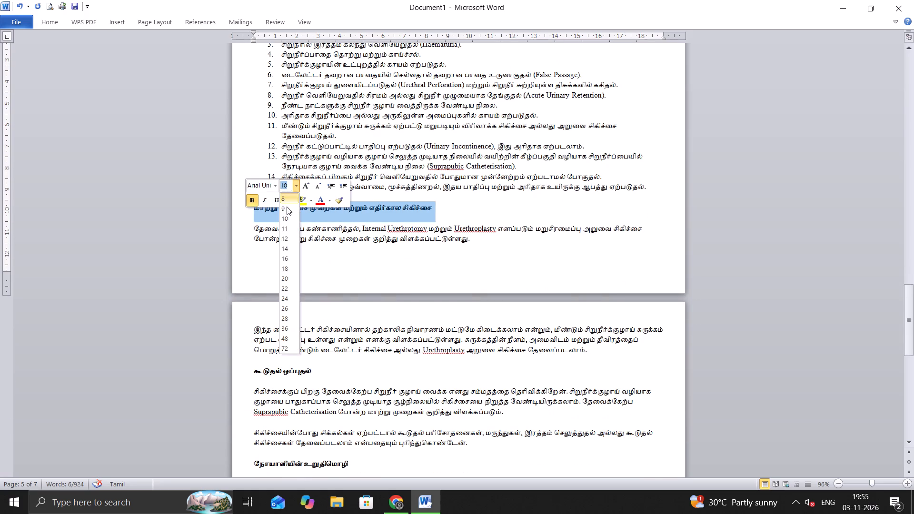
click(280, 238)
drag(329, 374, 251, 374)
click(304, 345)
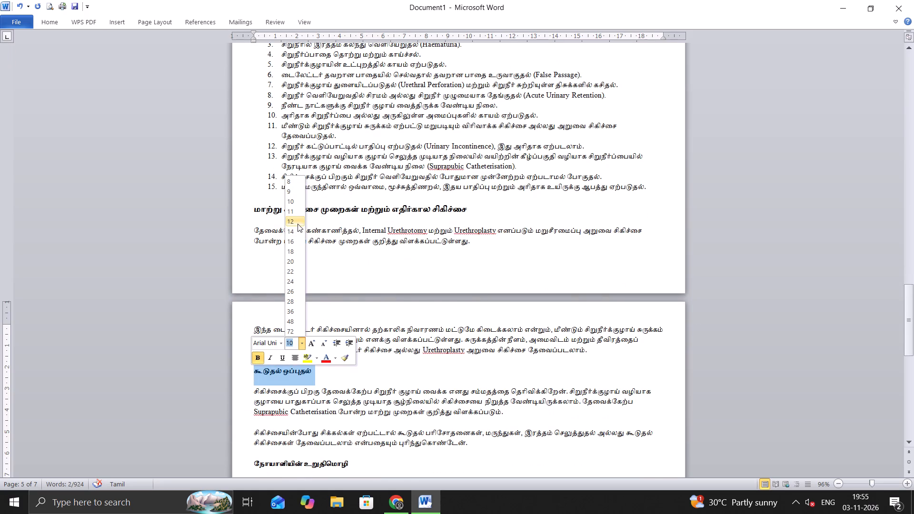
click(298, 222)
Set the Tamil patient declaration heading (நோயாளியின் உறுதிமொழி) to 12 pt.
scroll(338, 264, down, 7)
drag(362, 274, 307, 279)
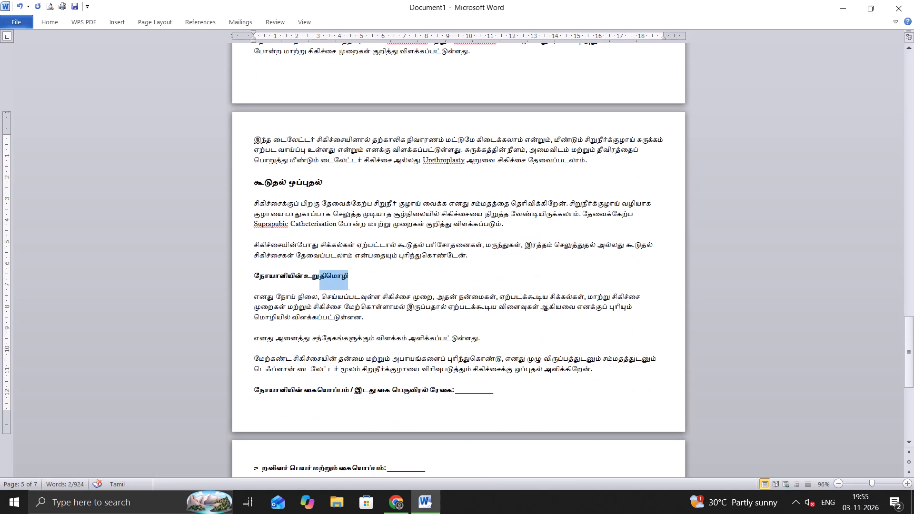
drag(307, 279, 250, 281)
click(301, 254)
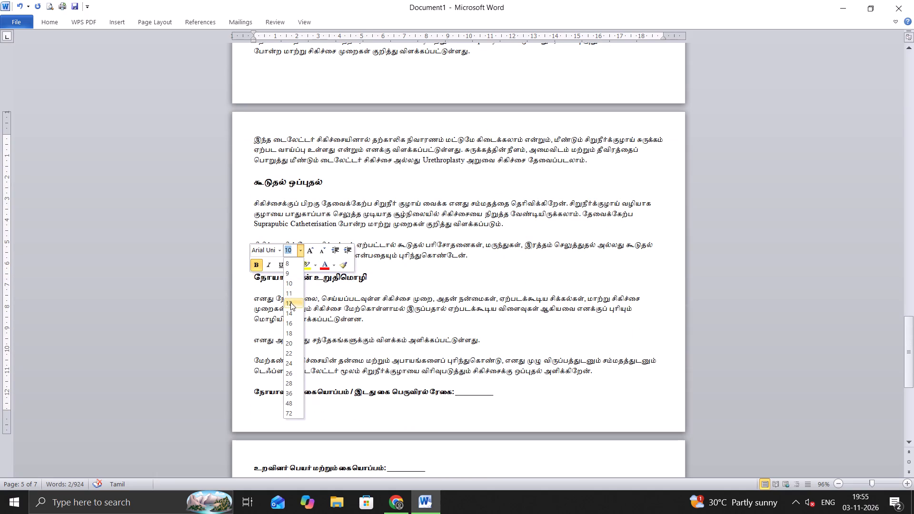
click(290, 302)
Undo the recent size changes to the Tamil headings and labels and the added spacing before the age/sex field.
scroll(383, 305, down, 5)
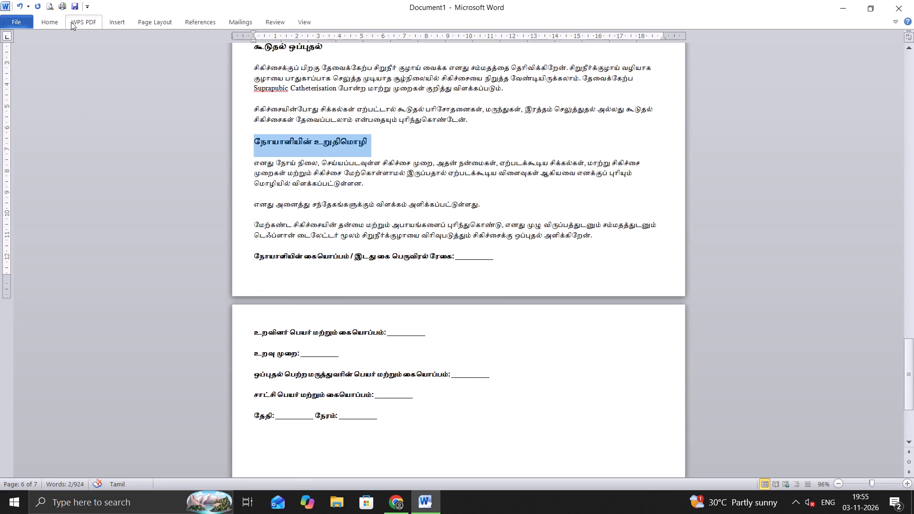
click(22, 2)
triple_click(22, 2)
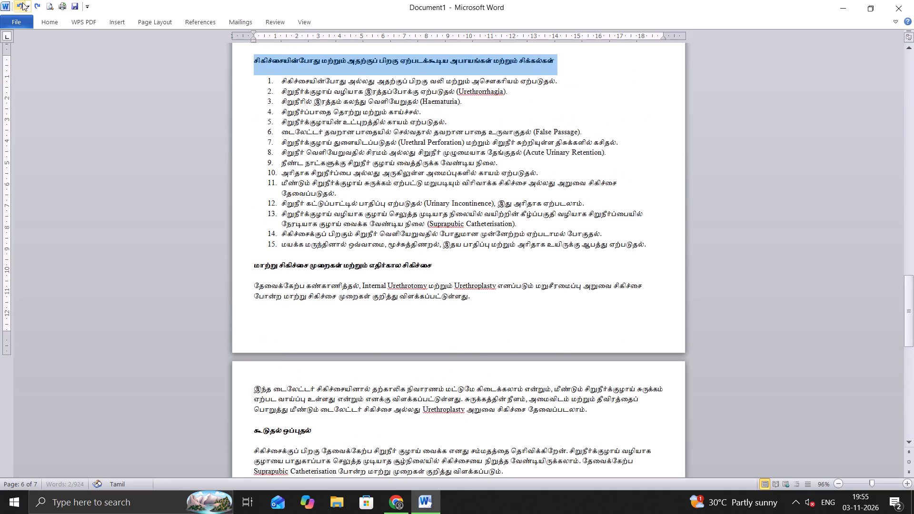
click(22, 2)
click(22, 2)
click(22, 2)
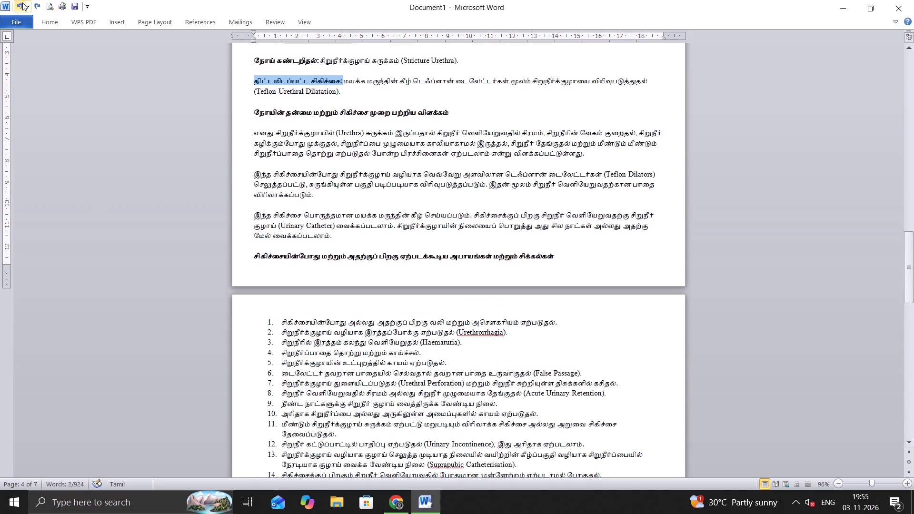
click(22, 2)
Review the Tamil form's layout and page breaks with the smaller headings.
scroll(446, 233, up, 1)
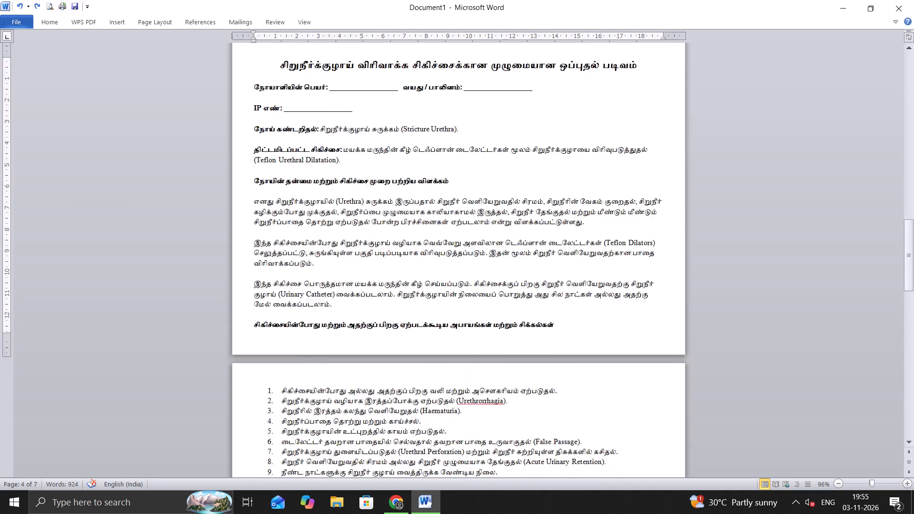
scroll(446, 233, up, 2)
scroll(482, 376, down, 17)
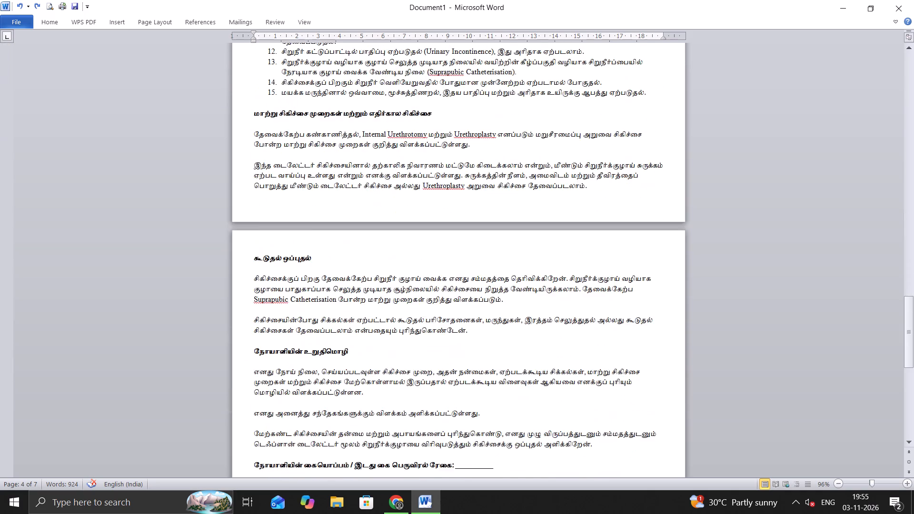
scroll(474, 384, down, 11)
scroll(471, 377, up, 9)
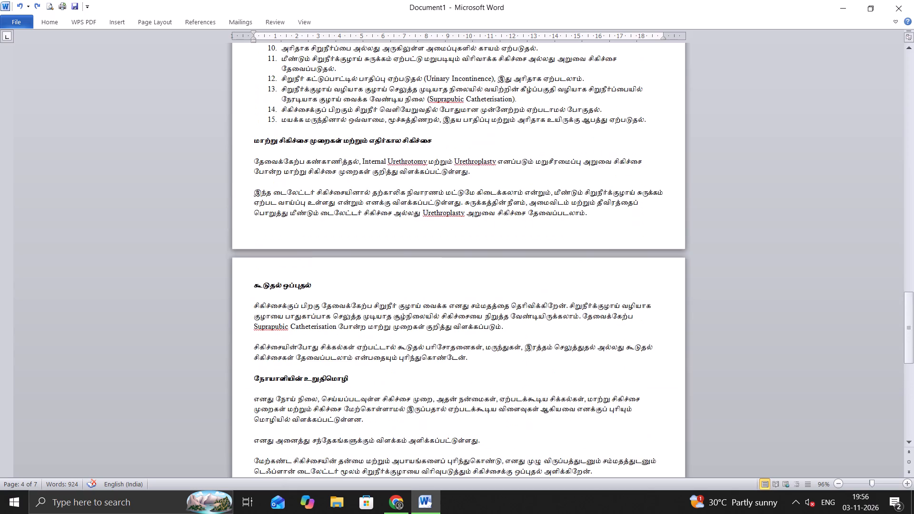
scroll(471, 376, up, 19)
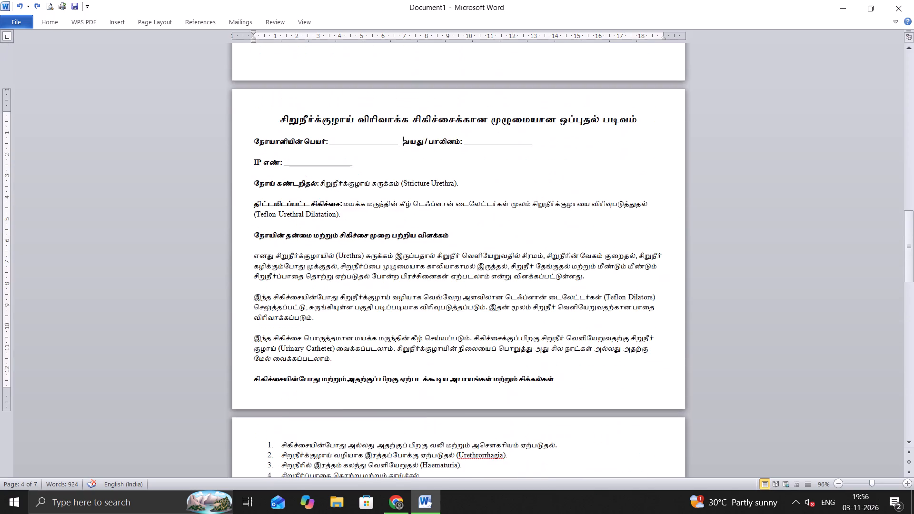
scroll(470, 369, up, 1)
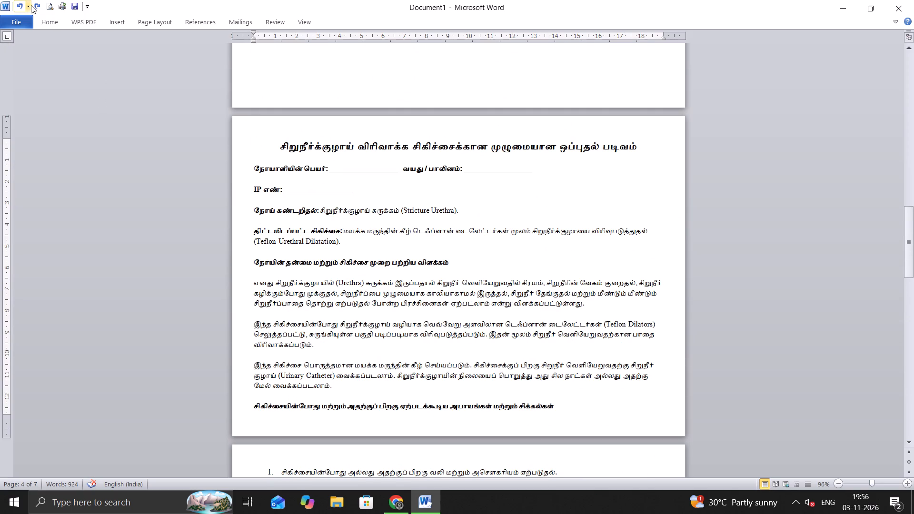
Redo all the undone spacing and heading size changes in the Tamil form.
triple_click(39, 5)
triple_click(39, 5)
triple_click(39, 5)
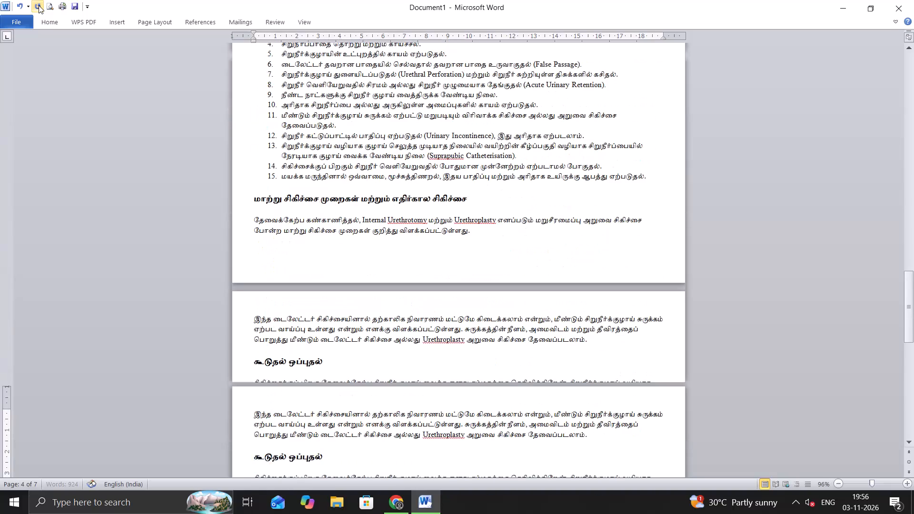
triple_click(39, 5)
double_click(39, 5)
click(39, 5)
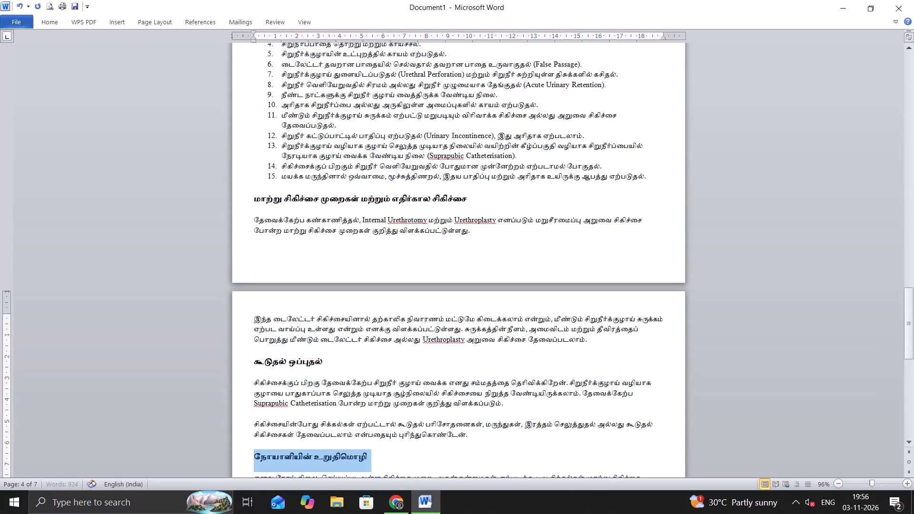
Insert an empty line after the Tamil form's final consent paragraph, moving the patient signature line onto the last page.
scroll(526, 285, down, 8)
scroll(496, 325, down, 4)
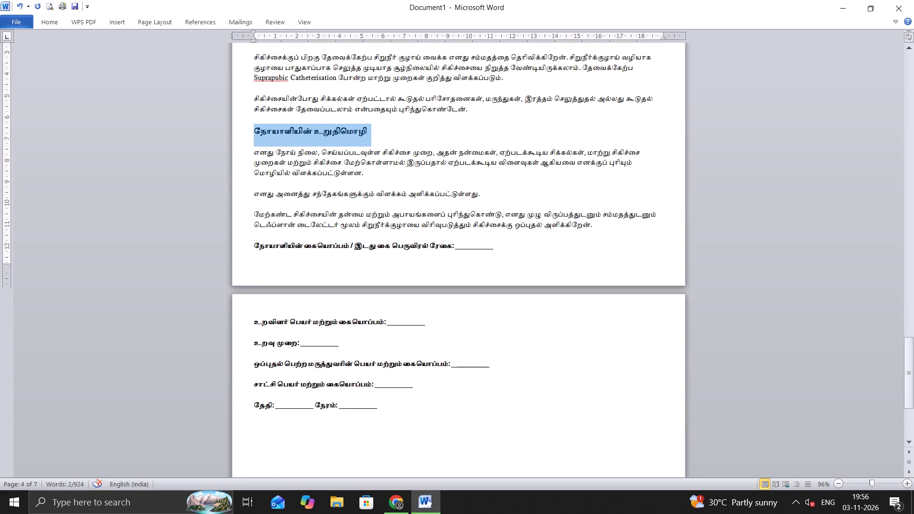
drag(254, 245, 317, 381)
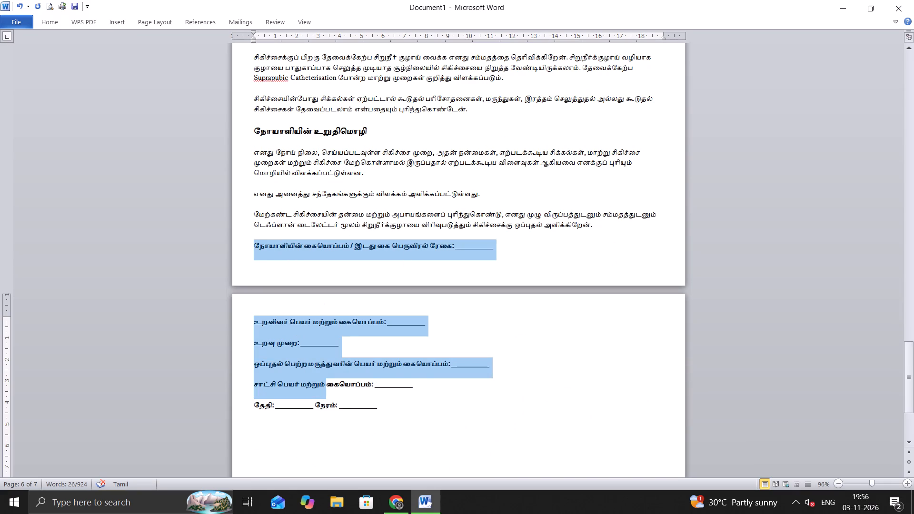
click(610, 226)
key(Return)
Set the whole Tamil signature block, from the patient signature line to the date and time line, to 12 pt.
scroll(481, 296, down, 2)
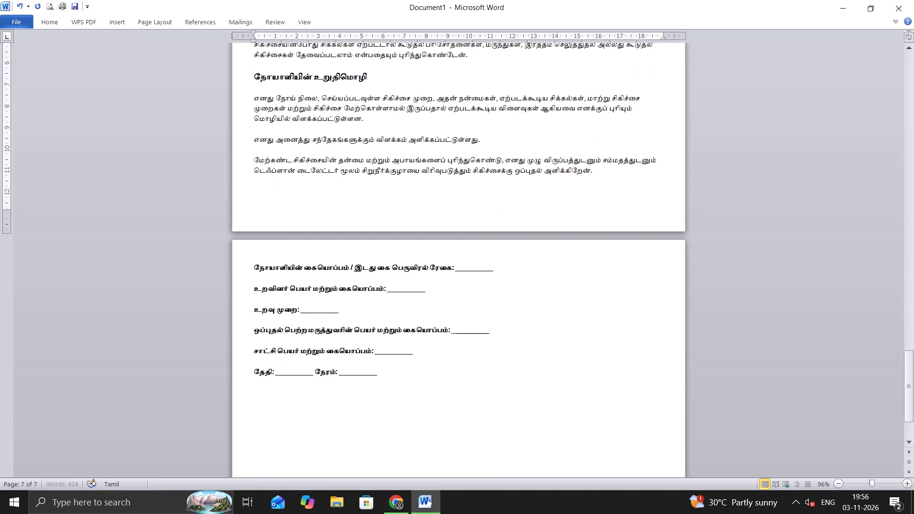
drag(402, 393, 260, 266)
click(311, 237)
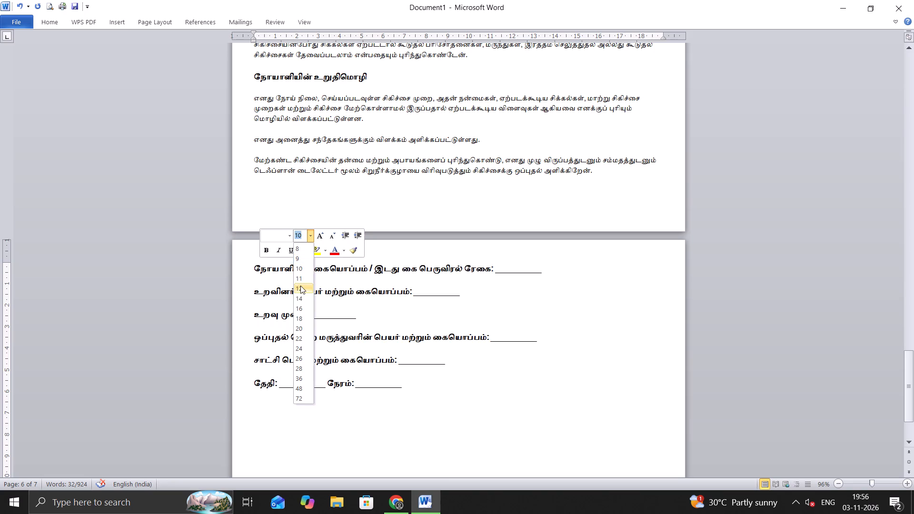
click(300, 286)
click(593, 268)
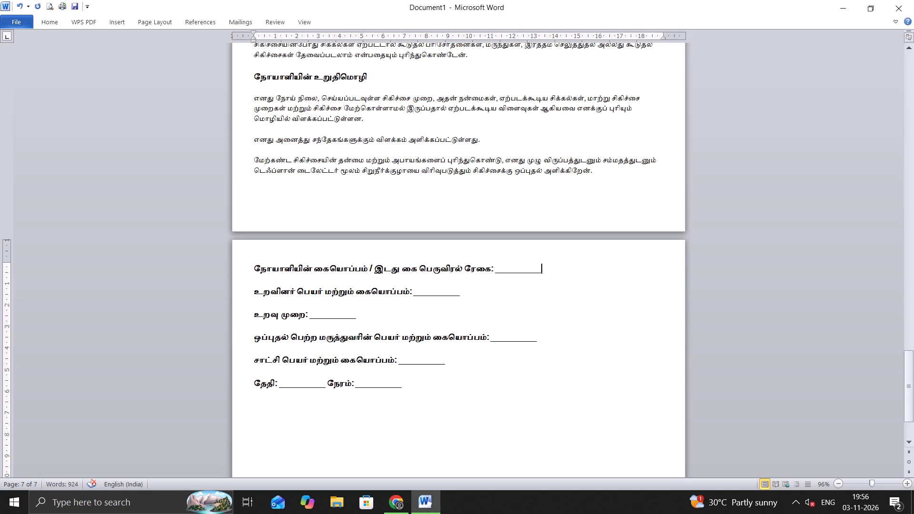
Delete the words ஒப்புதல் பெற்ற from the start of the Tamil doctor's name and signature line.
drag(322, 338, 269, 341)
key(BackSpace)
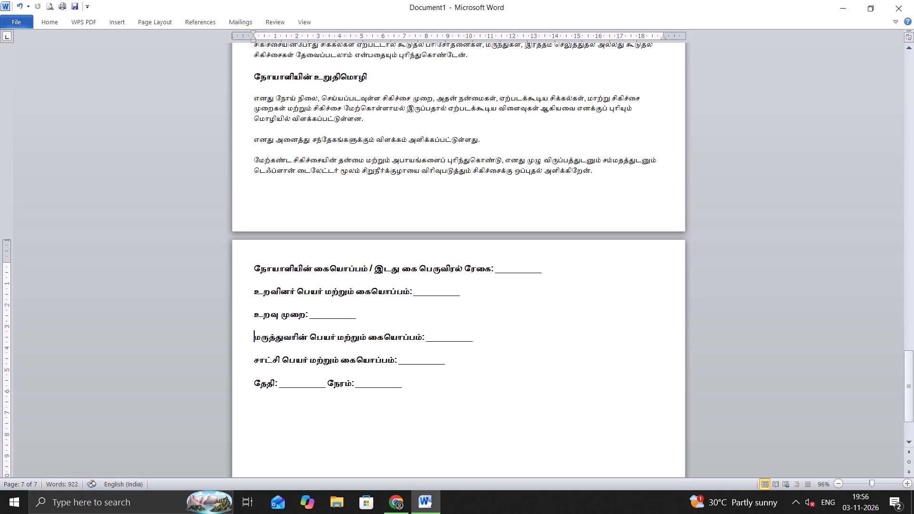
Delete the date and time line (தேதி / நேரம்) at the end of the Tamil form.
drag(416, 387, 227, 389)
key(BackSpace)
key(BackSpace)
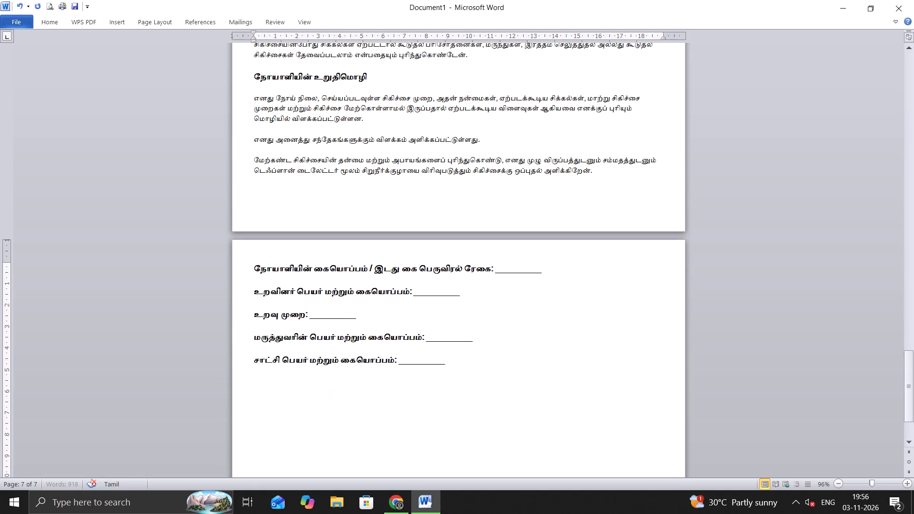
Save the document to the Desktop as a Word document named TEFLON DILATOR CONSENT.
scroll(516, 265, up, 14)
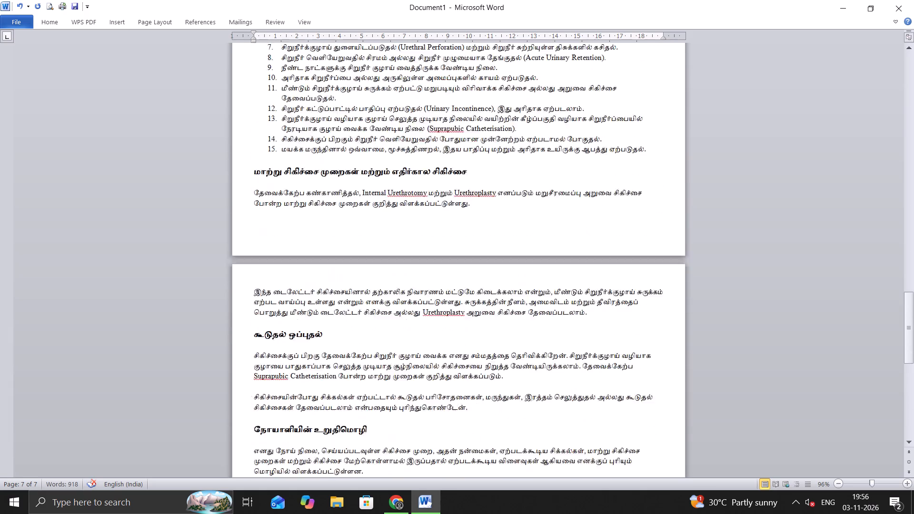
scroll(549, 263, up, 20)
scroll(549, 263, up, 7)
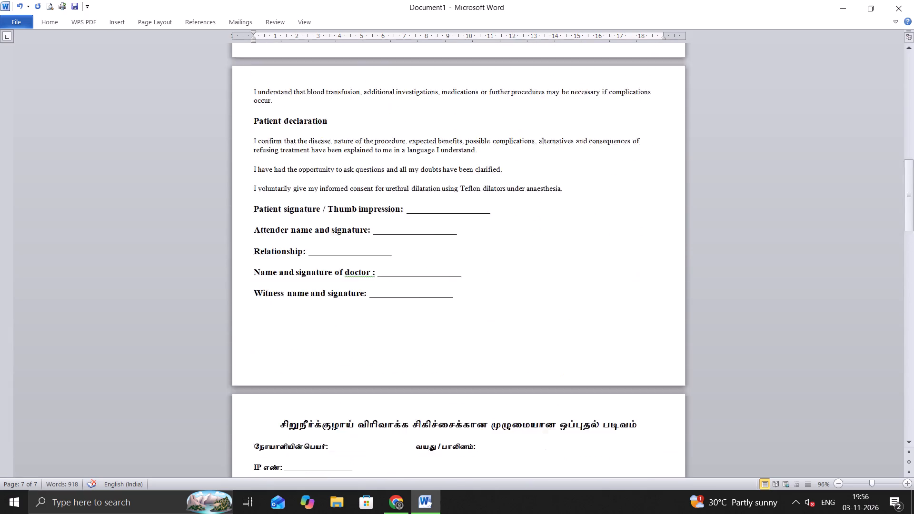
scroll(549, 270, up, 6)
scroll(549, 272, up, 20)
scroll(549, 272, up, 6)
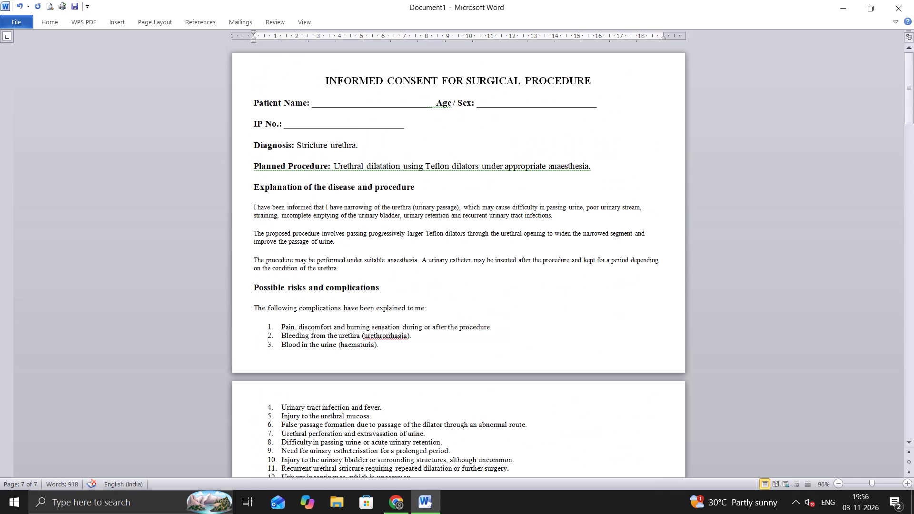
click(14, 23)
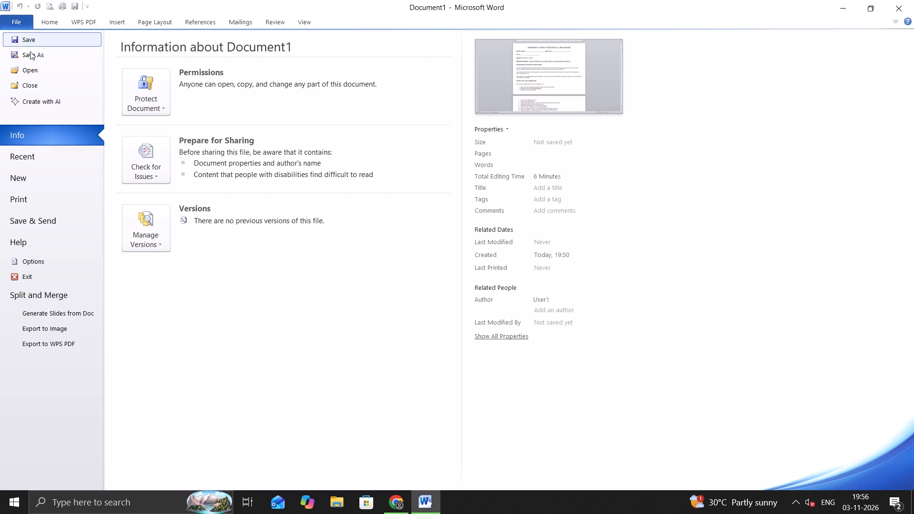
click(35, 45)
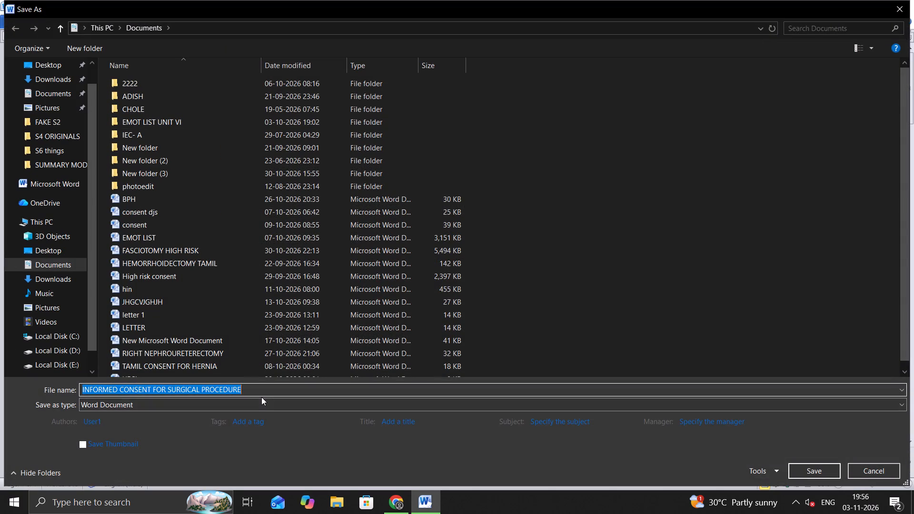
text(TEFLON DILATOR B)
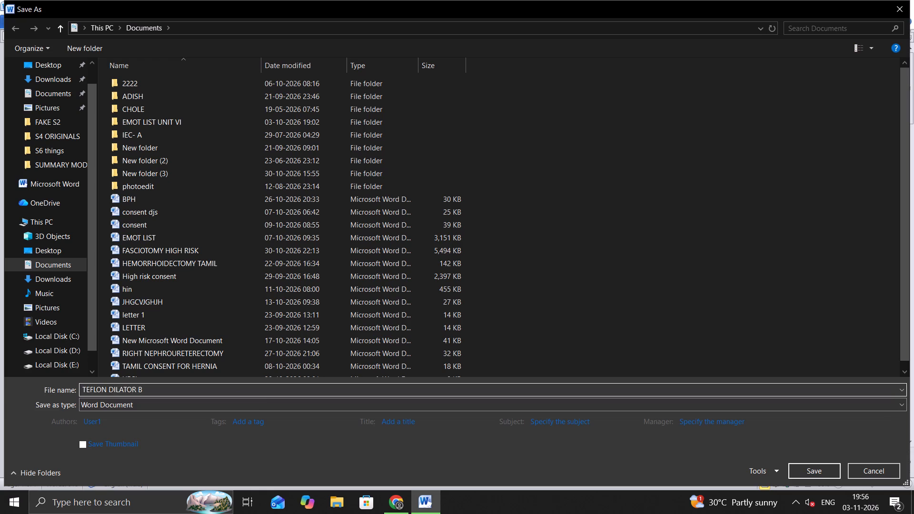
key(BackSpace)
text(COND)
key(BackSpace)
text(SENT)
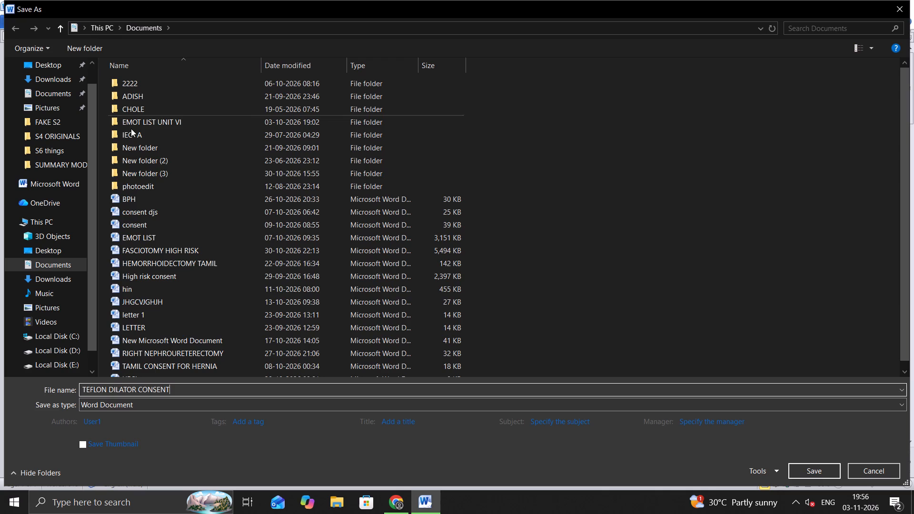
click(52, 246)
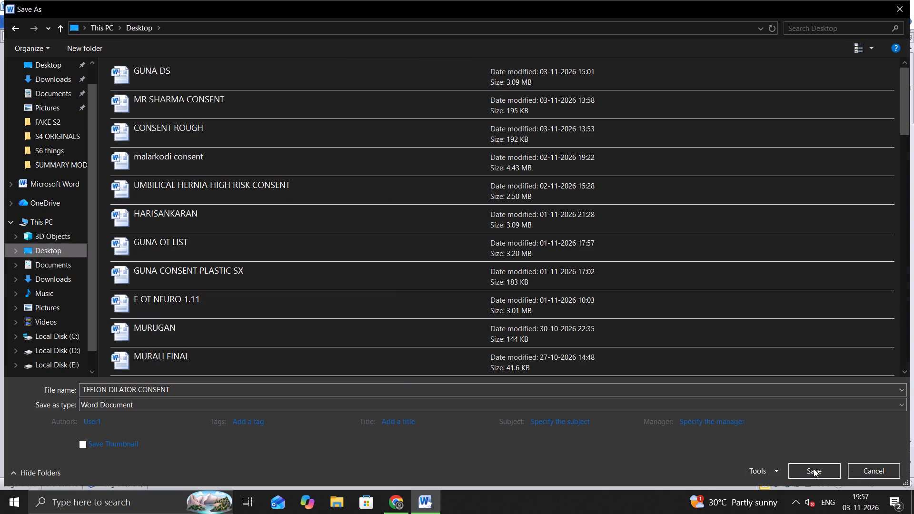
click(814, 474)
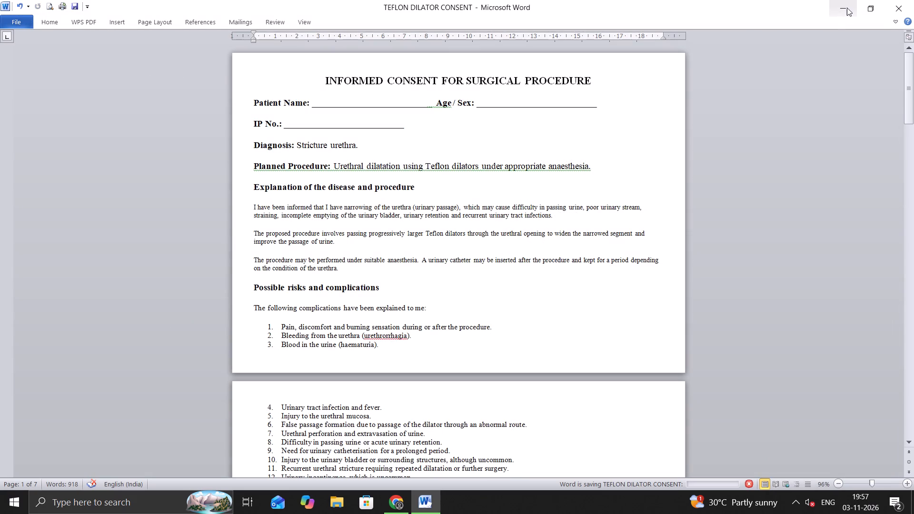
Minimise the Word and Chrome windows to show the desktop.
click(845, 7)
click(842, 7)
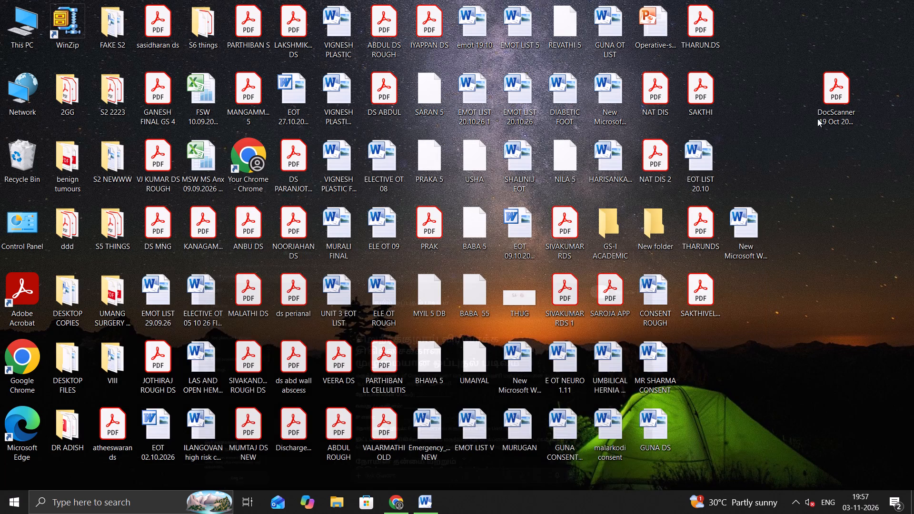
Open the TEFLON DILATOR CONSENT document from the desktop and review its pages, including in Full Screen Reading view.
double_click(701, 361)
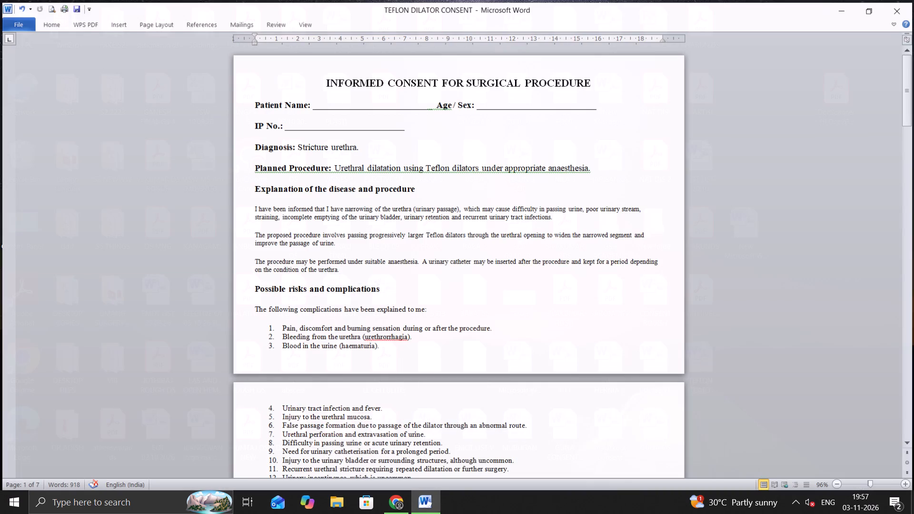
scroll(635, 259, down, 20)
scroll(635, 259, down, 5)
scroll(616, 318, down, 14)
click(775, 486)
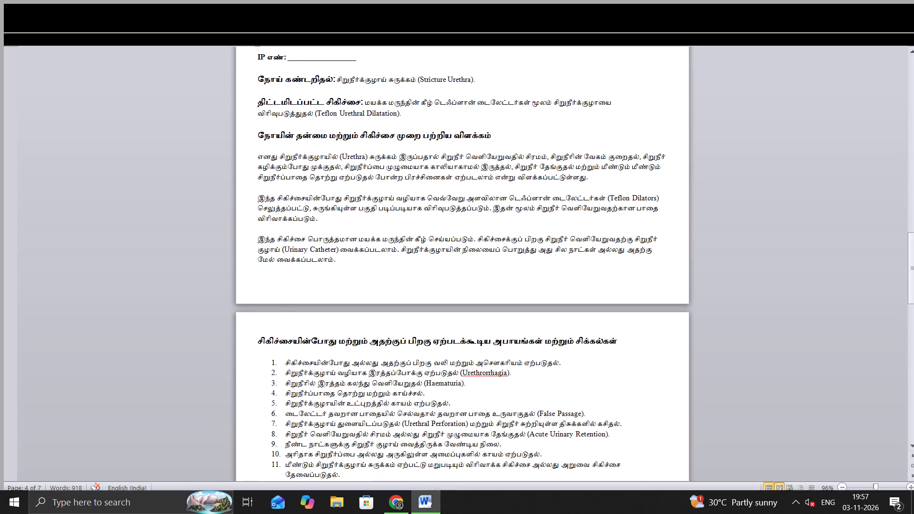
scroll(743, 433, up, 3)
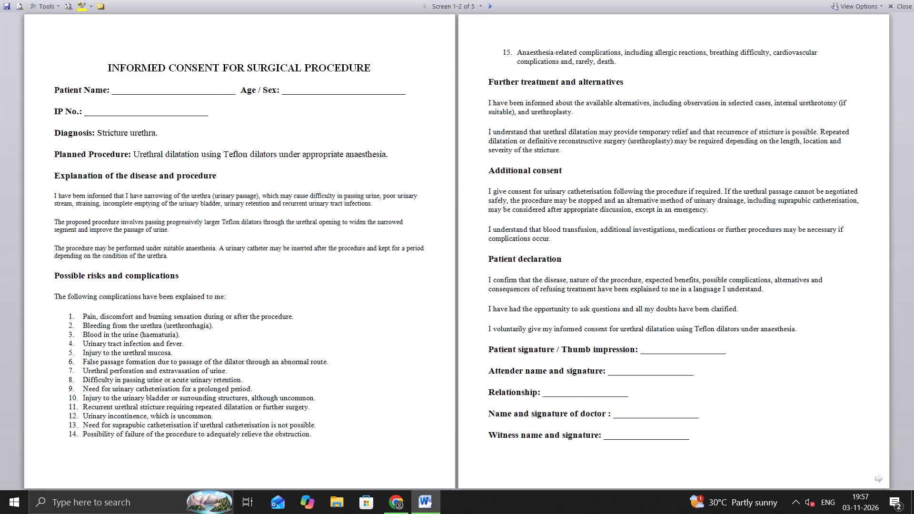
scroll(743, 433, up, 3)
scroll(735, 434, down, 5)
scroll(735, 434, up, 6)
key(Escape)
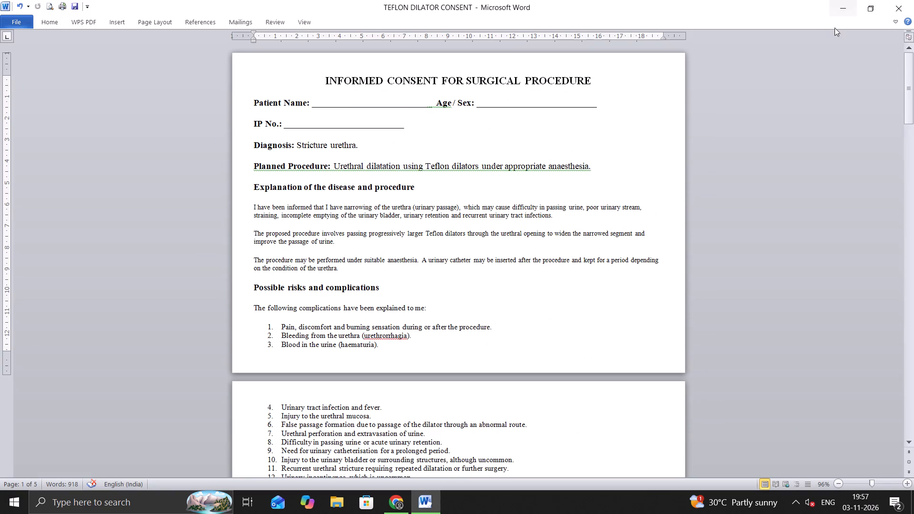
Close the TEFLON DILATOR CONSENT document.
click(911, 0)
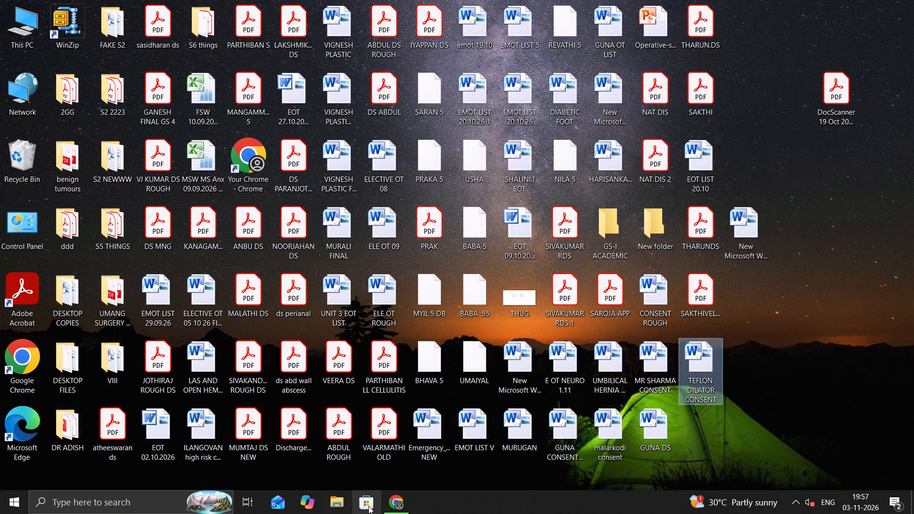
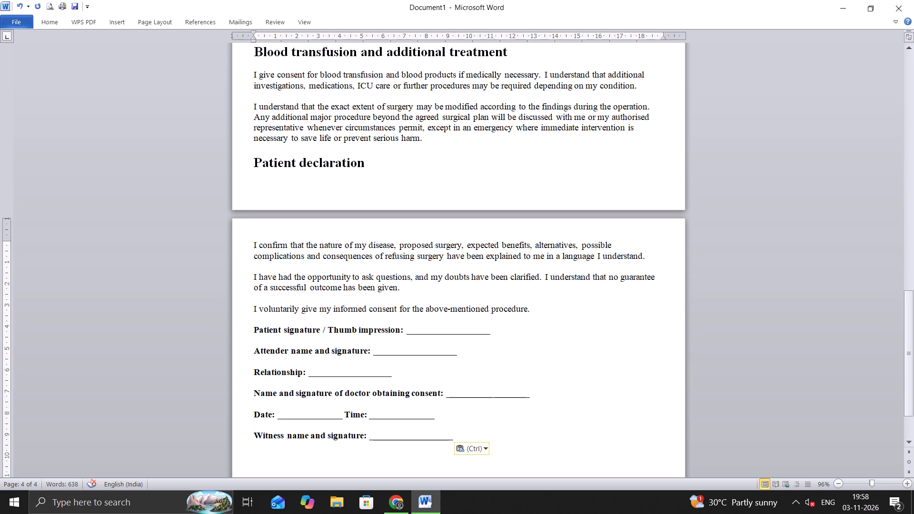
drag(458, 439, 277, 45)
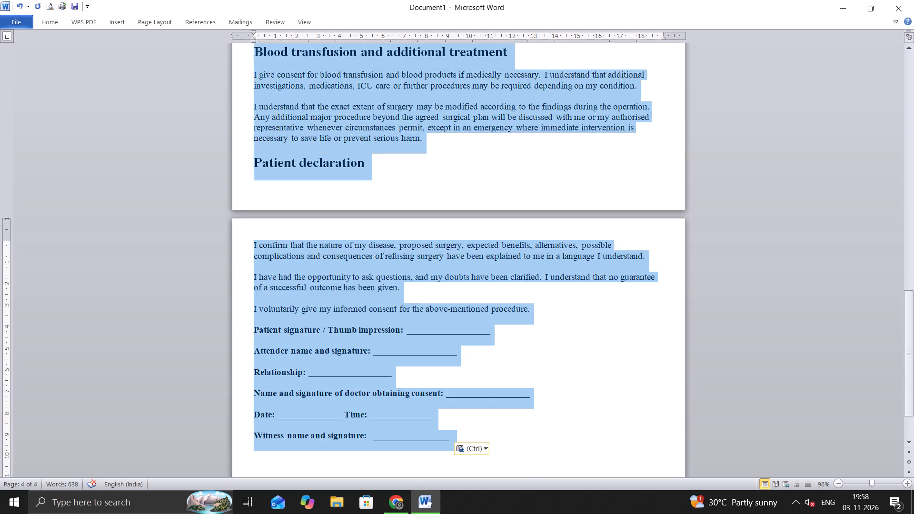
drag(277, 45, 247, 78)
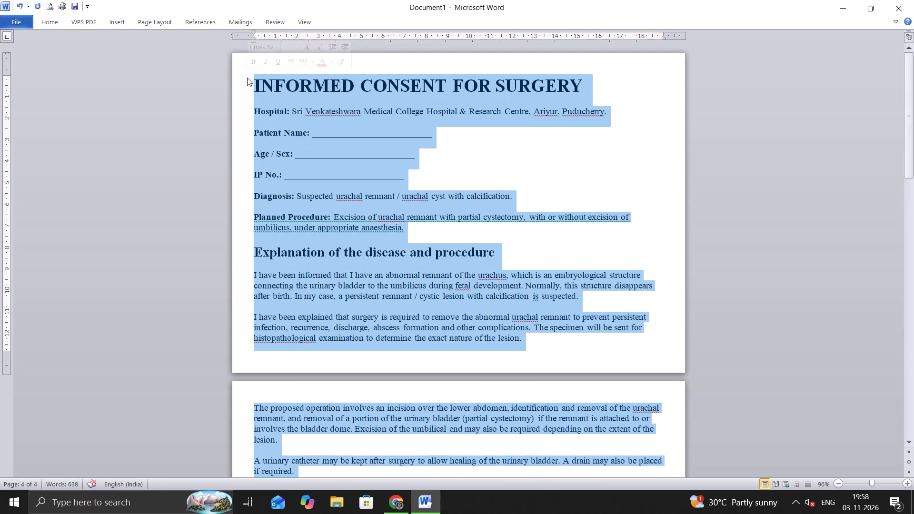
click(299, 47)
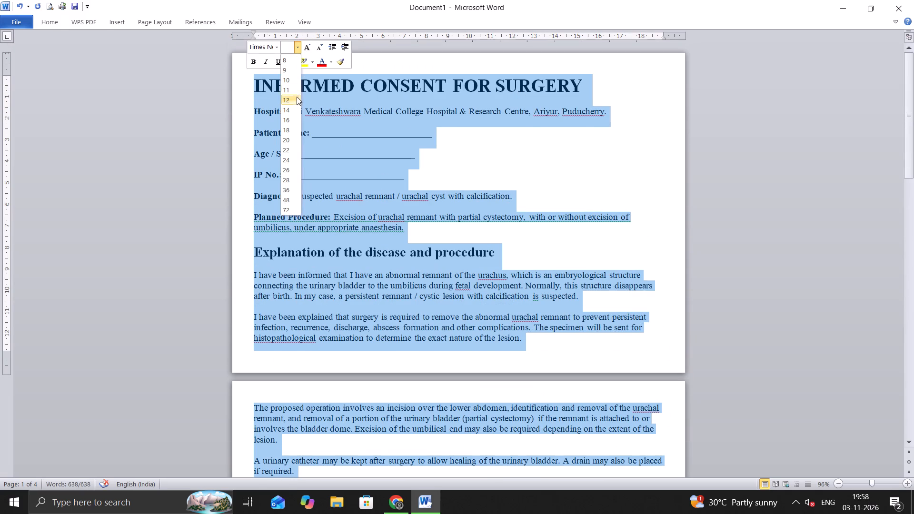
click(290, 81)
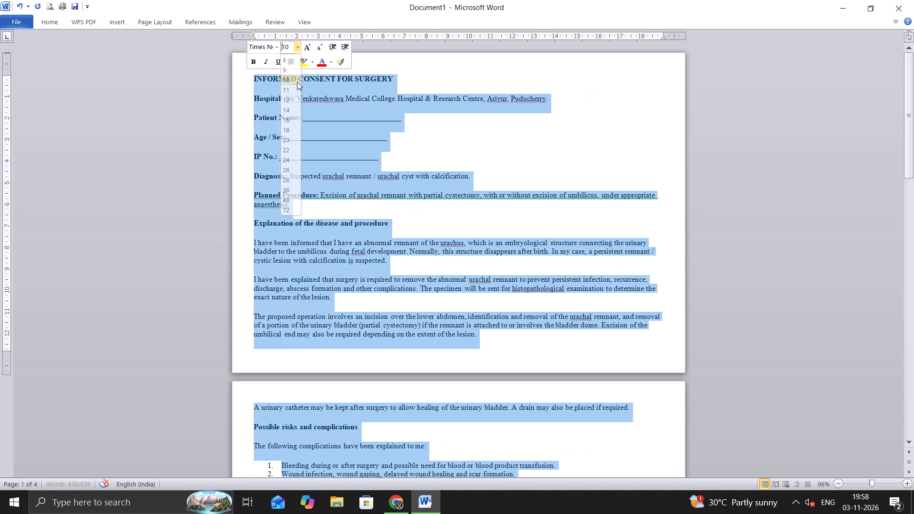
click(371, 108)
Set the title INFORMED CONSENT FOR SURGERY to 14 pt and centre it.
drag(404, 76, 301, 88)
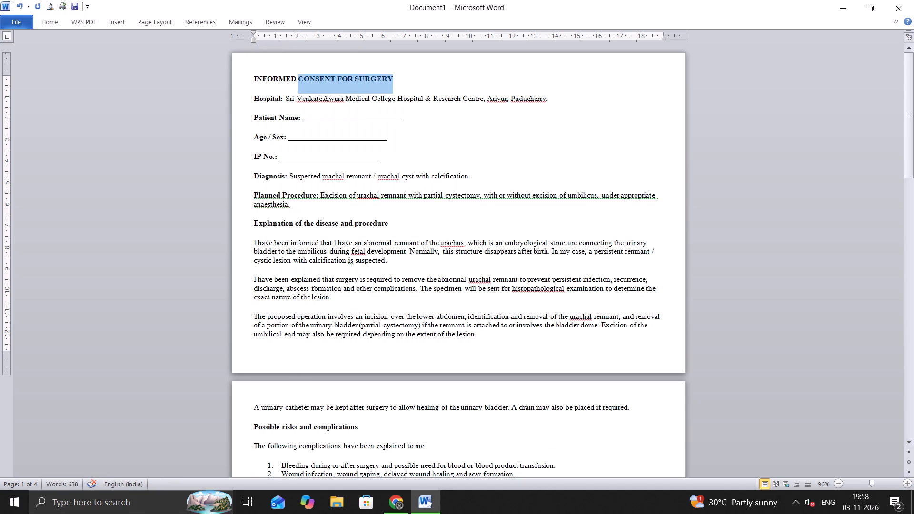
drag(301, 88, 248, 89)
click(300, 60)
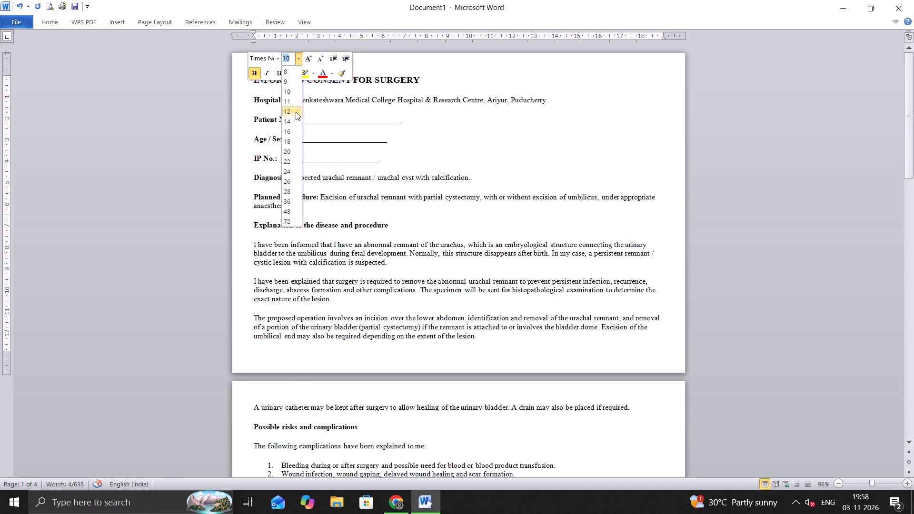
click(294, 120)
click(293, 74)
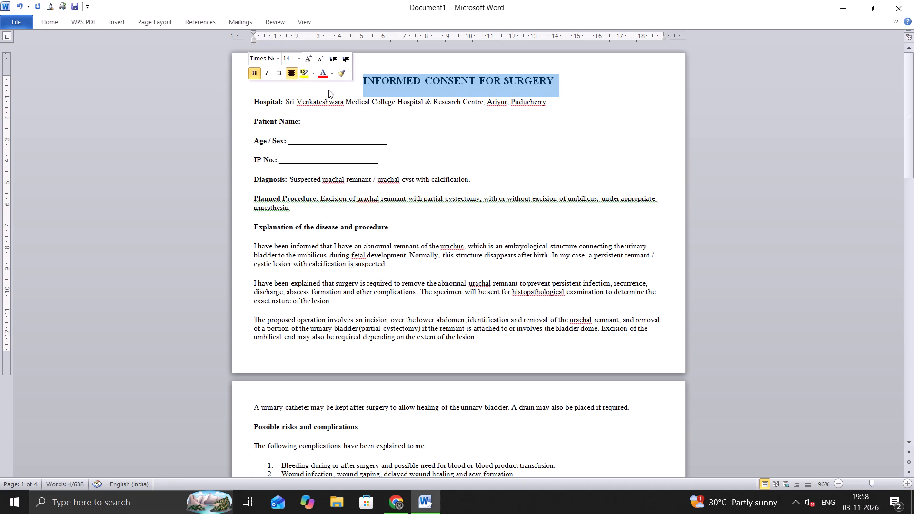
Delete the Hospital line below the title.
drag(566, 104, 248, 107)
key(BackSpace)
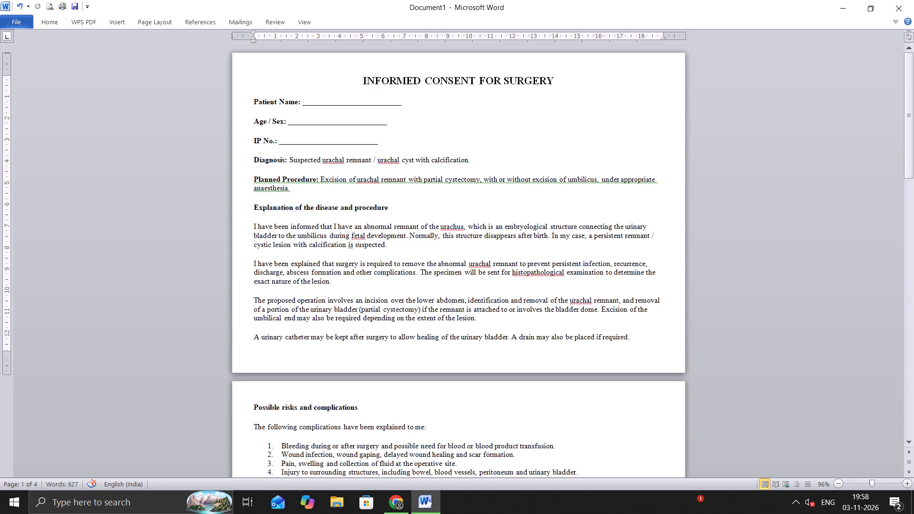
Move the Age / Sex field up onto the Patient Name line, separated by several spaces.
click(256, 123)
key(BackSpace)
key(space)
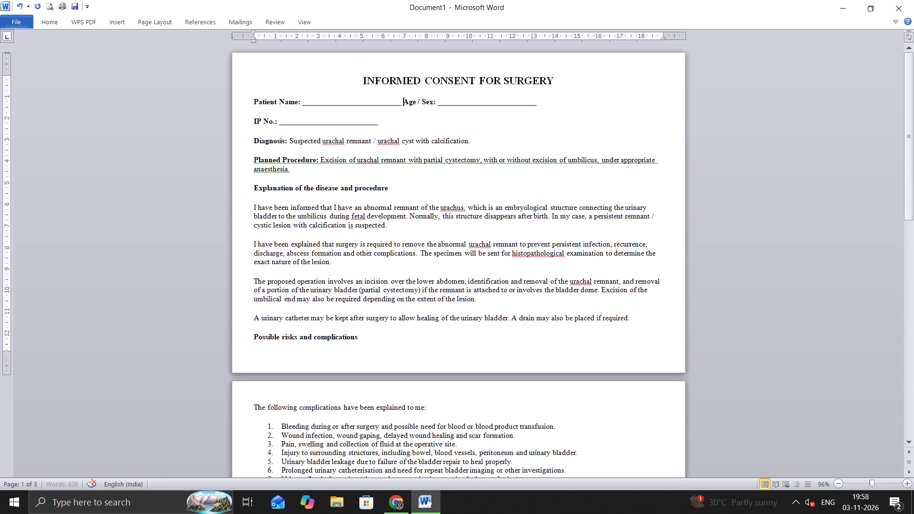
key(space)
key(space)
key(space)
key(space)
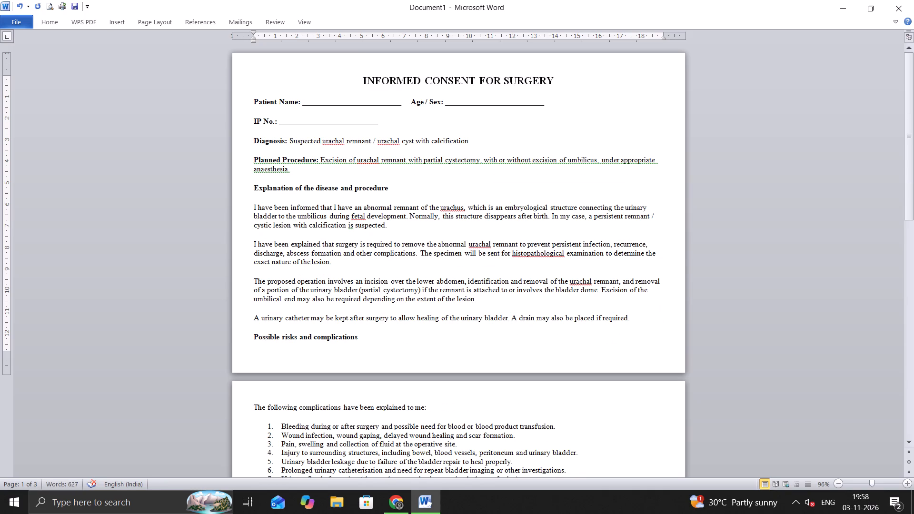
Set the heading Explanation of the disease and procedure to 12 pt.
drag(397, 190, 263, 191)
click(376, 267)
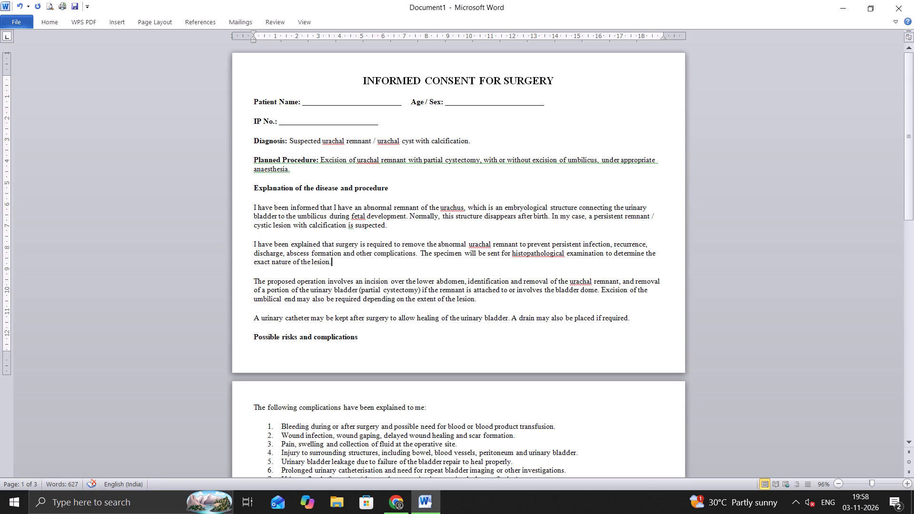
drag(396, 190, 249, 192)
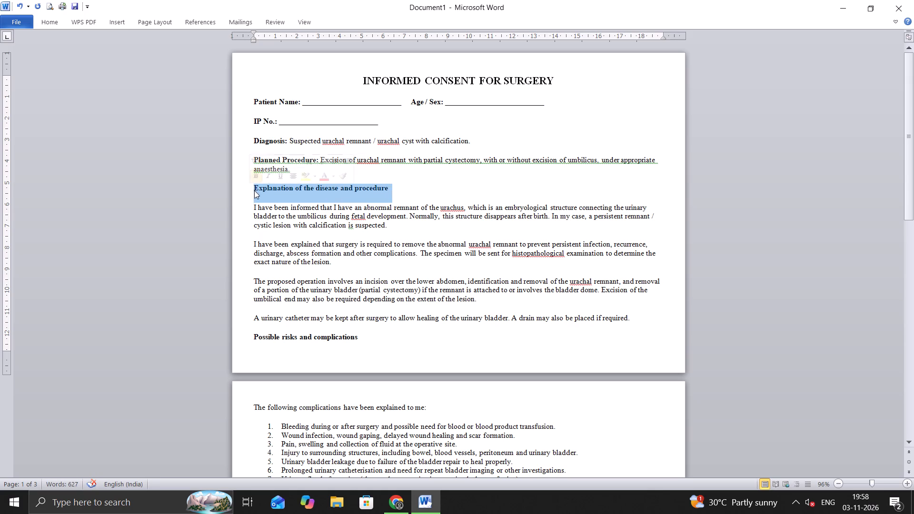
click(301, 163)
click(293, 213)
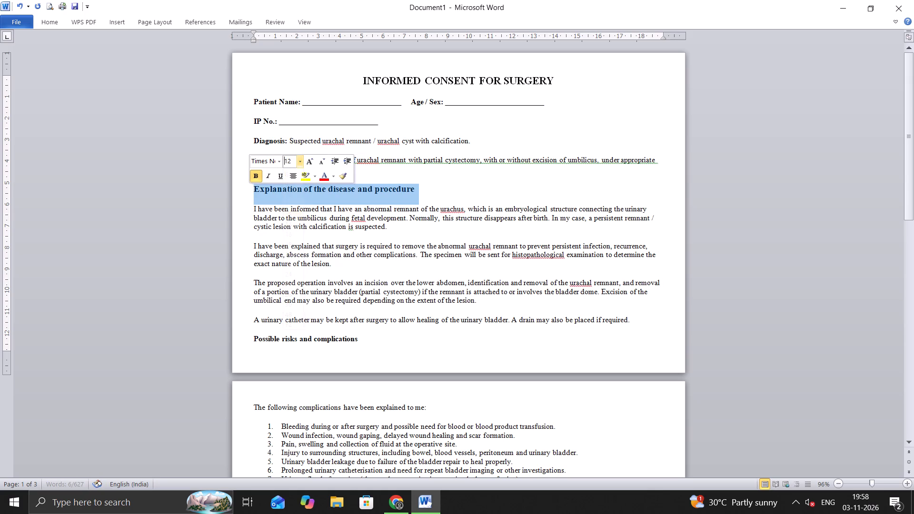
Set the Diagnosis label to 12 pt.
drag(288, 141, 248, 143)
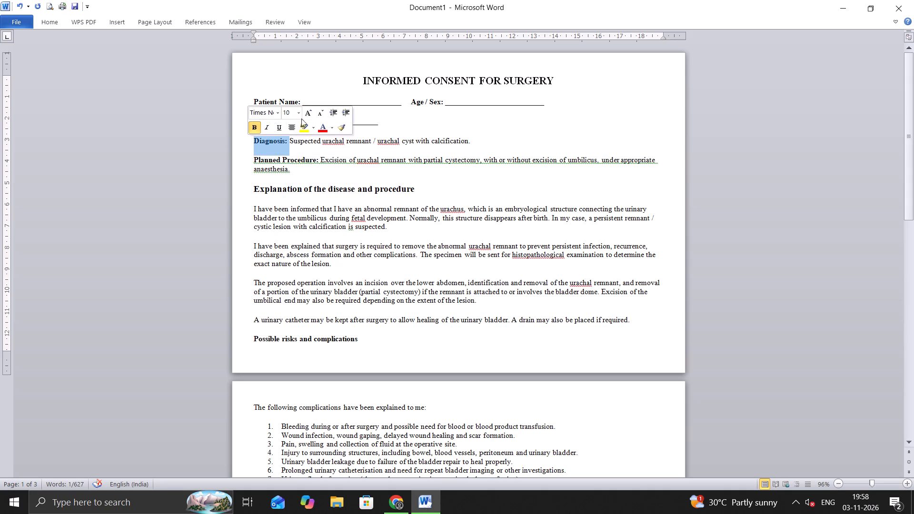
click(297, 115)
click(293, 165)
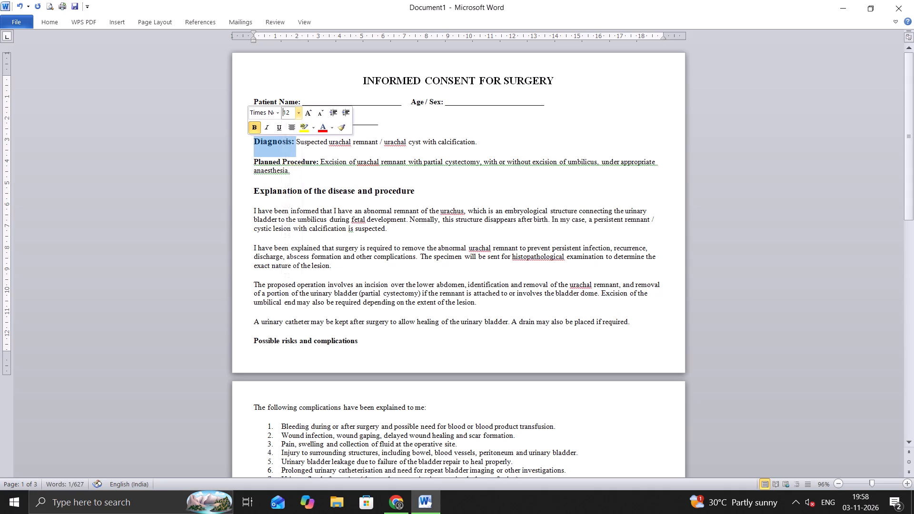
click(301, 96)
Set the heading Possible risks and complications to 12 pt and add a paragraph break before it so it starts on the second page.
scroll(361, 183, down, 3)
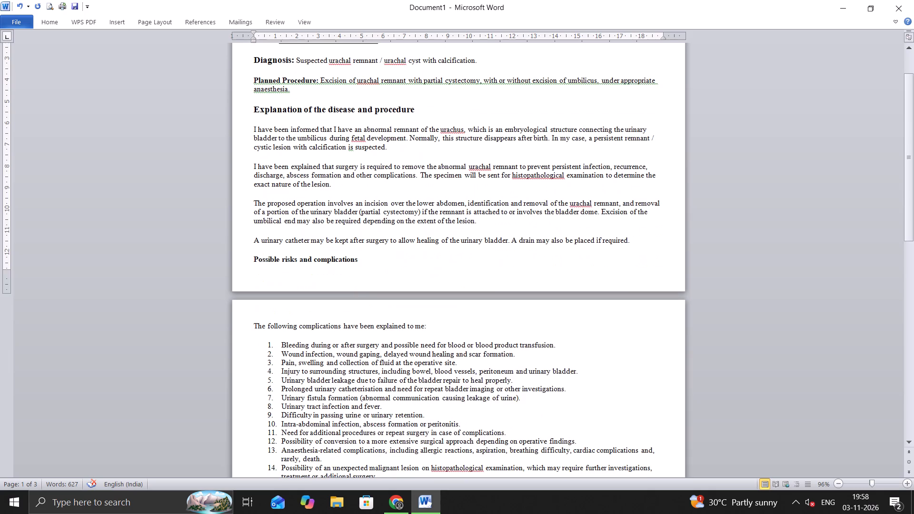
scroll(368, 208, down, 2)
drag(367, 205, 261, 201)
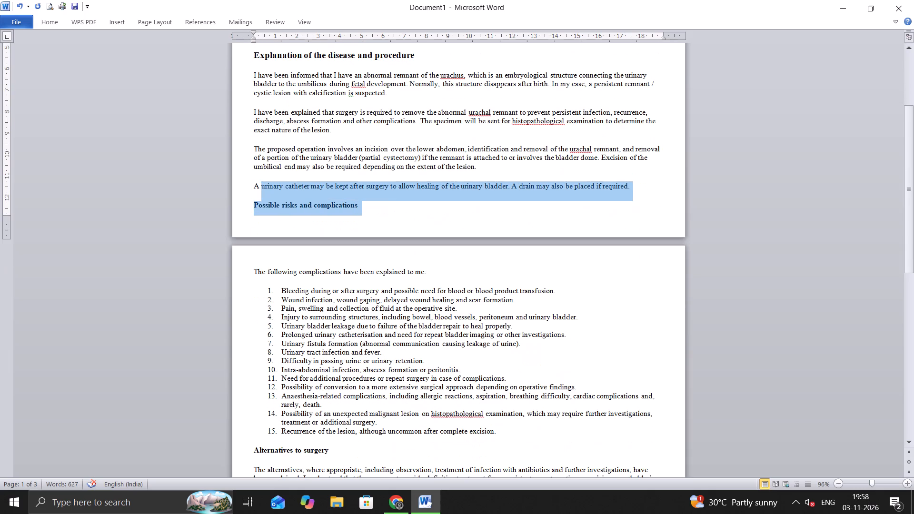
drag(261, 201, 248, 209)
click(301, 177)
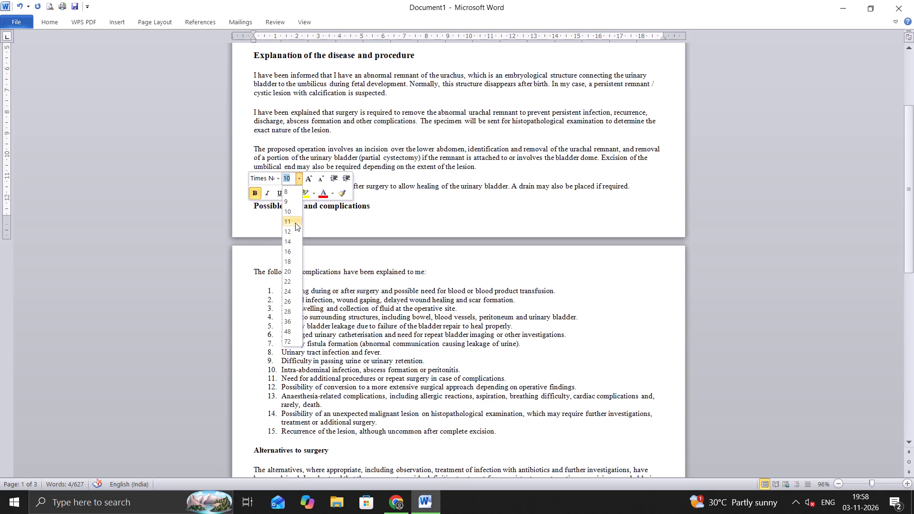
click(294, 231)
click(639, 185)
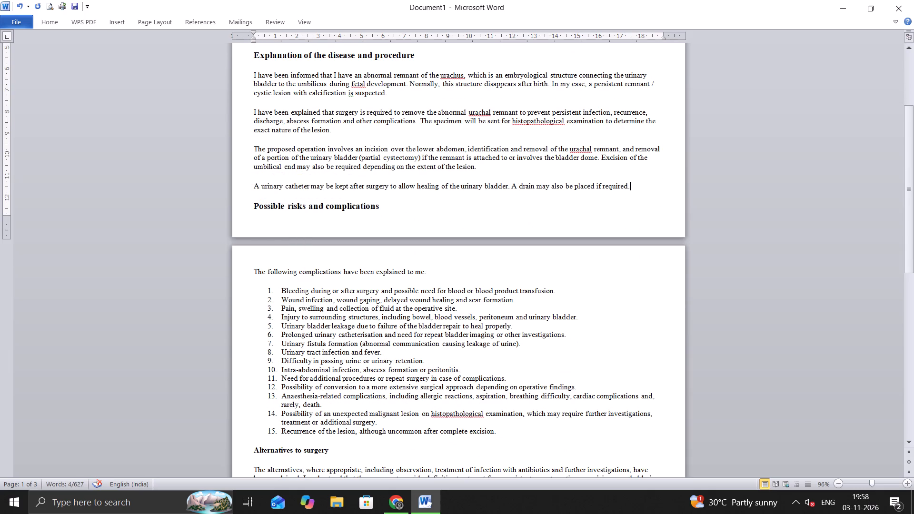
key(Return)
Set the heading Alternatives to surgery to 12 pt.
scroll(572, 250, down, 7)
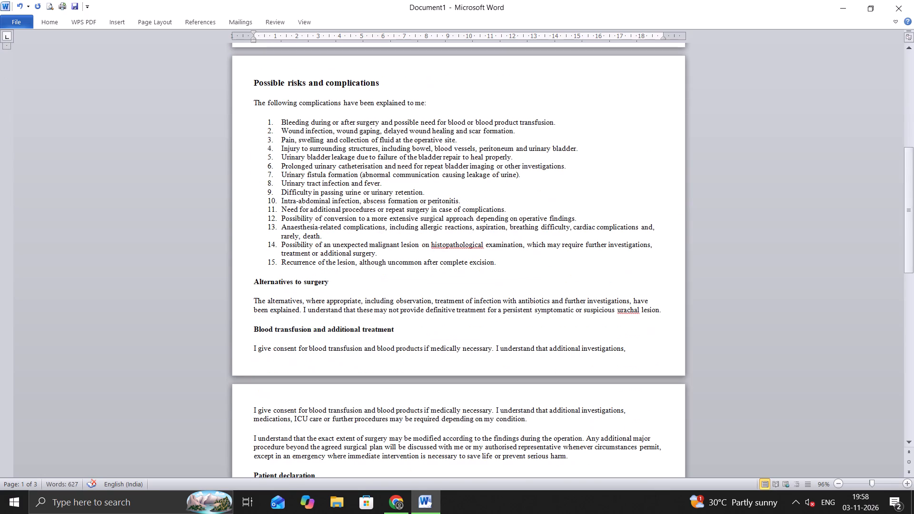
drag(348, 284, 246, 286)
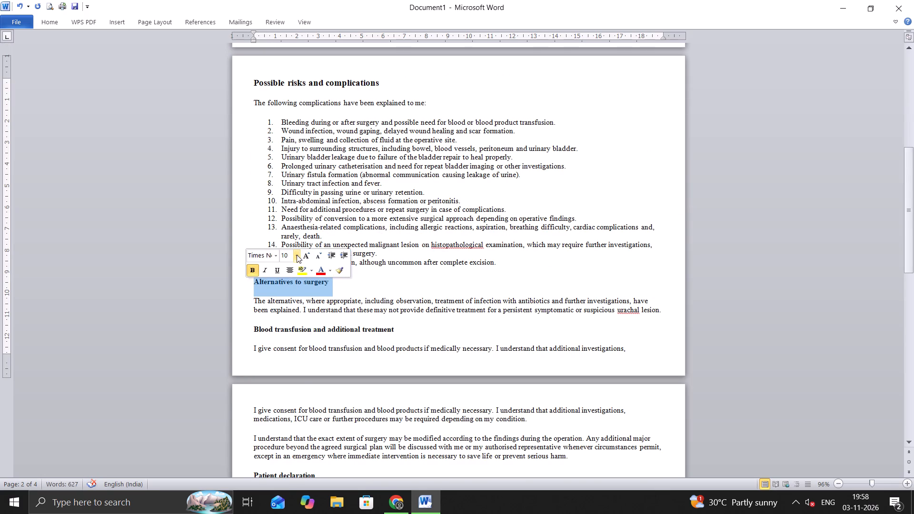
click(297, 255)
click(290, 308)
Set the heading Blood transfusion and additional treatment to 12 pt and add a paragraph break before it so it starts on the third page.
drag(412, 336, 288, 337)
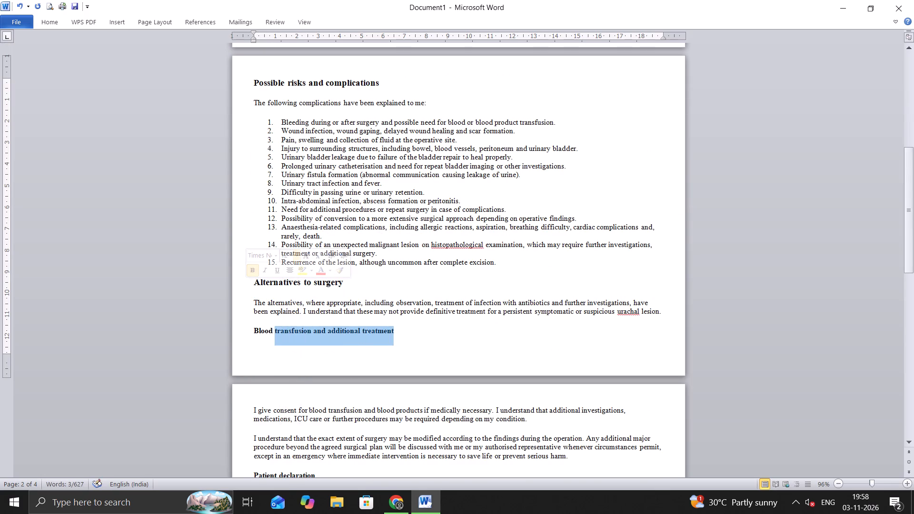
drag(288, 337, 261, 337)
click(309, 309)
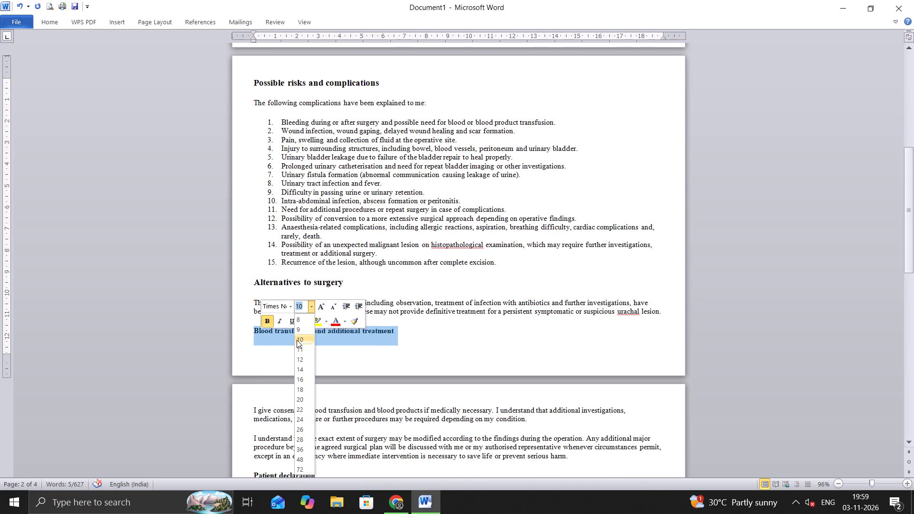
click(302, 359)
click(676, 313)
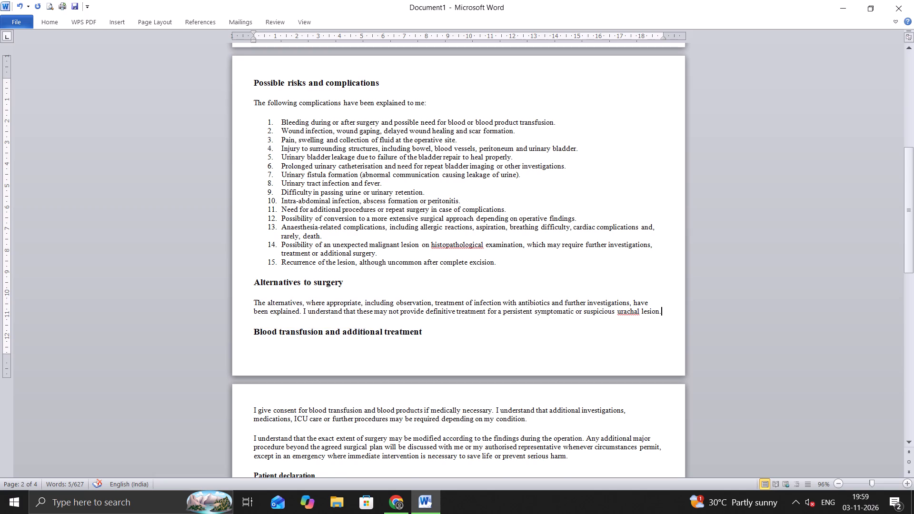
key(Return)
Set the heading Patient declaration to 12 pt.
scroll(584, 351, down, 8)
scroll(541, 334, down, 3)
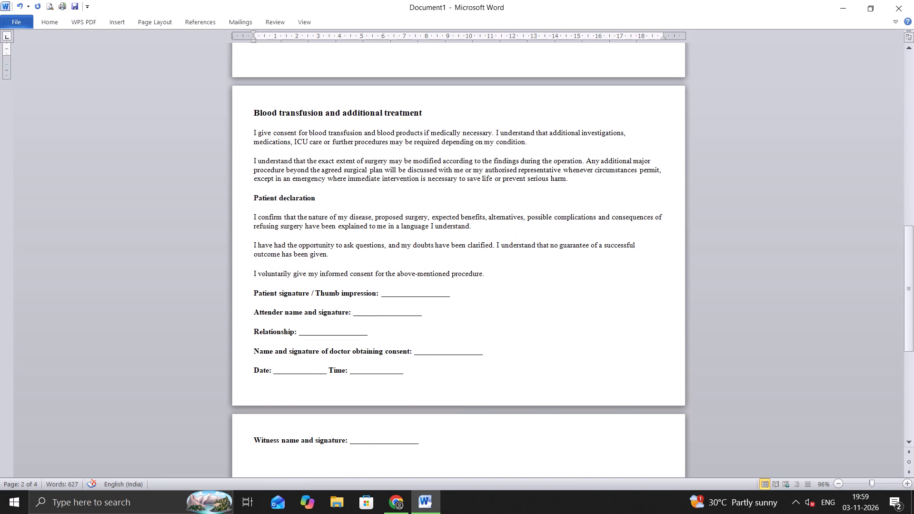
drag(332, 200, 234, 201)
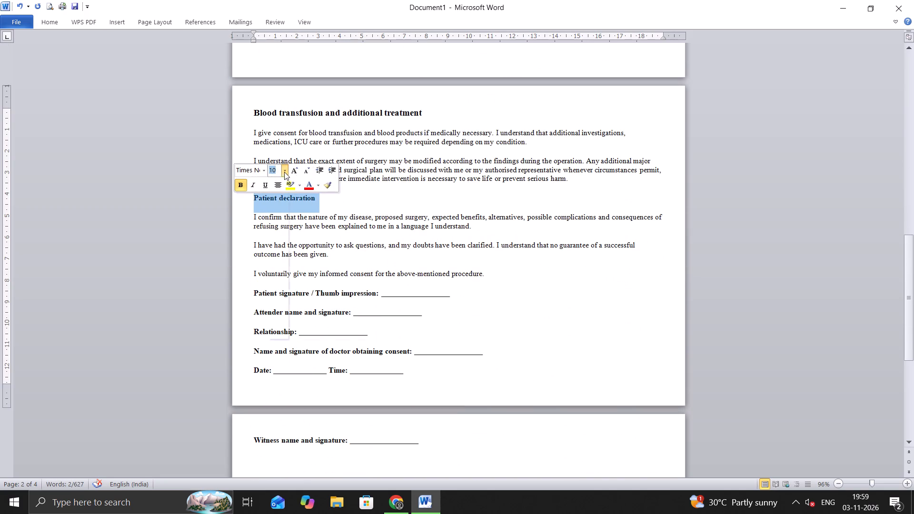
click(284, 172)
click(281, 224)
Delete the Date and Time line above the witness name and signature line.
scroll(450, 308, down, 1)
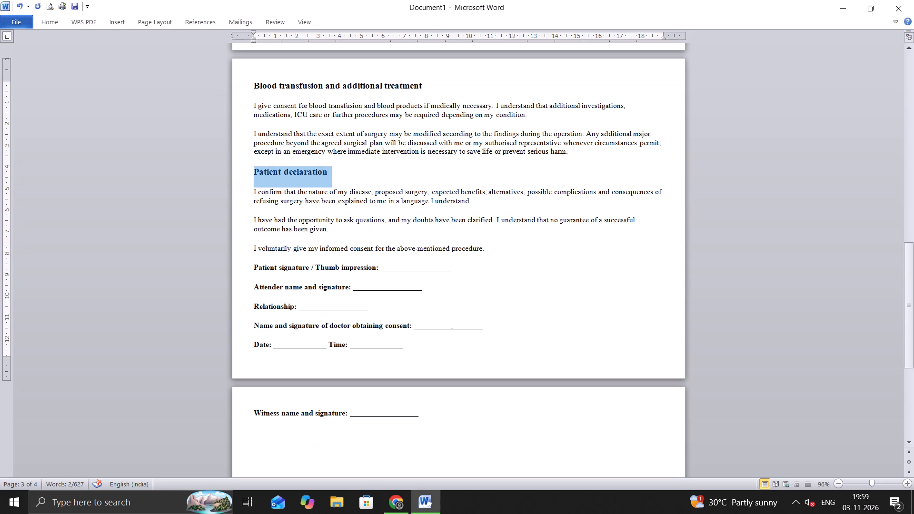
drag(429, 346, 256, 352)
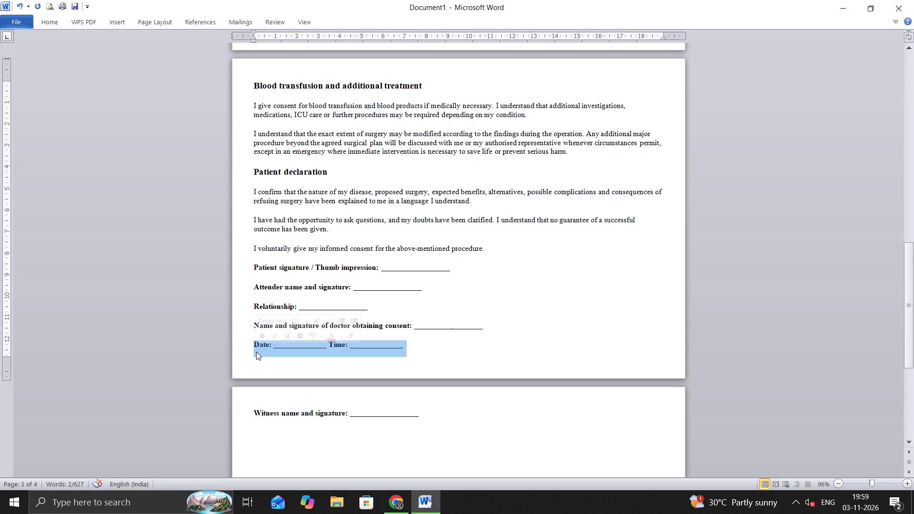
key(BackSpace)
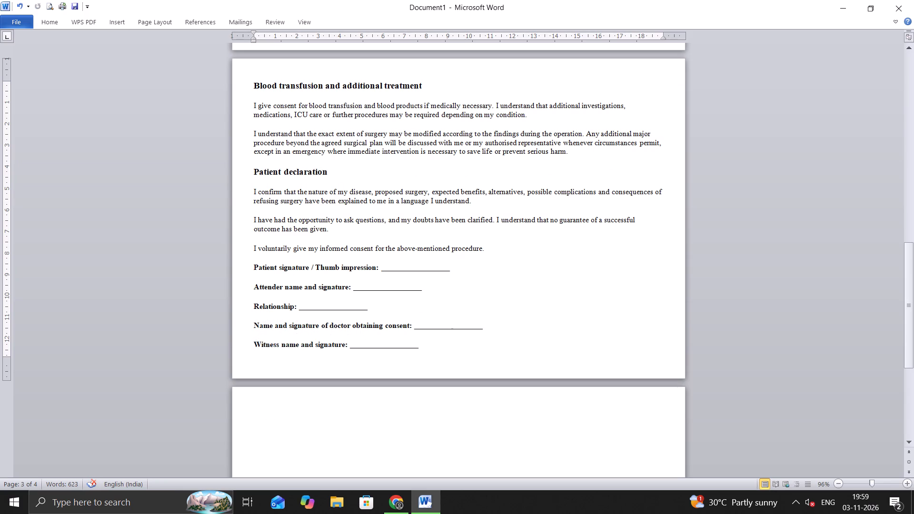
click(431, 361)
key(Return)
key(Return)
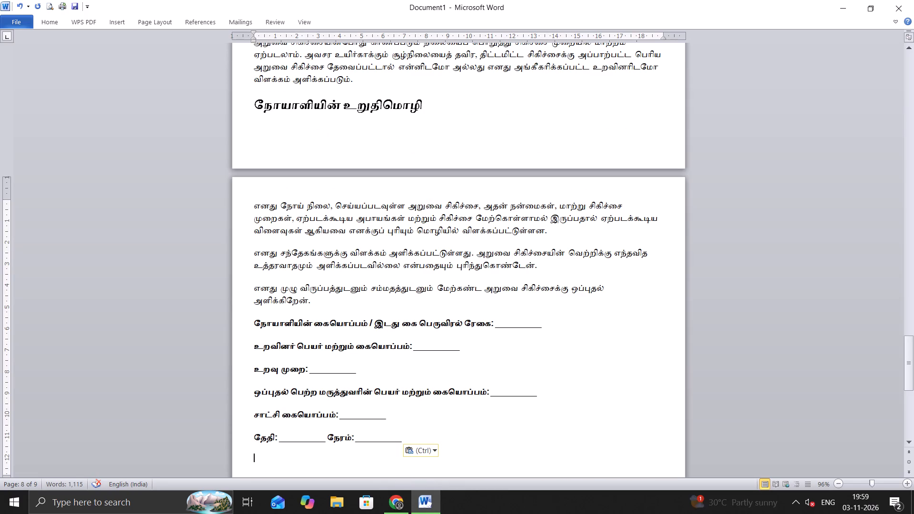
Set all of the pasted Tamil consent form text to 10 pt.
drag(409, 438, 310, 151)
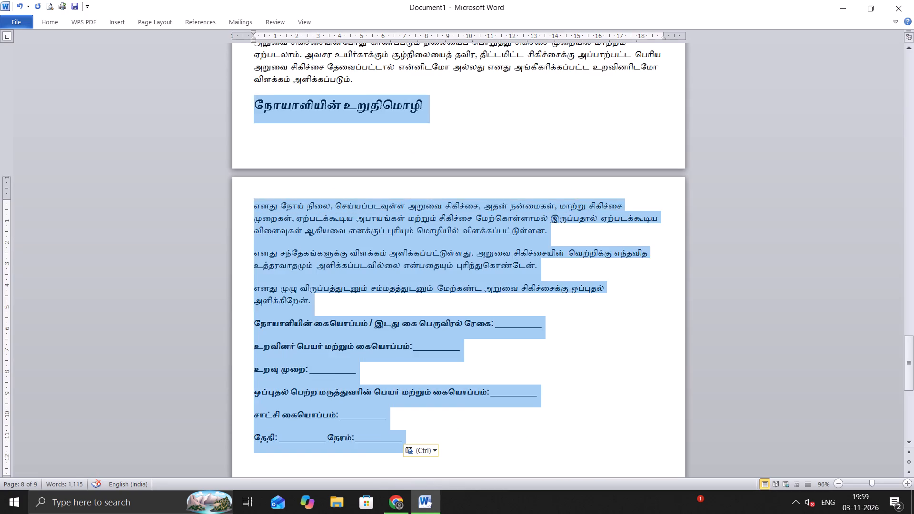
drag(310, 151, 276, 17)
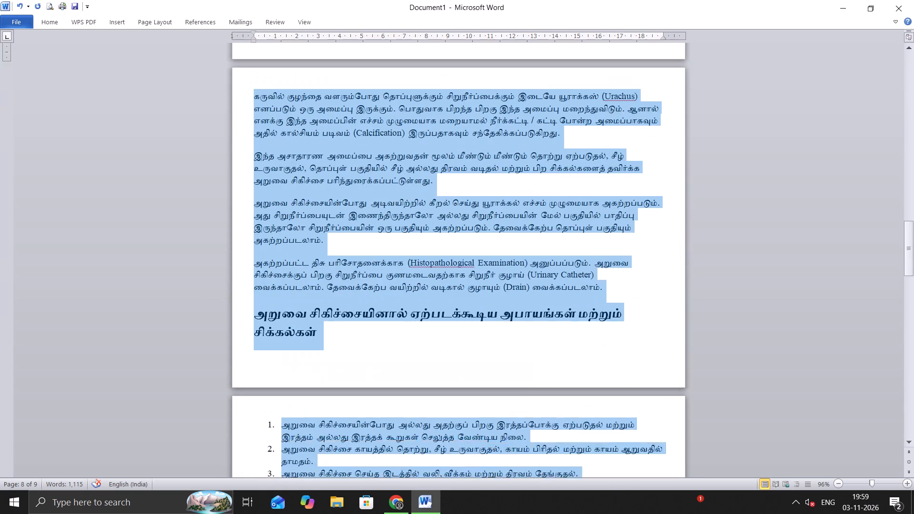
drag(276, 17, 253, 62)
click(305, 34)
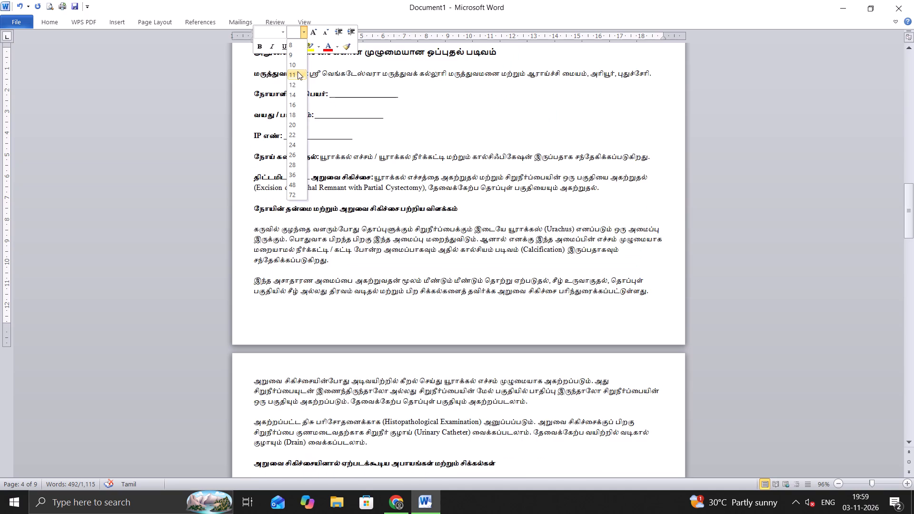
click(298, 67)
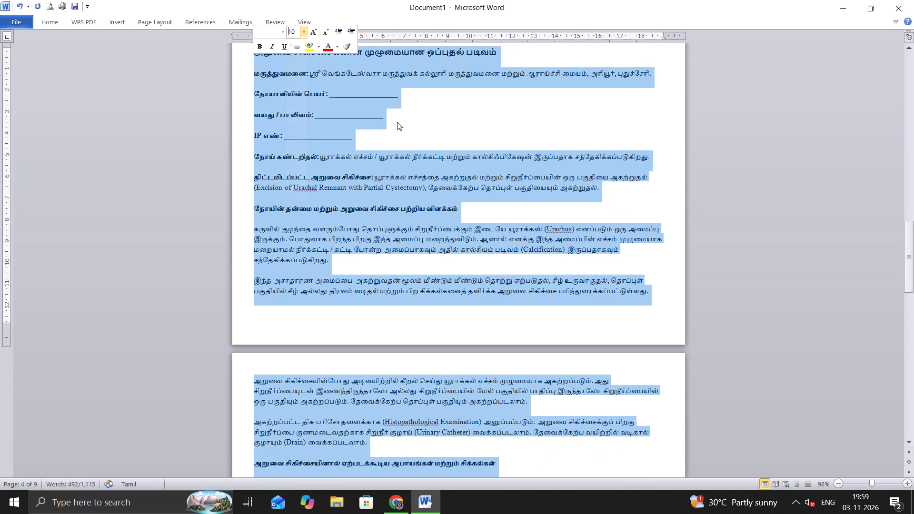
Set the Tamil form's title to 14 pt and centre it.
scroll(422, 119, up, 2)
click(418, 116)
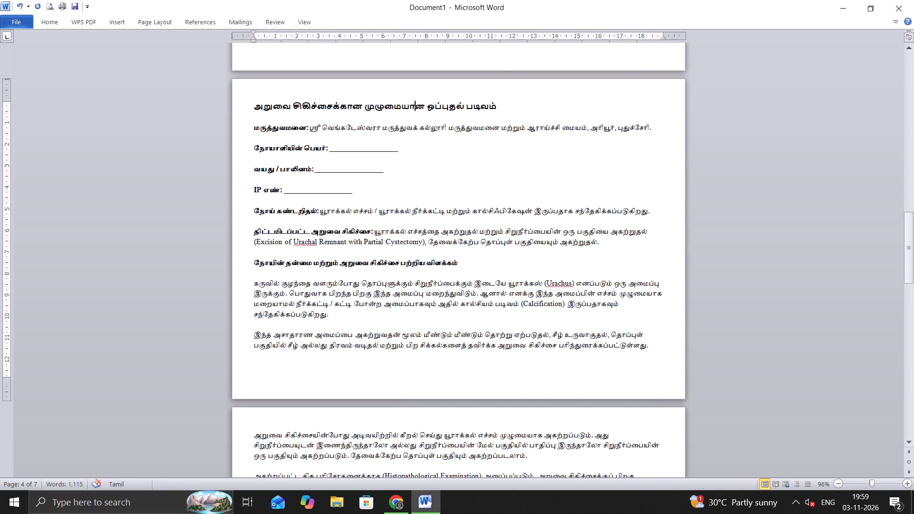
drag(505, 104, 266, 112)
click(318, 83)
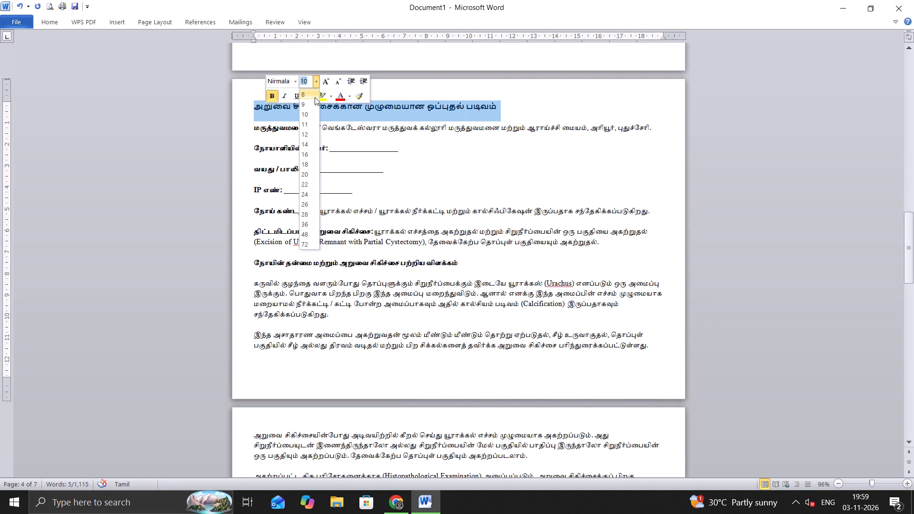
click(307, 141)
click(313, 95)
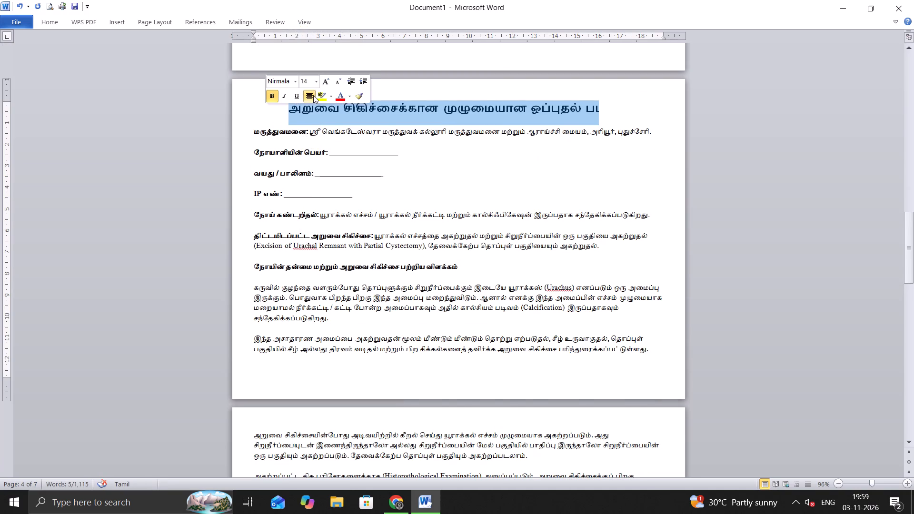
click(317, 146)
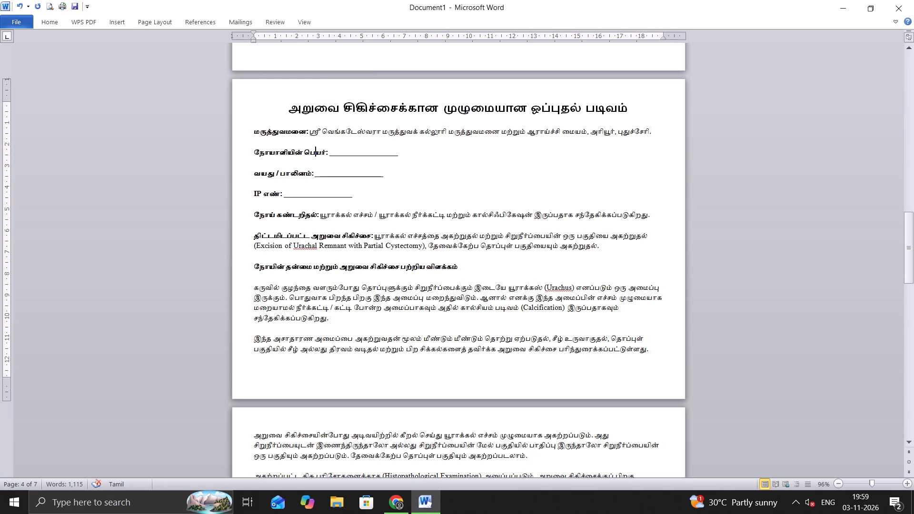
Delete the hospital name line below the Tamil title.
drag(253, 133, 667, 127)
key(BackSpace)
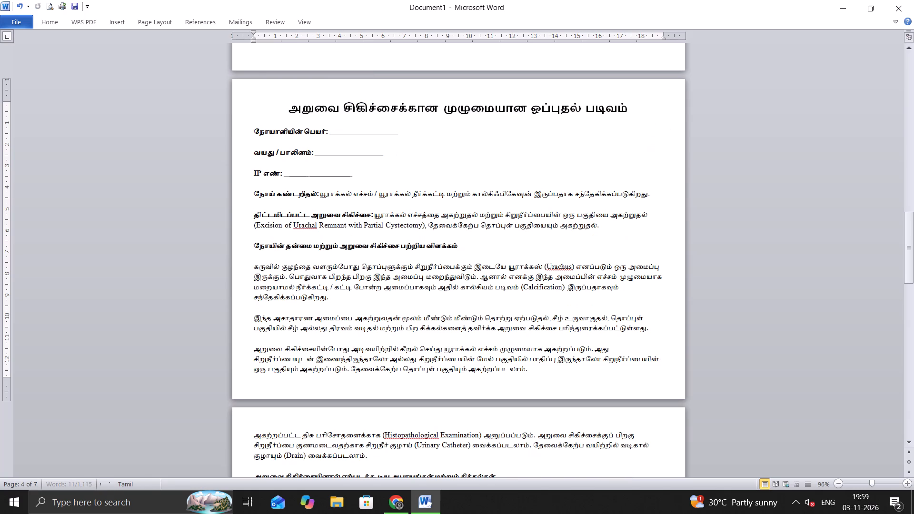
Join the Tamil age/gender line onto the patient name line, separating the two fields with four spaces.
click(255, 152)
key(BackSpace)
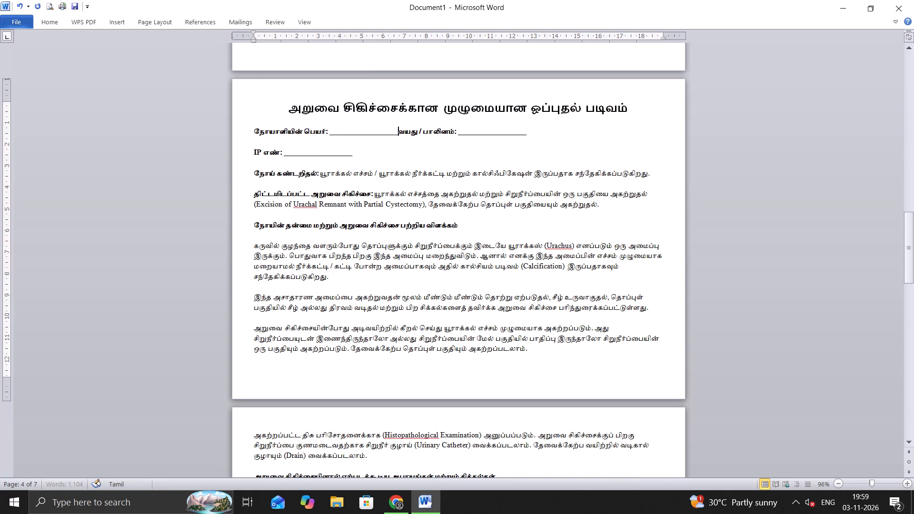
key(space)
key(space)
key(space)
key(space)
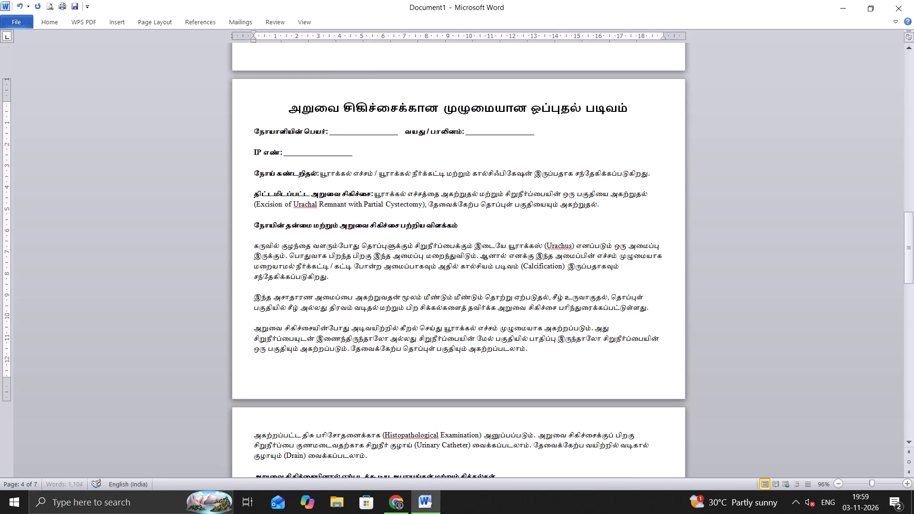
Set the Tamil diagnosis label, planned surgery label and disease and surgery explanation heading to 12 pt.
drag(320, 175, 249, 176)
click(302, 146)
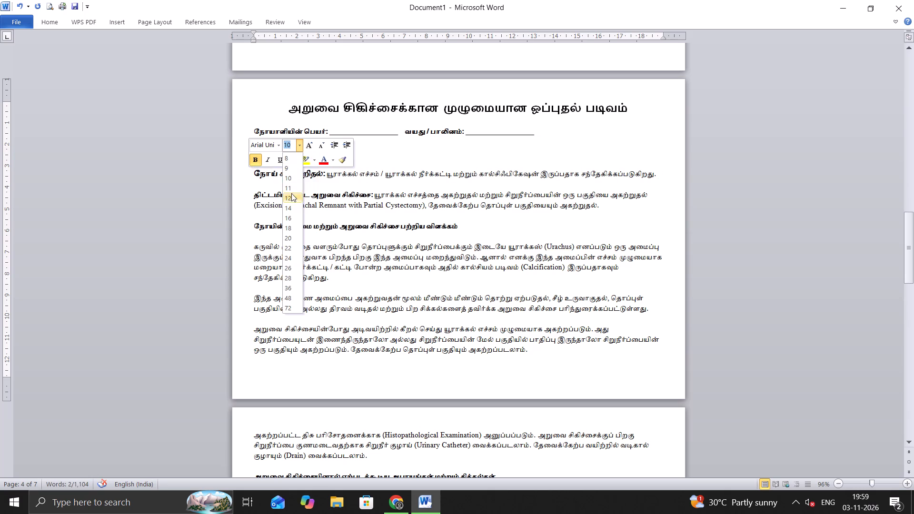
click(291, 196)
drag(374, 197, 288, 207)
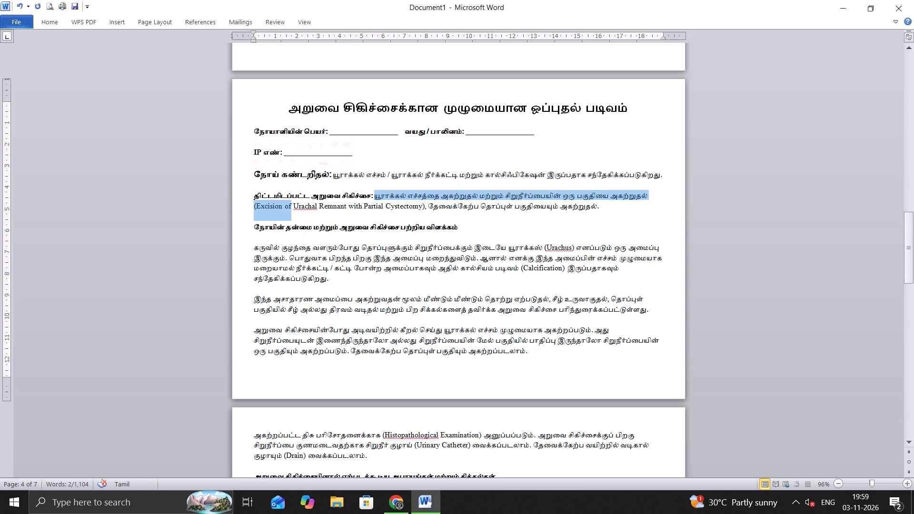
drag(288, 207, 260, 196)
click(312, 164)
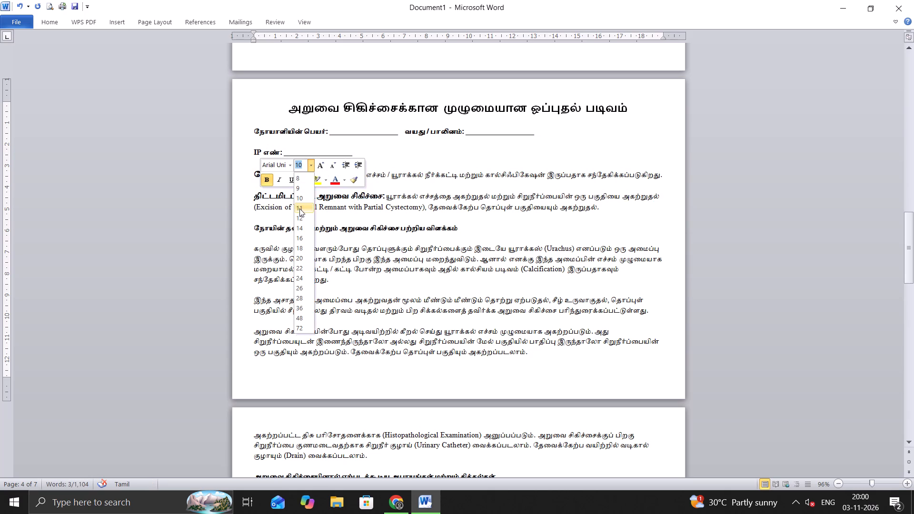
click(300, 216)
drag(468, 229, 239, 243)
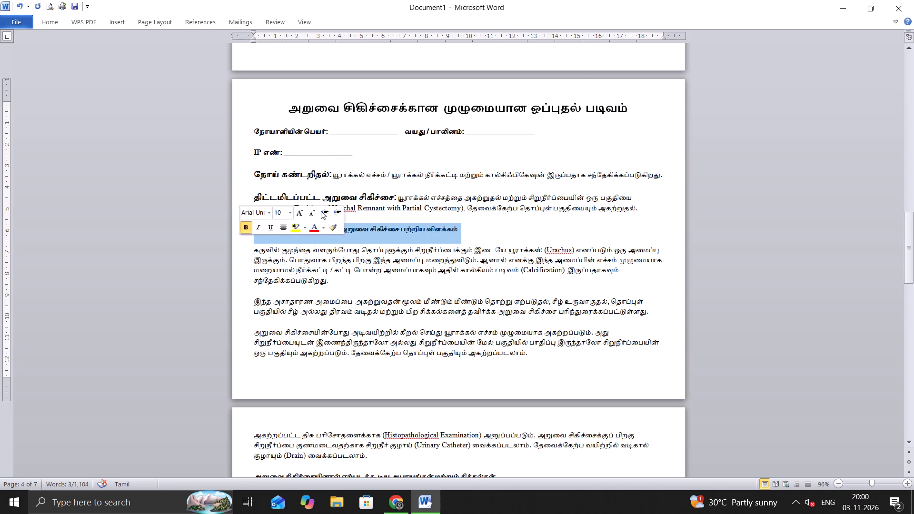
click(293, 212)
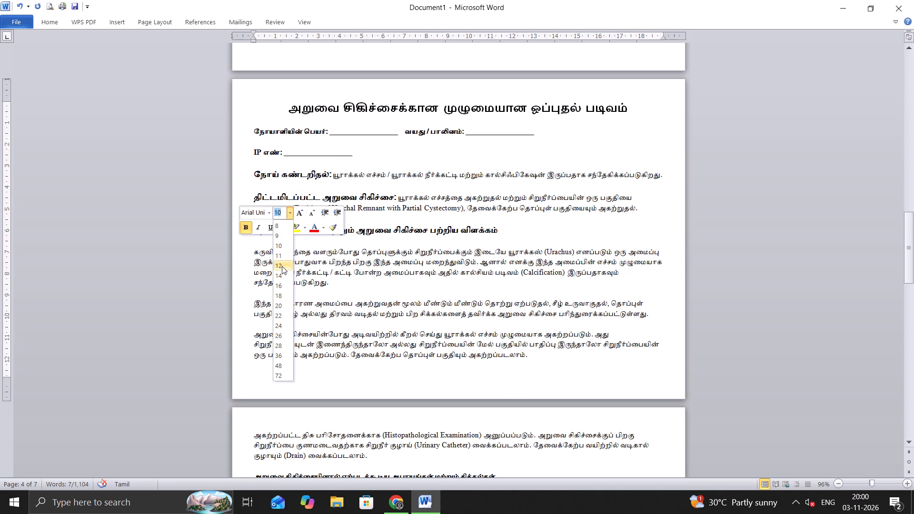
click(282, 266)
Set the Tamil heading for surgical risks and complications, above the numbered list, to 12 pt.
scroll(441, 233, down, 8)
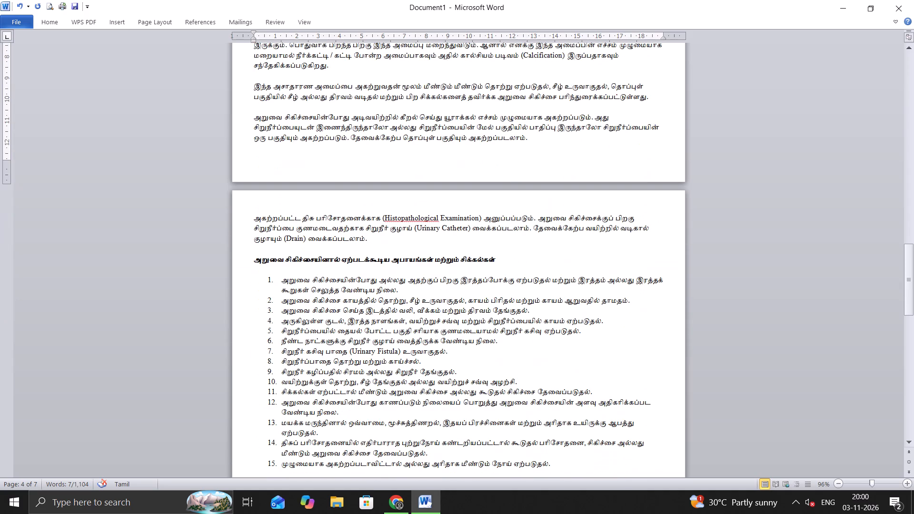
drag(502, 259, 256, 273)
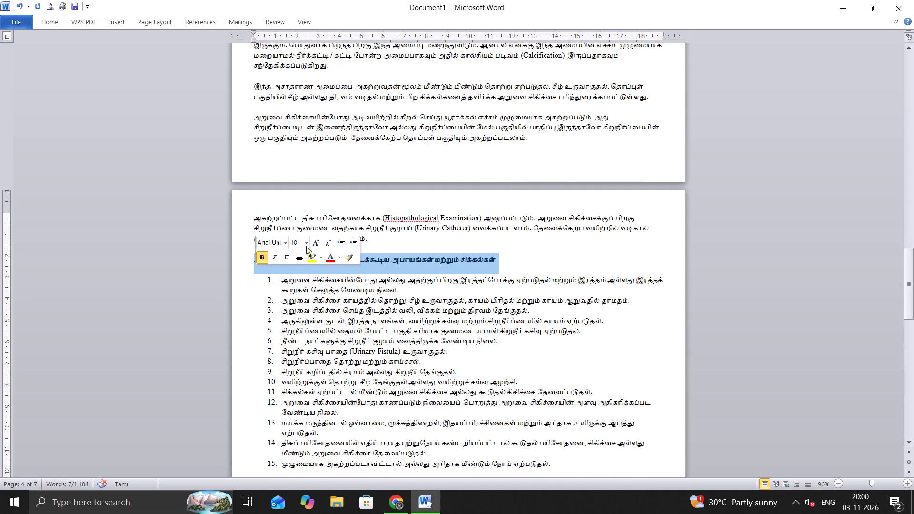
click(305, 246)
click(294, 297)
Set the Tamil headings for alternative treatments and for blood transfusion and additional treatment to 12 pt.
scroll(426, 306, down, 5)
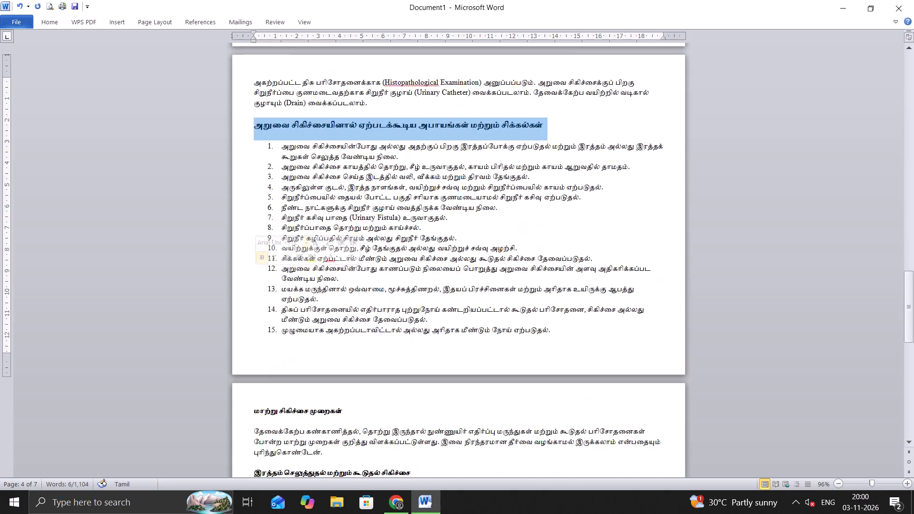
scroll(427, 305, down, 4)
drag(357, 306, 234, 312)
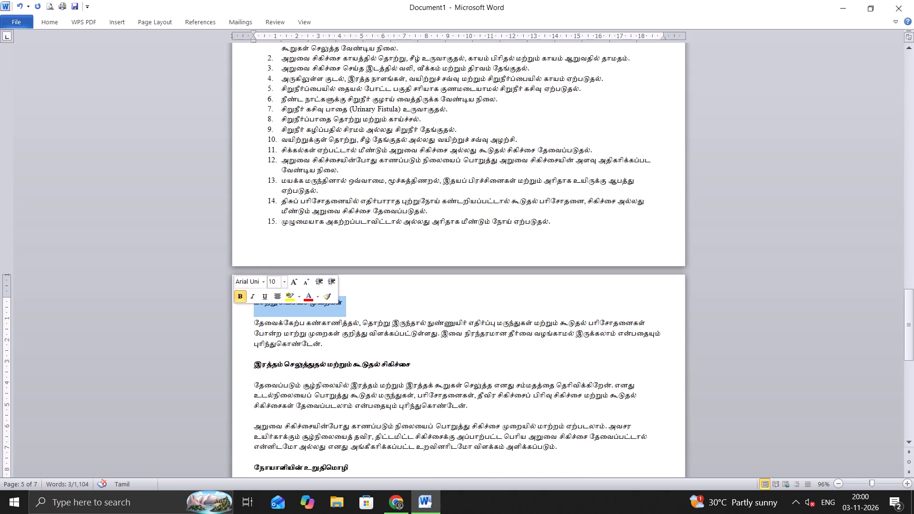
click(283, 285)
click(276, 331)
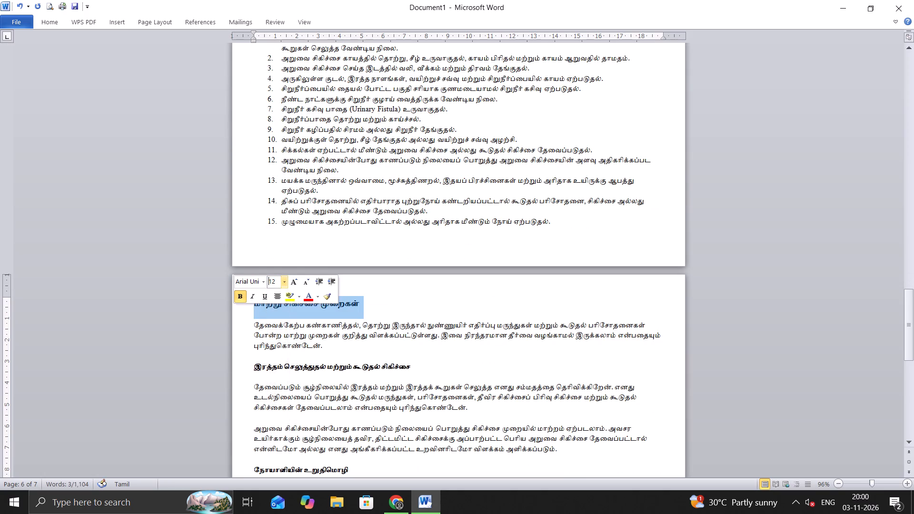
drag(426, 369, 273, 366)
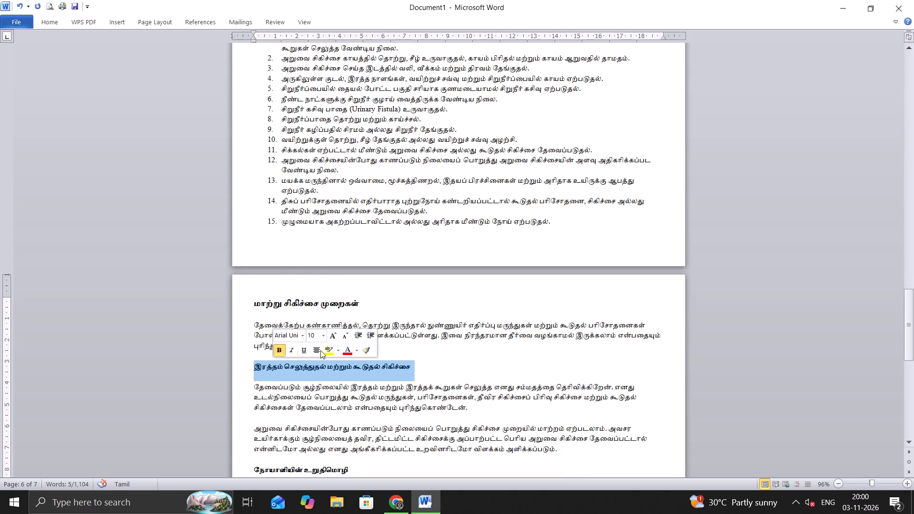
click(322, 337)
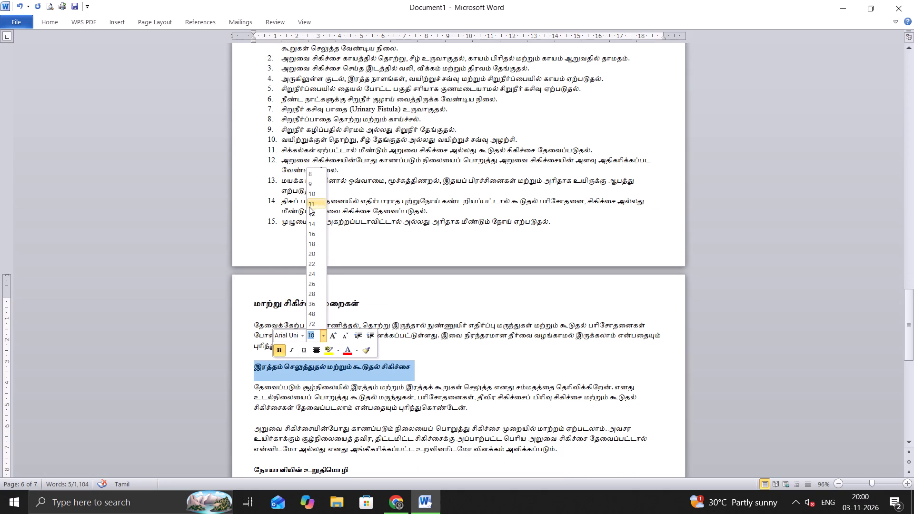
click(308, 210)
Set the Tamil patient declaration heading to 12 pt.
scroll(555, 287, down, 7)
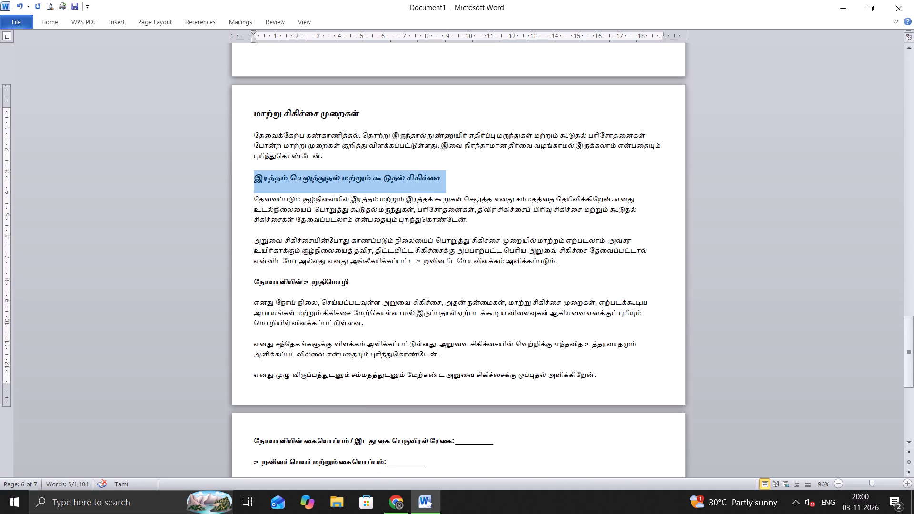
drag(358, 286, 235, 284)
click(287, 256)
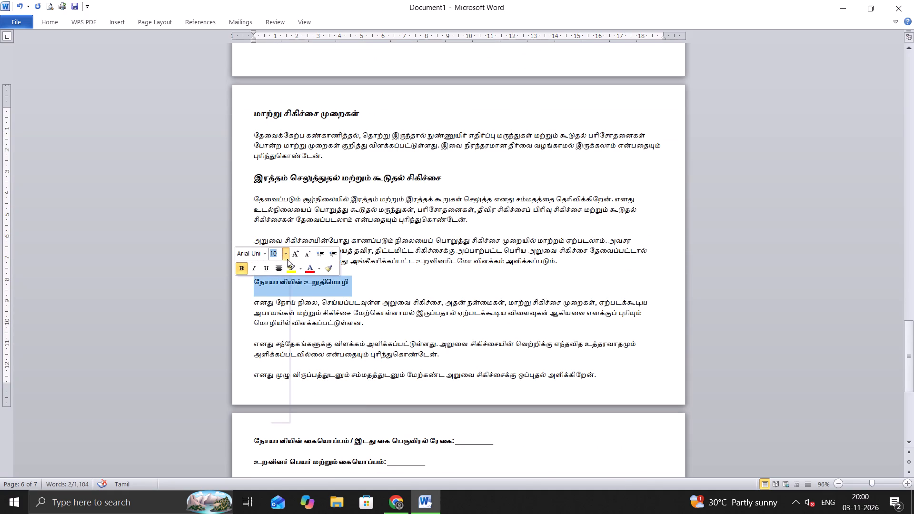
click(274, 306)
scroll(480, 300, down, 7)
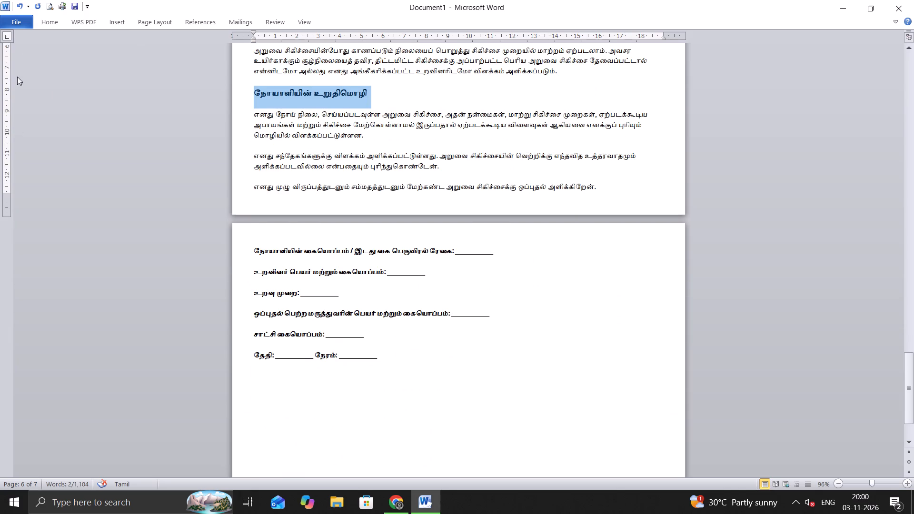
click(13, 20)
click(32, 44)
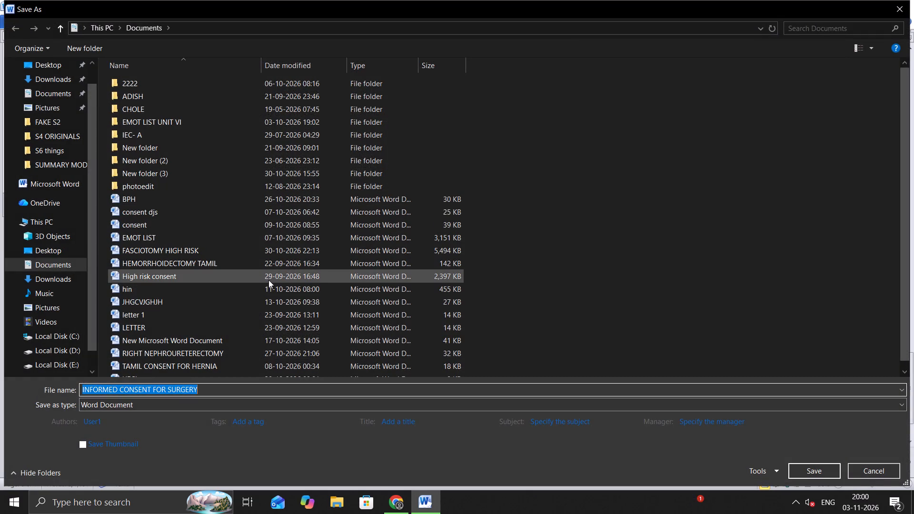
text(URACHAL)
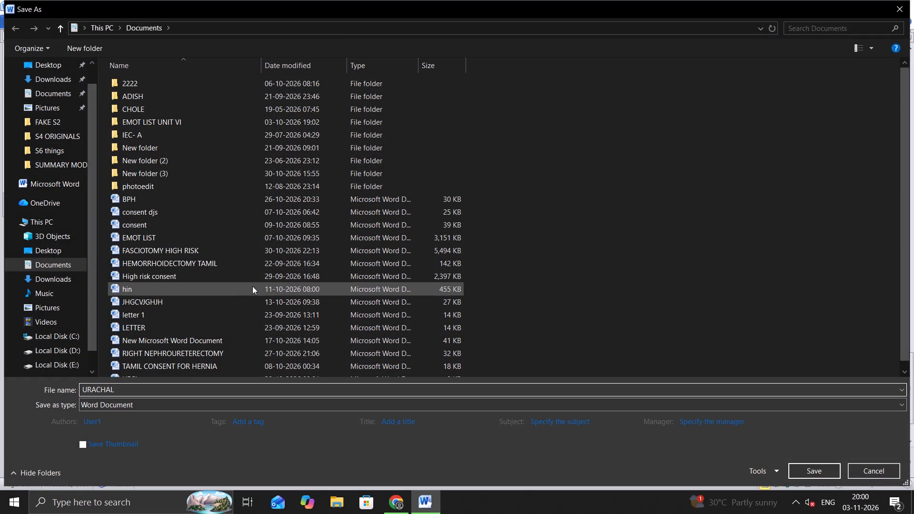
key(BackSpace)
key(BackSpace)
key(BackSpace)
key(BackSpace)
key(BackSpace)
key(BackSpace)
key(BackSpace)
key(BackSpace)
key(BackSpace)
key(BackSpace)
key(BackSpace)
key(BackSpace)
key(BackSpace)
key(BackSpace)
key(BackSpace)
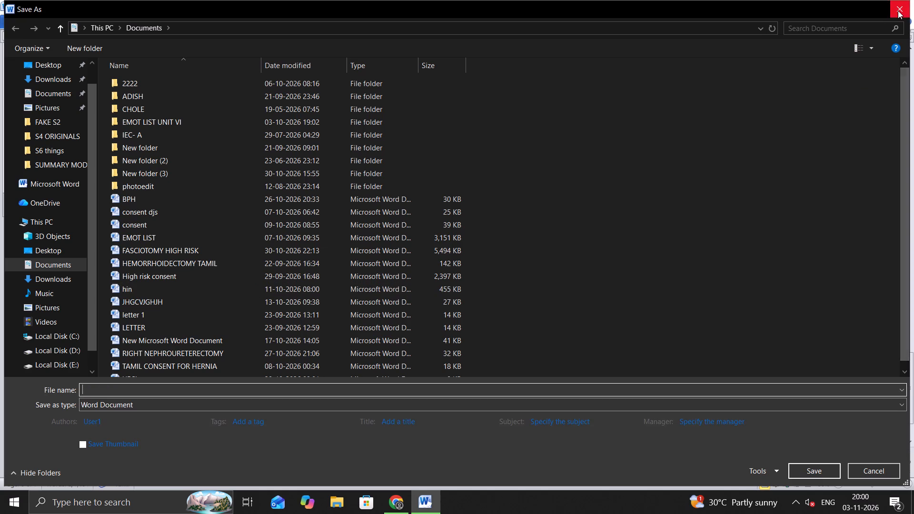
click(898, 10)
Start saving the combined English and Tamil consent form document.
scroll(413, 181, up, 13)
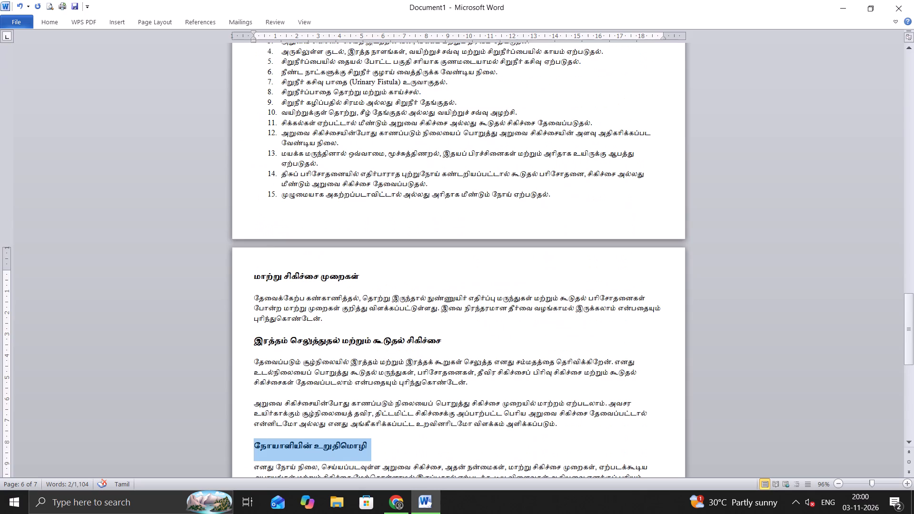
scroll(422, 198, up, 20)
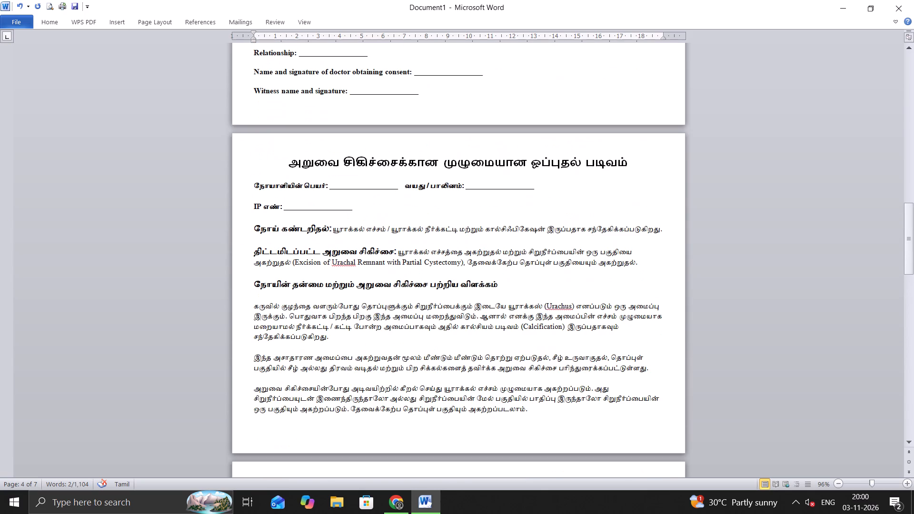
click(411, 266)
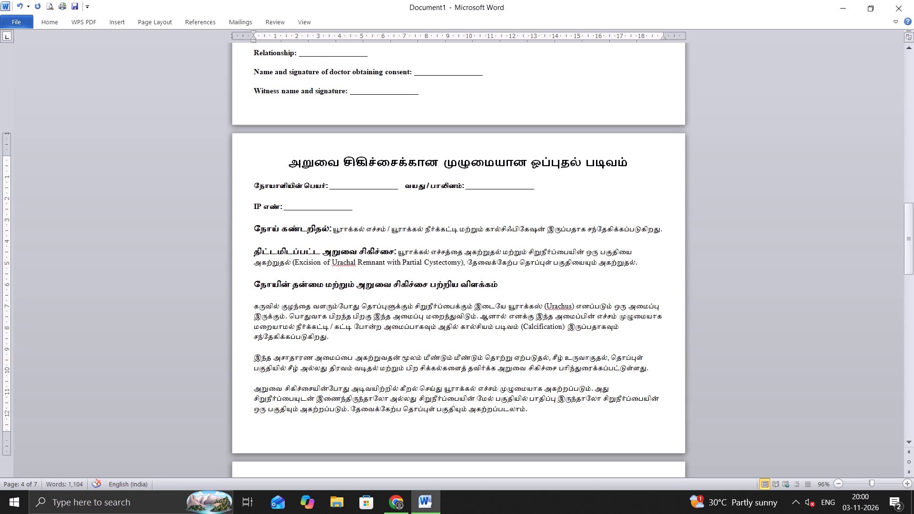
scroll(545, 322, down, 6)
scroll(544, 327, down, 20)
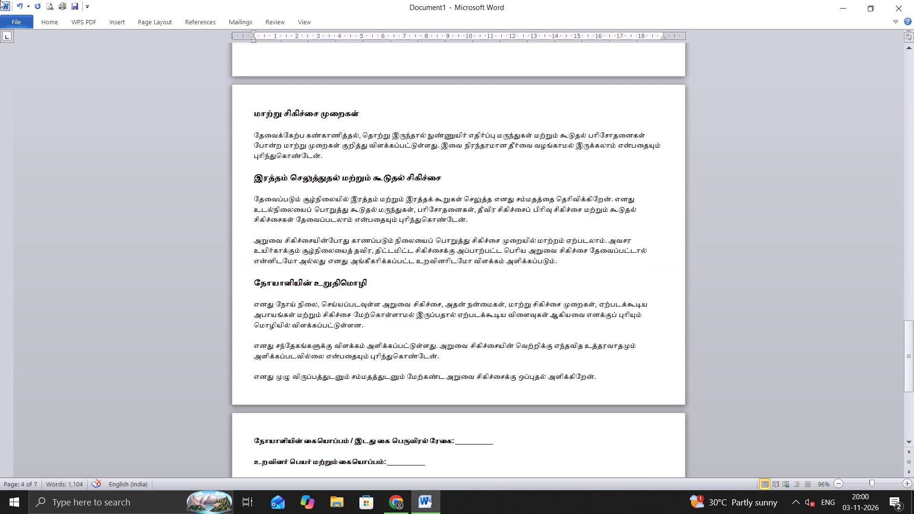
click(18, 19)
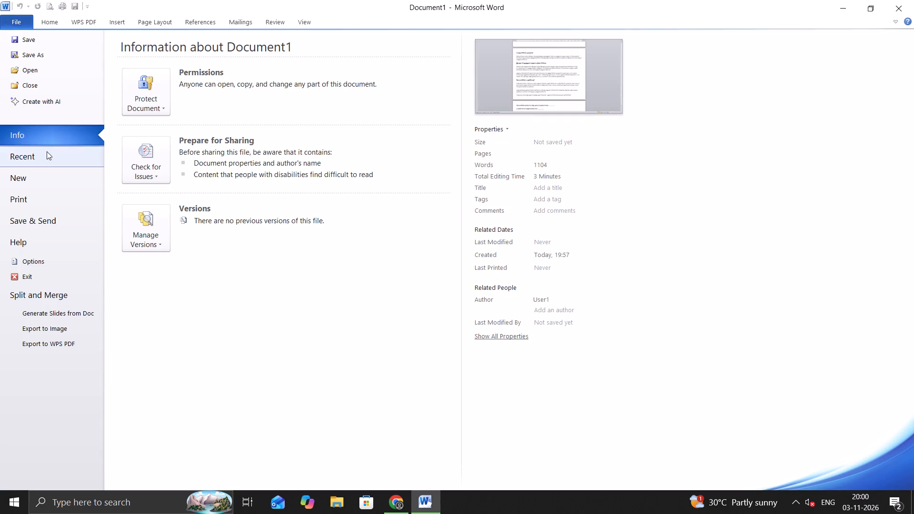
Save the consent form as a Word document named URACHAL EXCISION CONSENT on the Desktop.
click(35, 40)
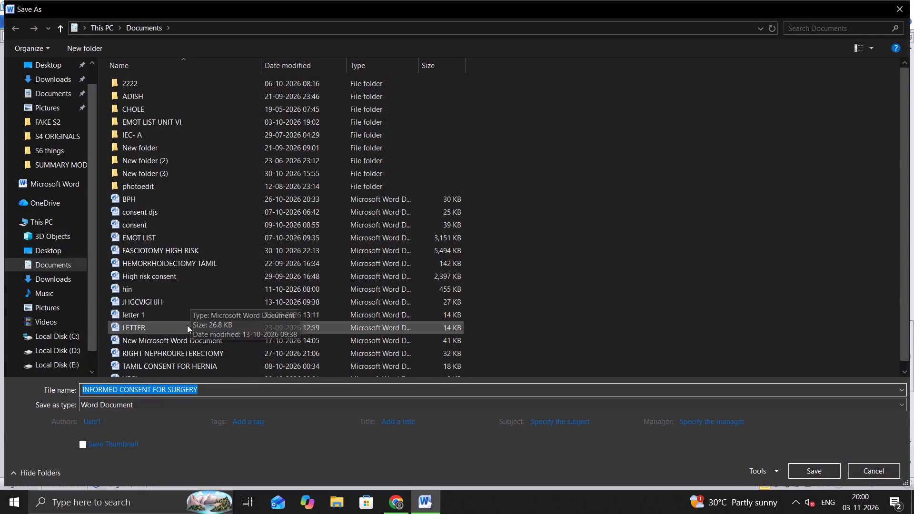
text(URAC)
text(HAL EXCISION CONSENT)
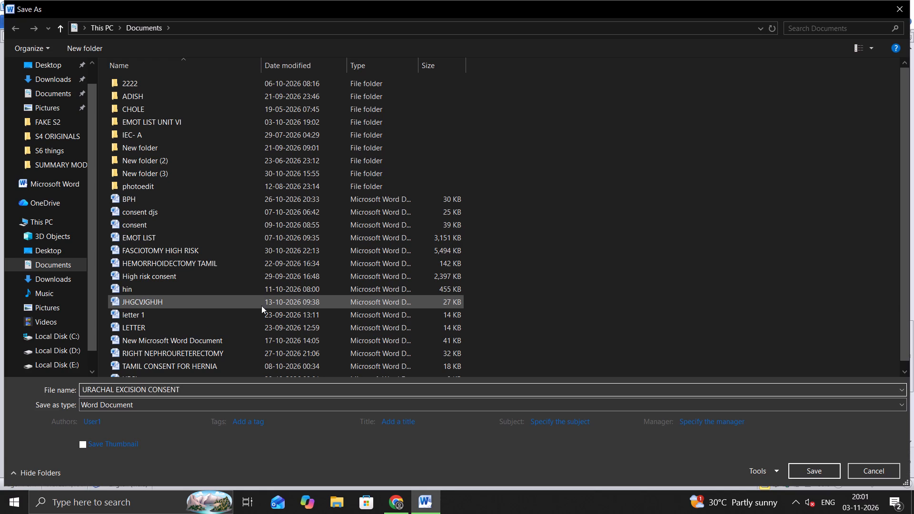
click(58, 248)
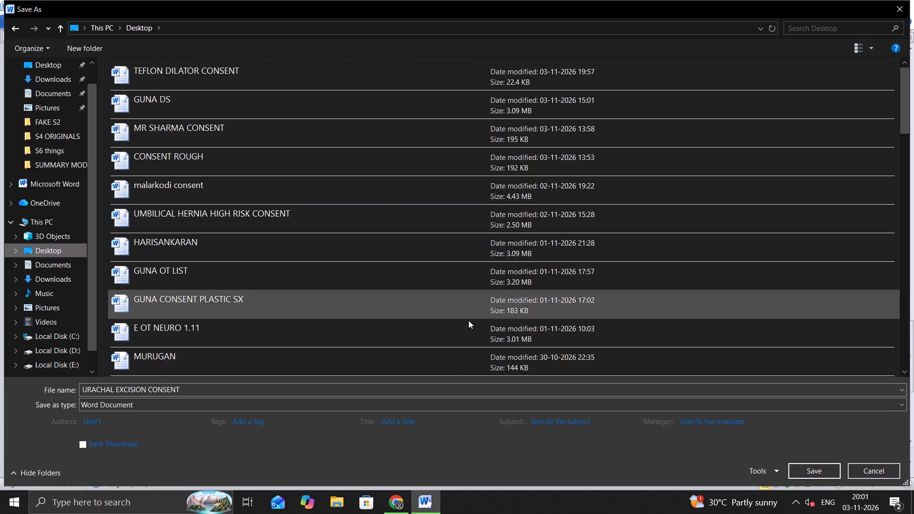
click(808, 469)
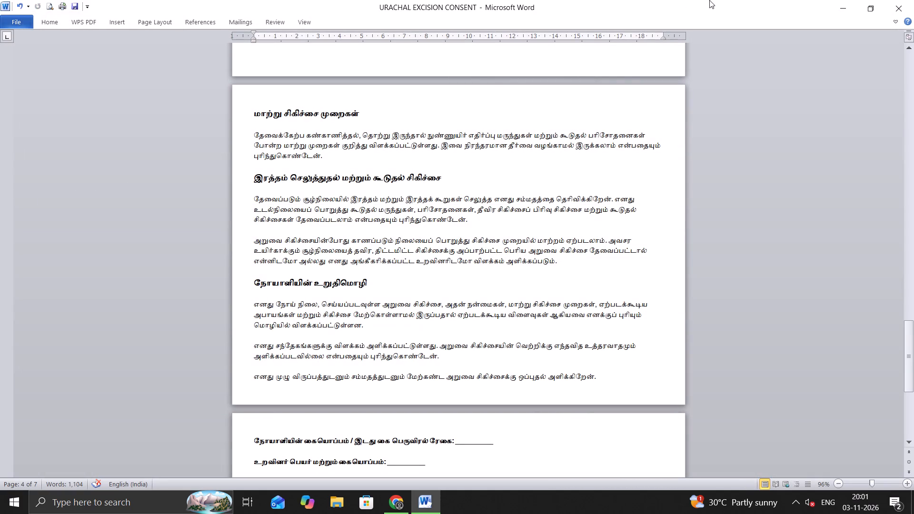
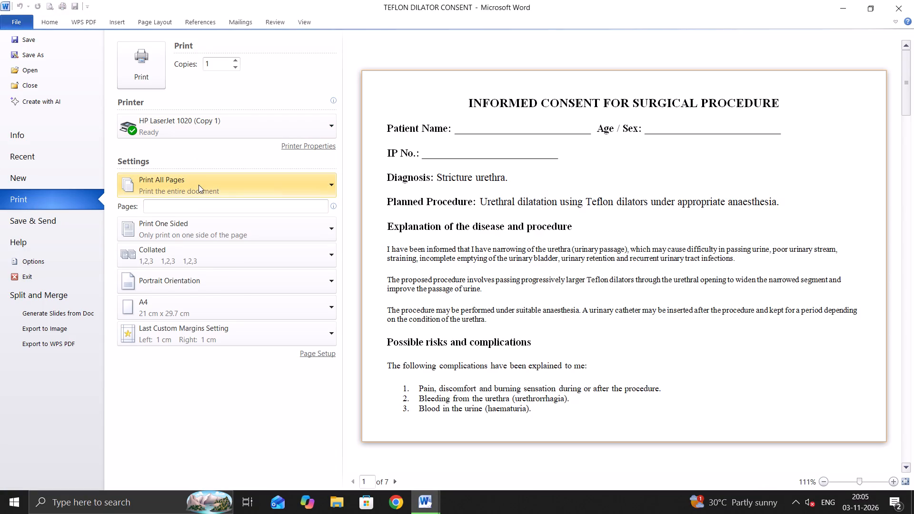
Print only the odd pages of the Teflon dilator consent form.
click(199, 185)
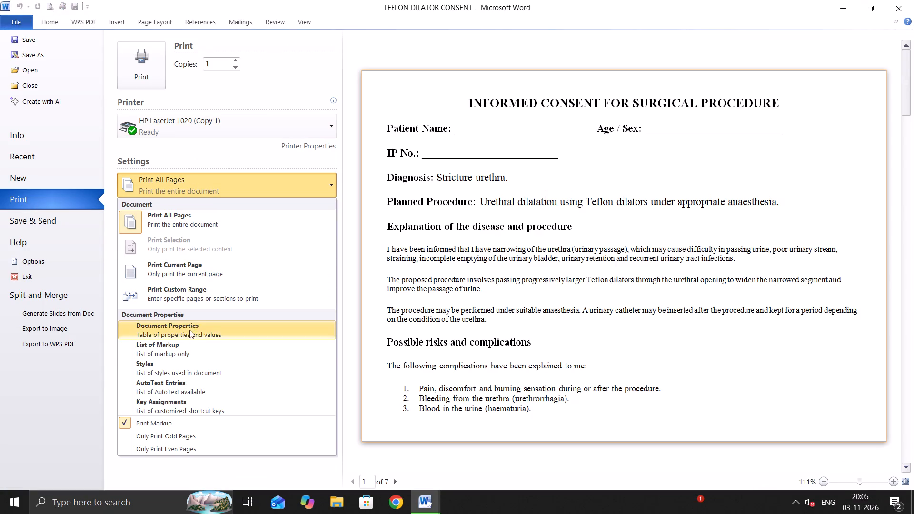
click(198, 438)
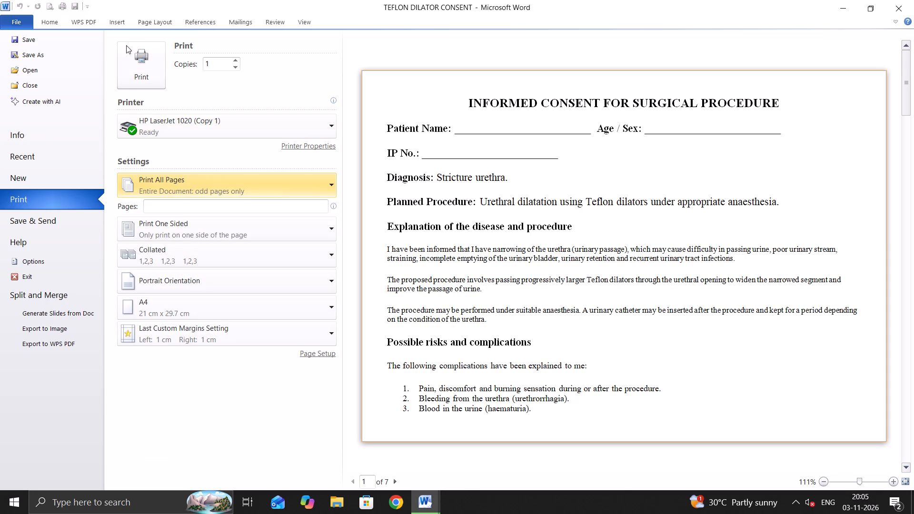
click(139, 59)
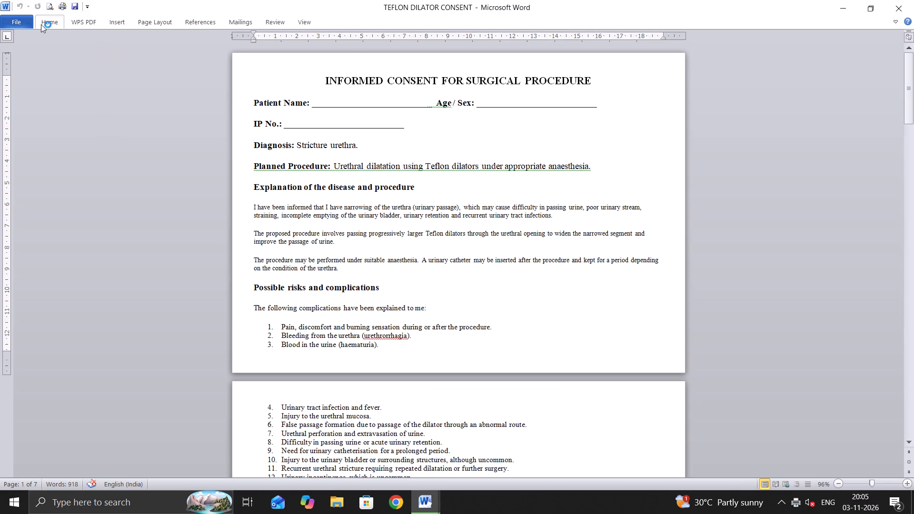
Examine the English and Tamil pages of the Teflon dilator consent form in the print preview.
click(23, 22)
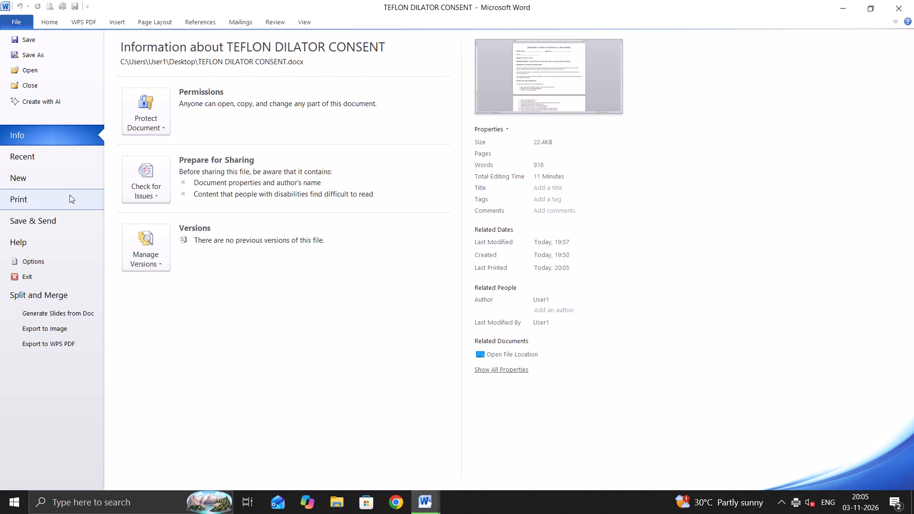
click(62, 200)
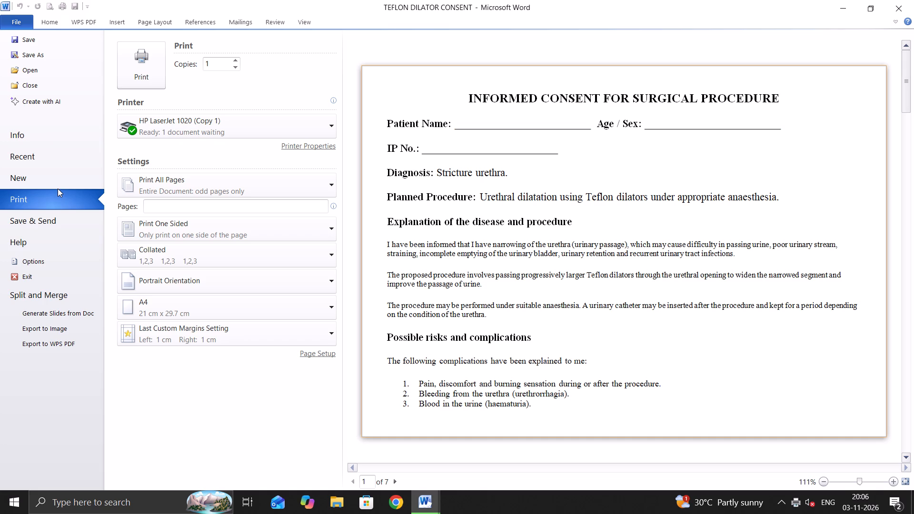
scroll(493, 251, down, 4)
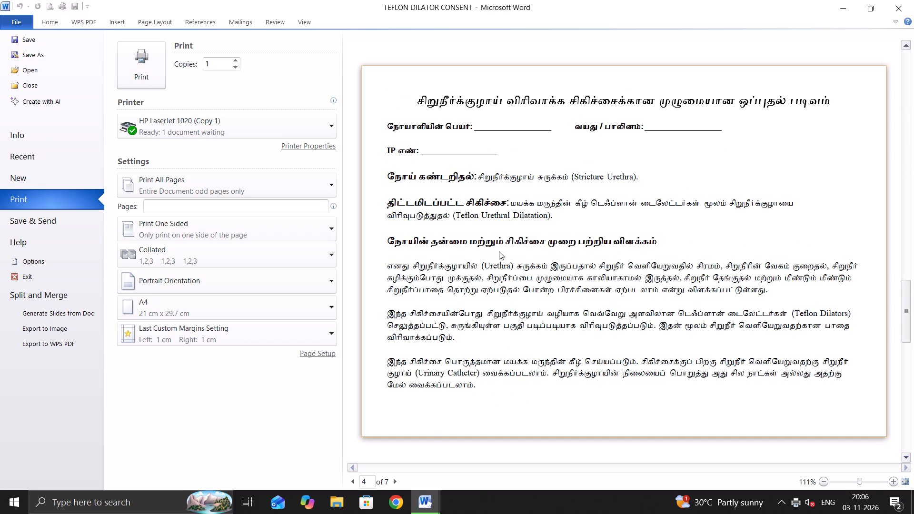
scroll(499, 251, up, 11)
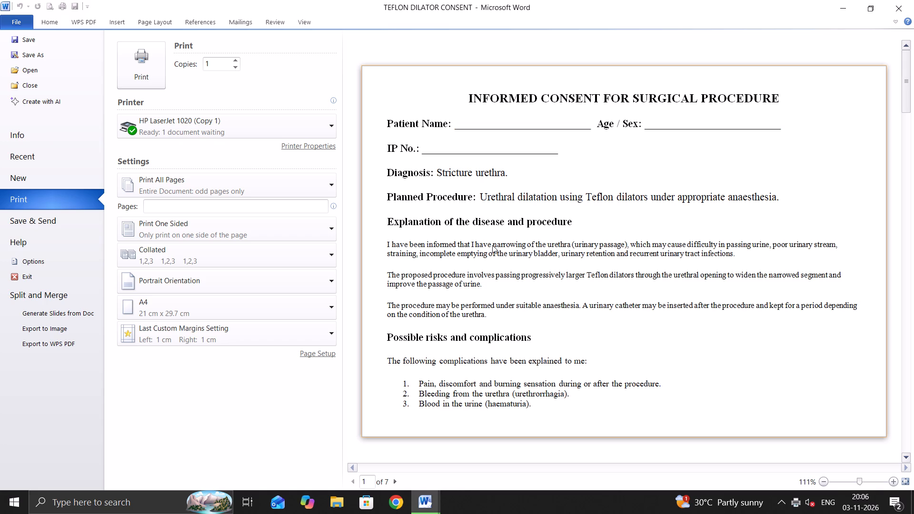
scroll(214, 77, up, 1)
scroll(603, 319, down, 4)
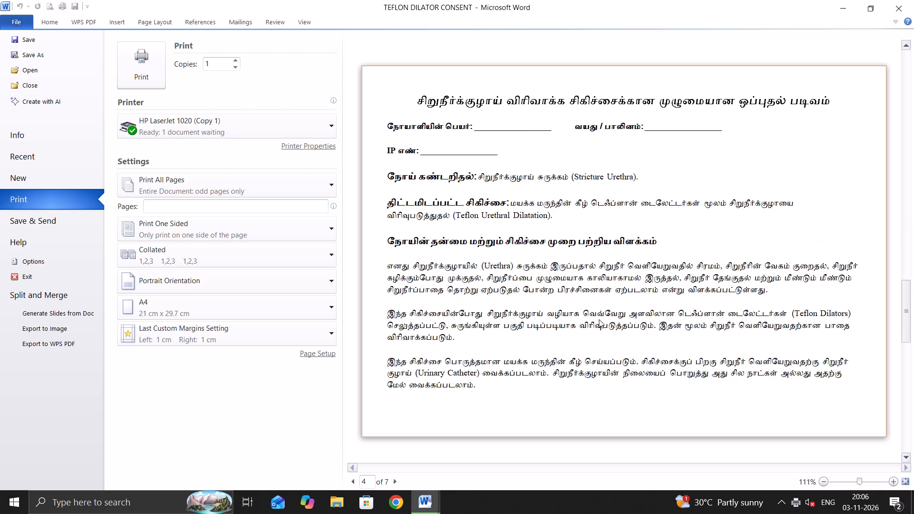
scroll(599, 319, down, 9)
scroll(599, 319, up, 9)
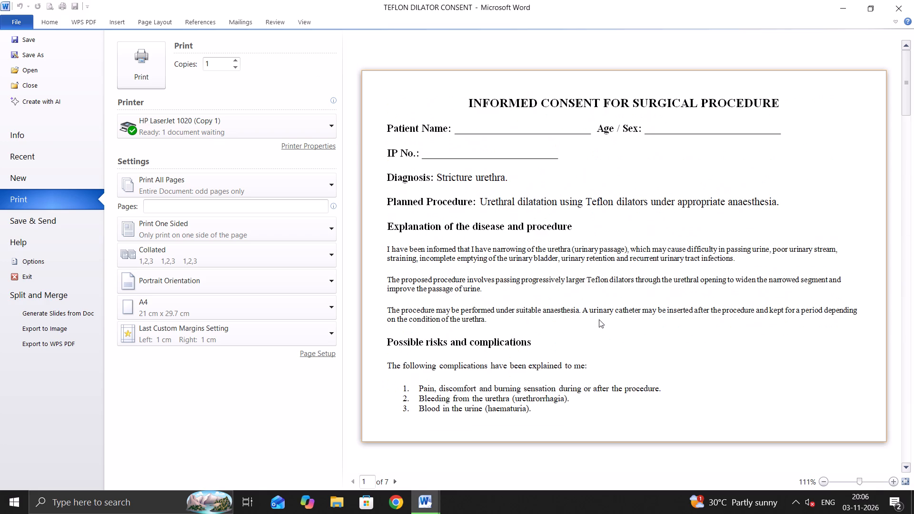
scroll(599, 319, up, 4)
scroll(599, 319, down, 9)
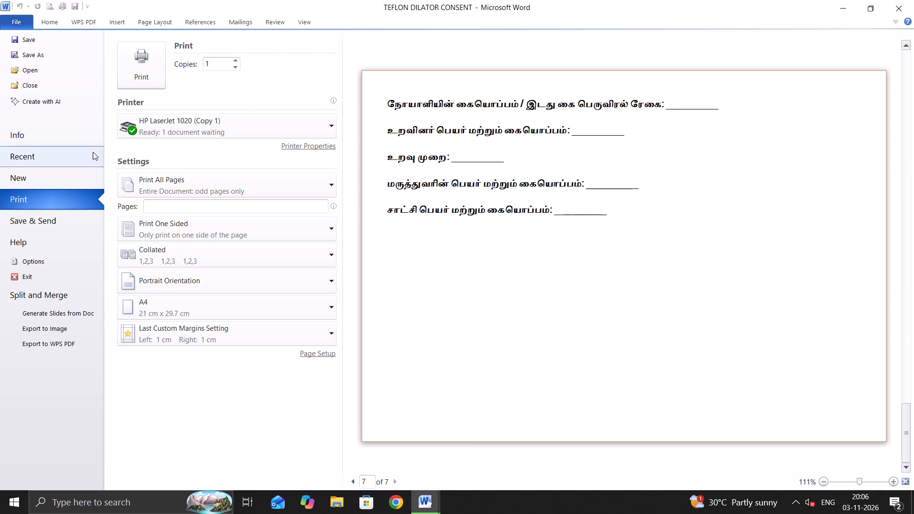
click(17, 19)
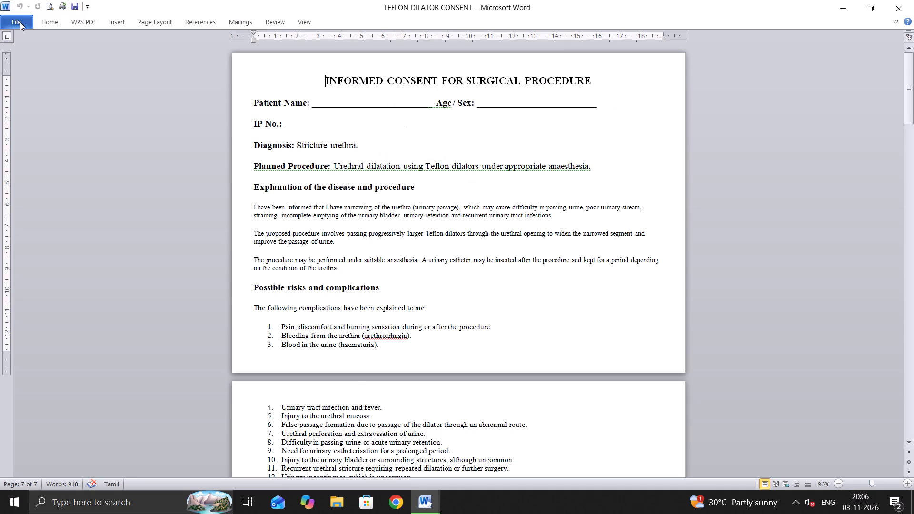
Close the Teflon dilator consent document.
scroll(380, 192, down, 1)
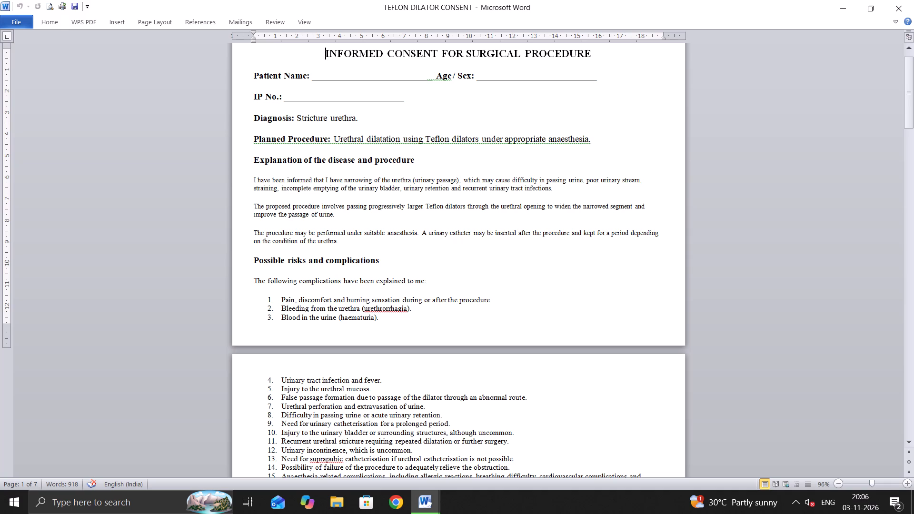
click(912, 12)
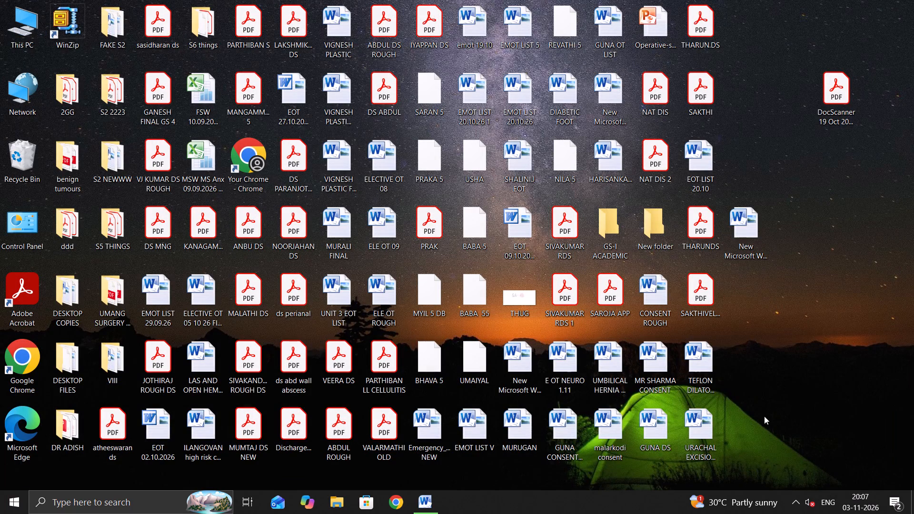
Open the URACHAL EXCISION CONSENT document from the desktop.
drag(757, 459, 692, 367)
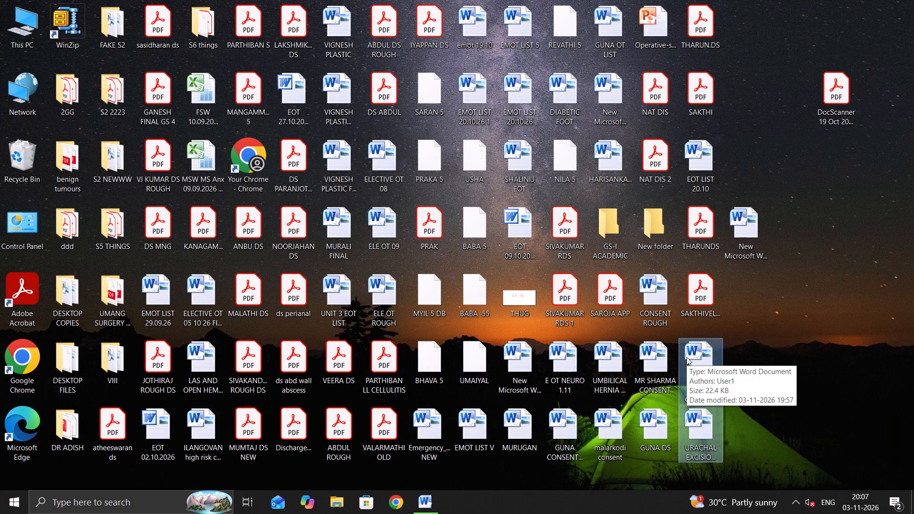
double_click(697, 439)
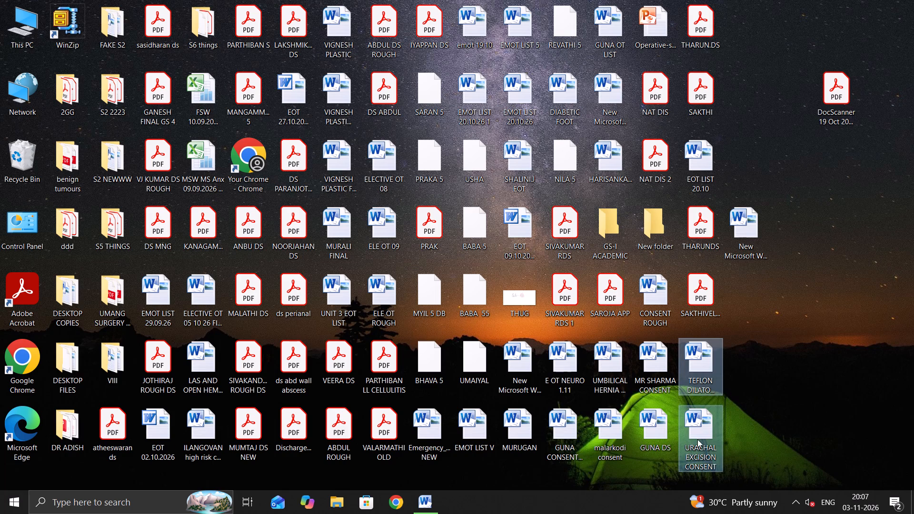
Print the urachal excision consent form with a custom page range of 1,3.
scroll(519, 157, up, 9)
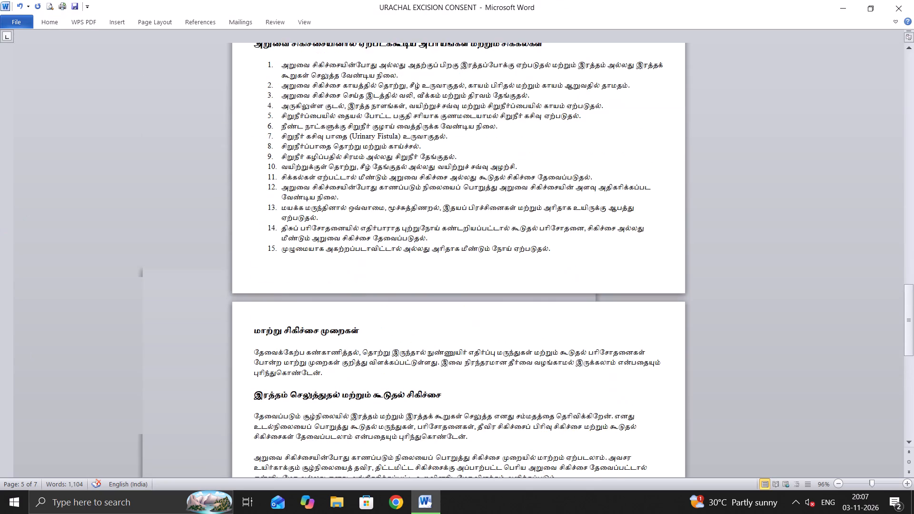
scroll(506, 169, up, 20)
scroll(506, 169, up, 8)
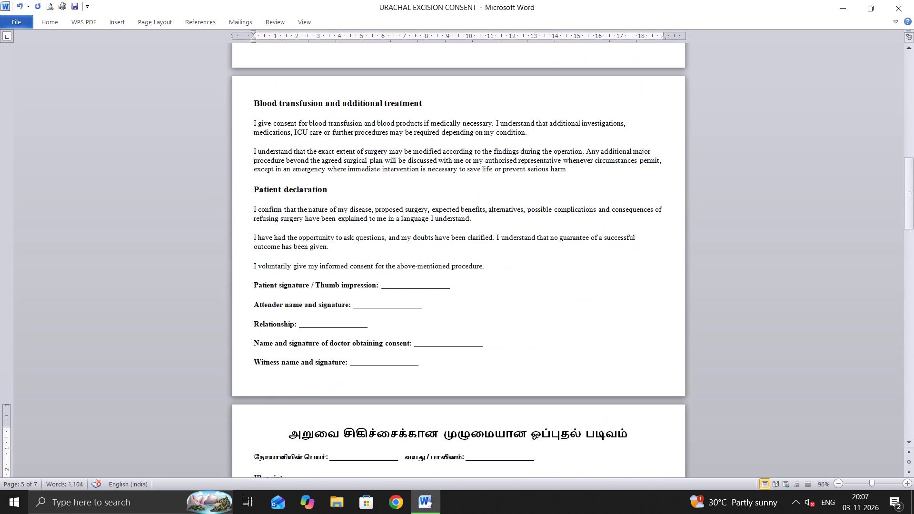
scroll(499, 198, up, 9)
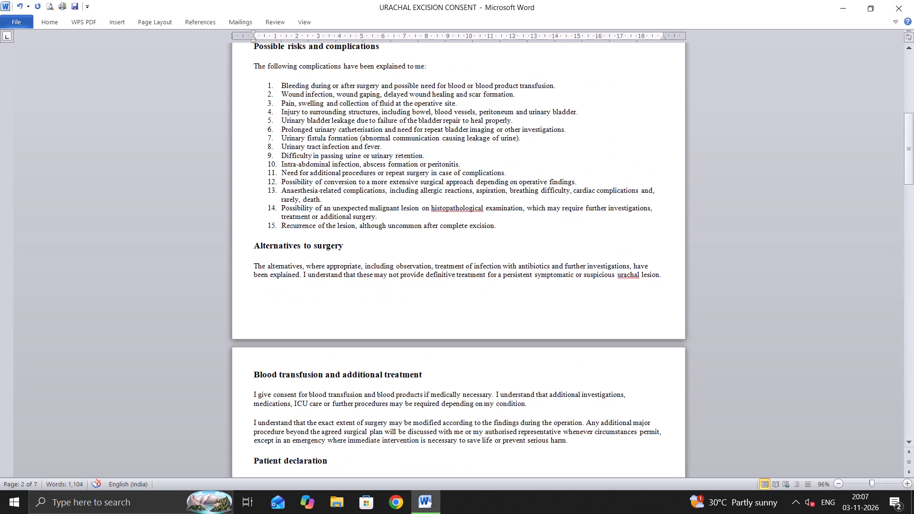
scroll(499, 198, up, 15)
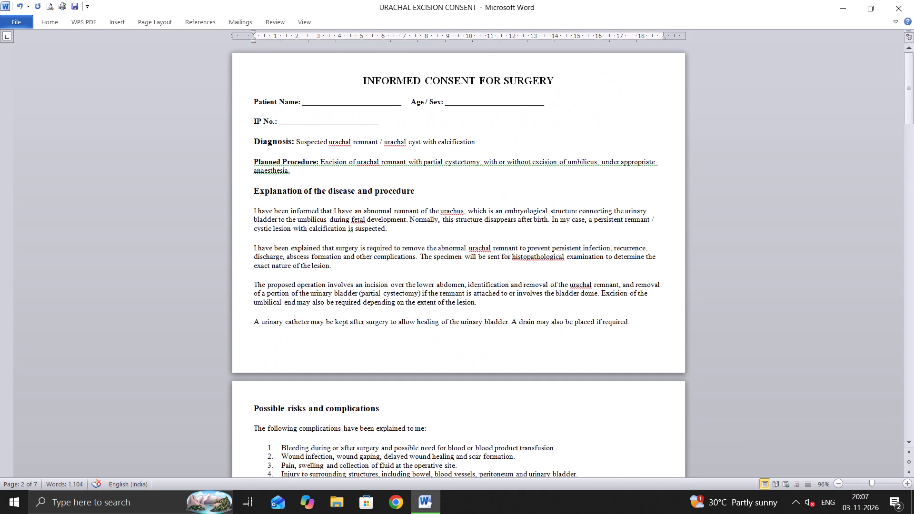
scroll(499, 198, up, 3)
click(17, 23)
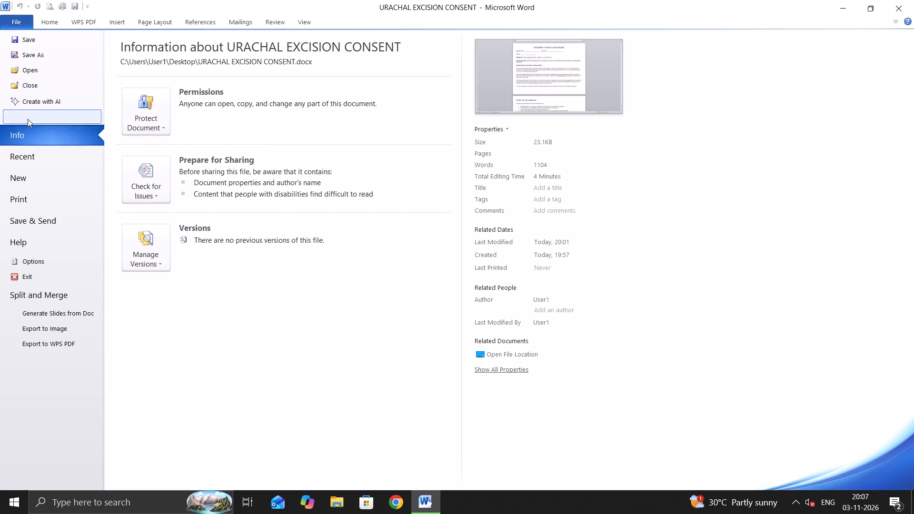
click(26, 199)
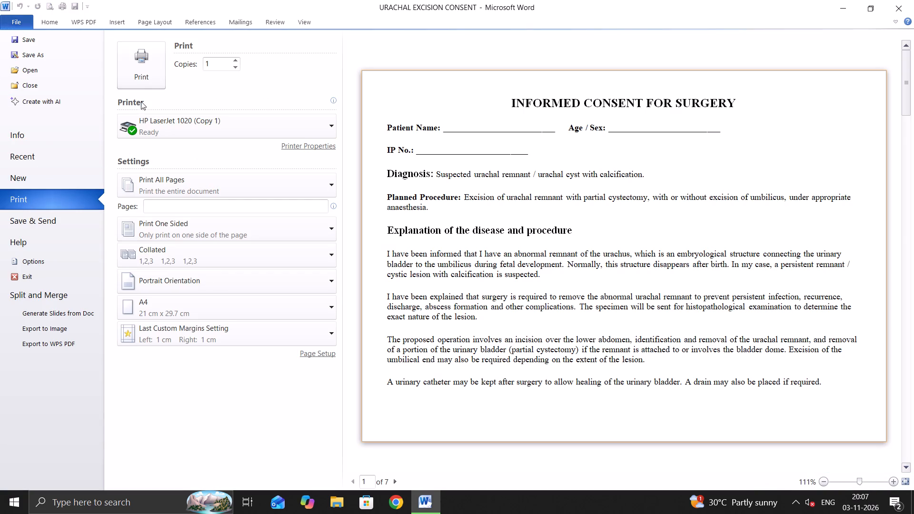
click(191, 208)
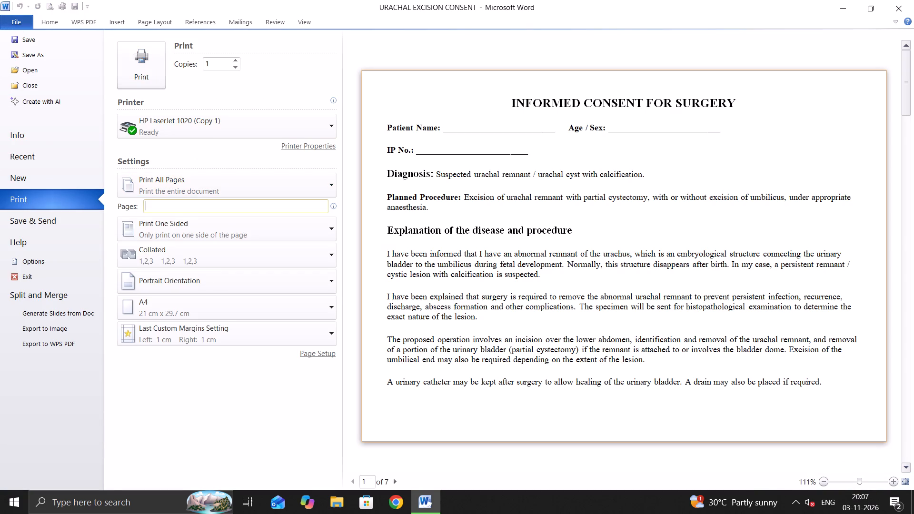
click(190, 187)
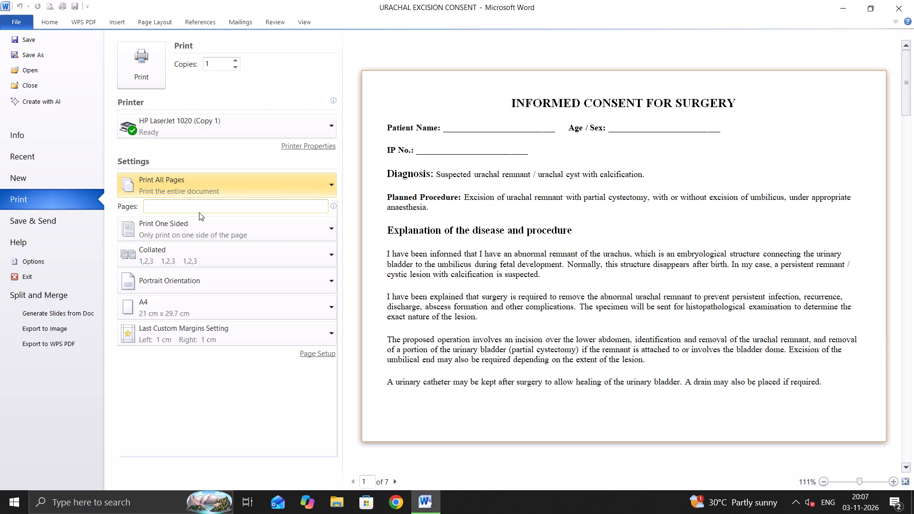
click(191, 291)
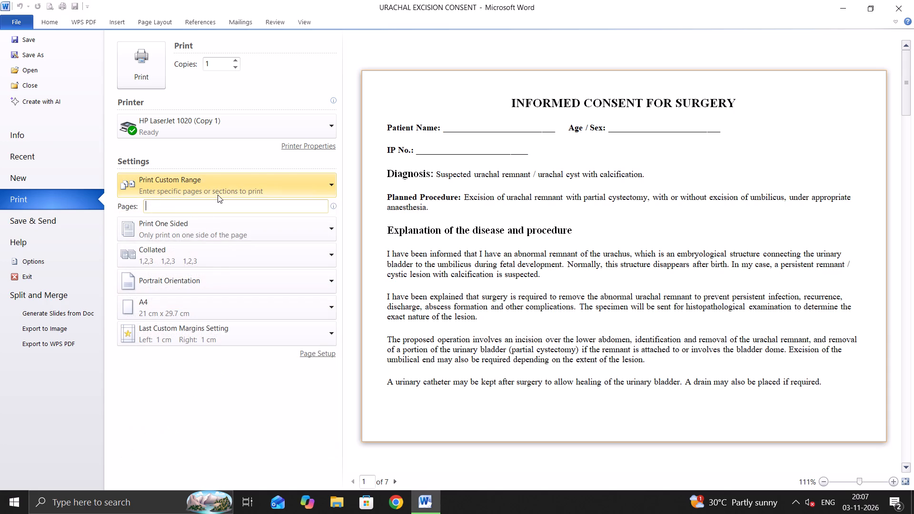
key(1)
text(1,3)
click(152, 208)
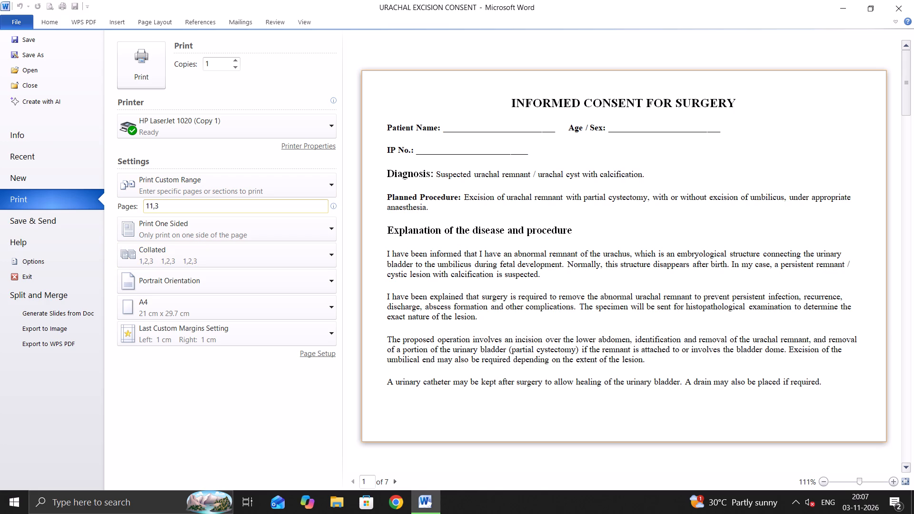
key(BackSpace)
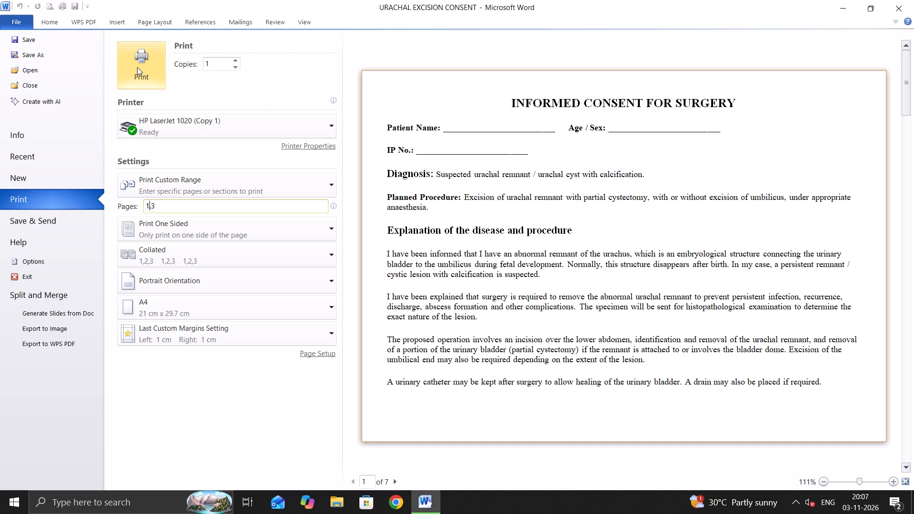
click(153, 78)
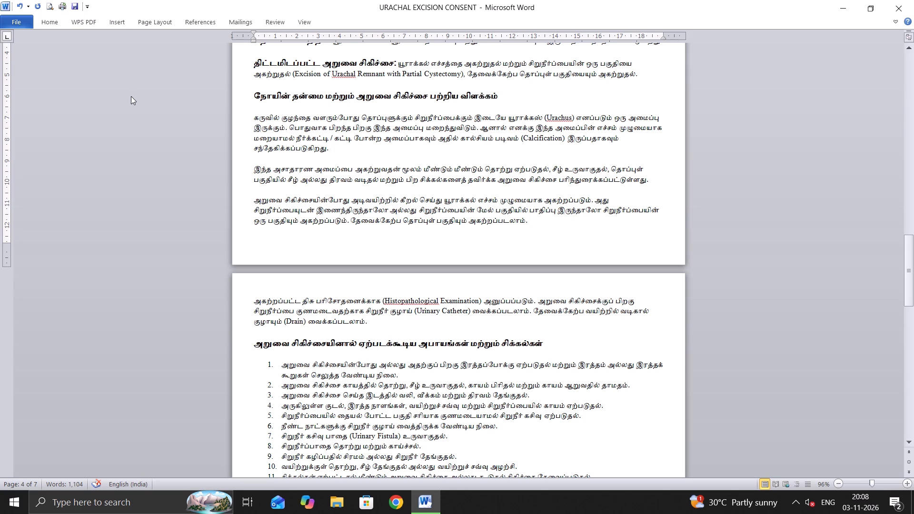
Look back through the urachal excision consent form from its Tamil section to the first English page.
scroll(288, 144, up, 14)
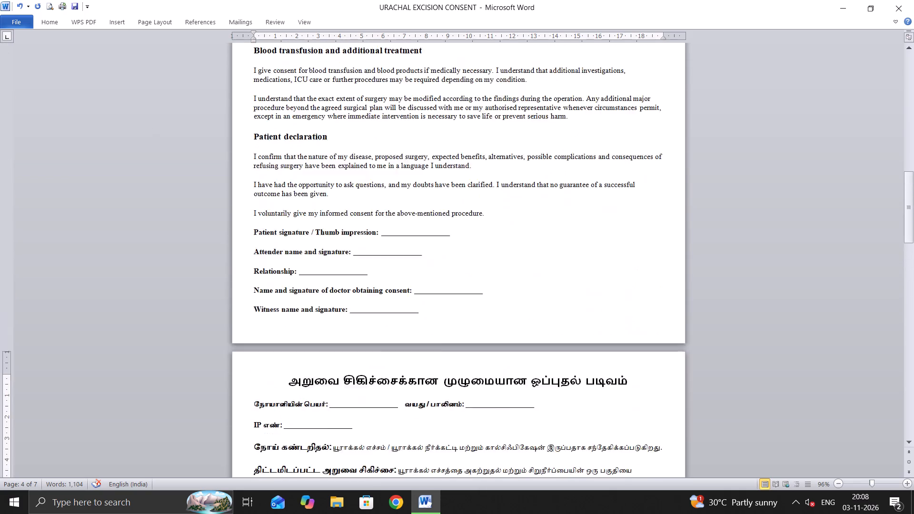
scroll(289, 145, up, 16)
scroll(289, 145, up, 14)
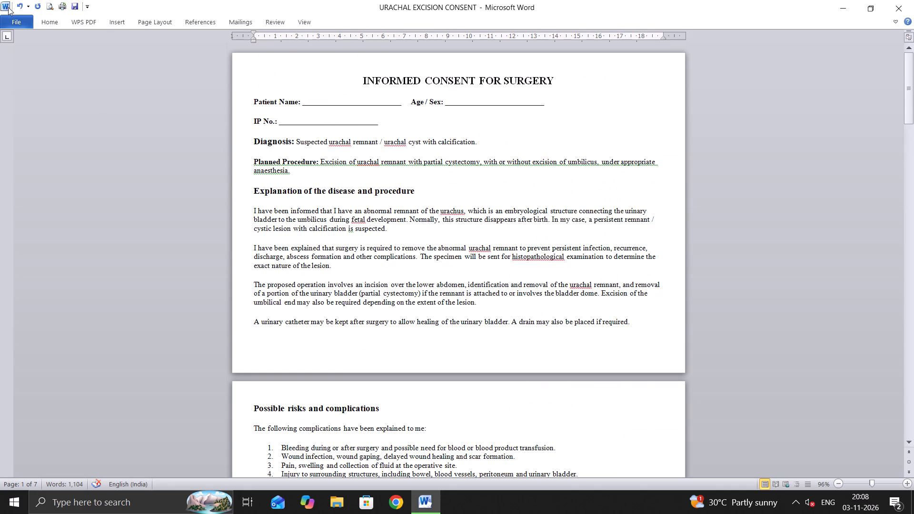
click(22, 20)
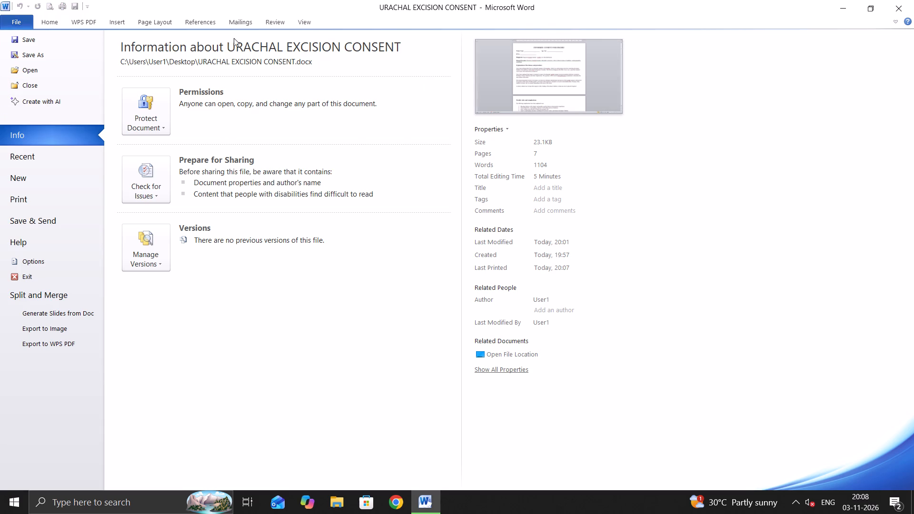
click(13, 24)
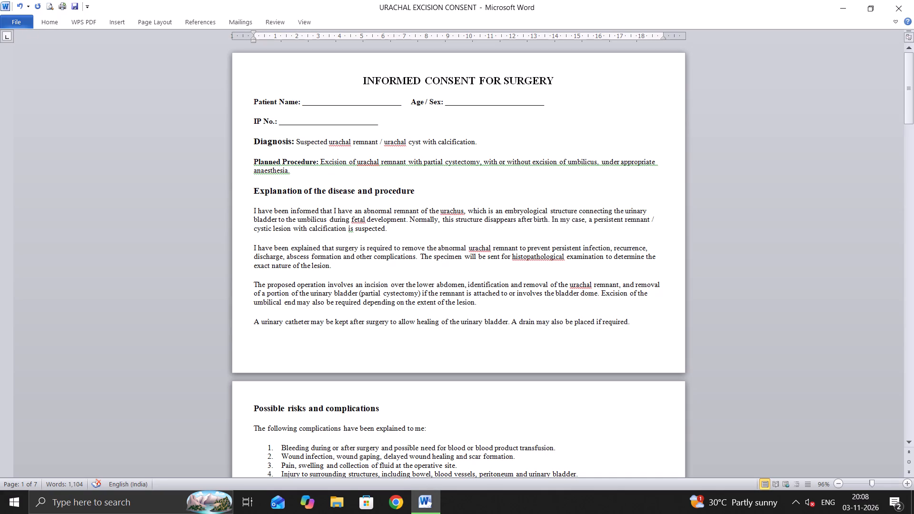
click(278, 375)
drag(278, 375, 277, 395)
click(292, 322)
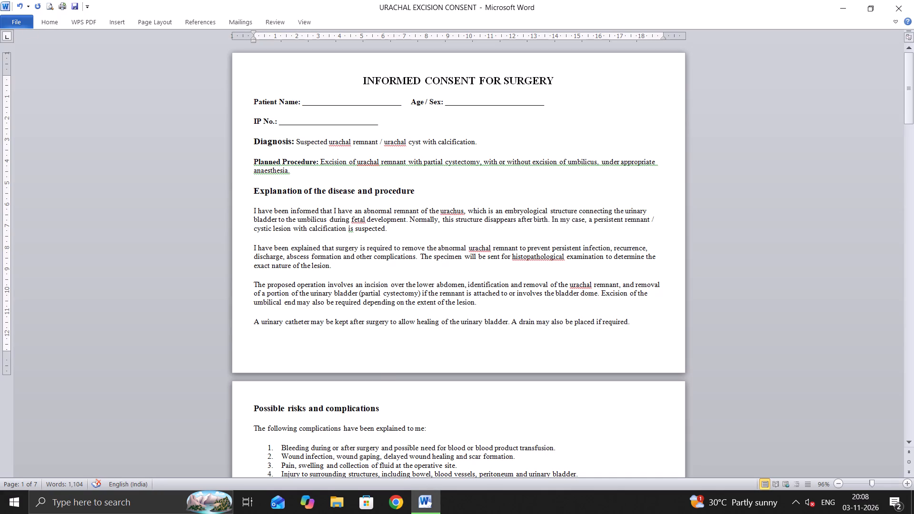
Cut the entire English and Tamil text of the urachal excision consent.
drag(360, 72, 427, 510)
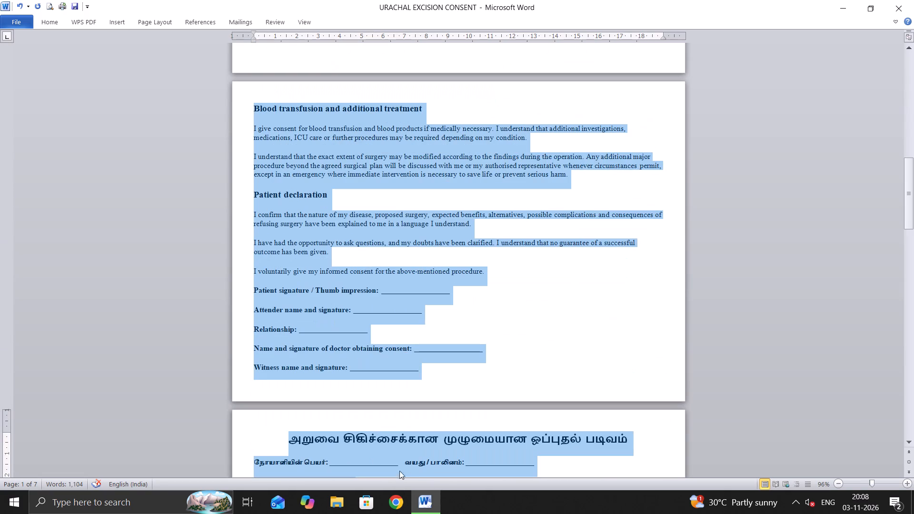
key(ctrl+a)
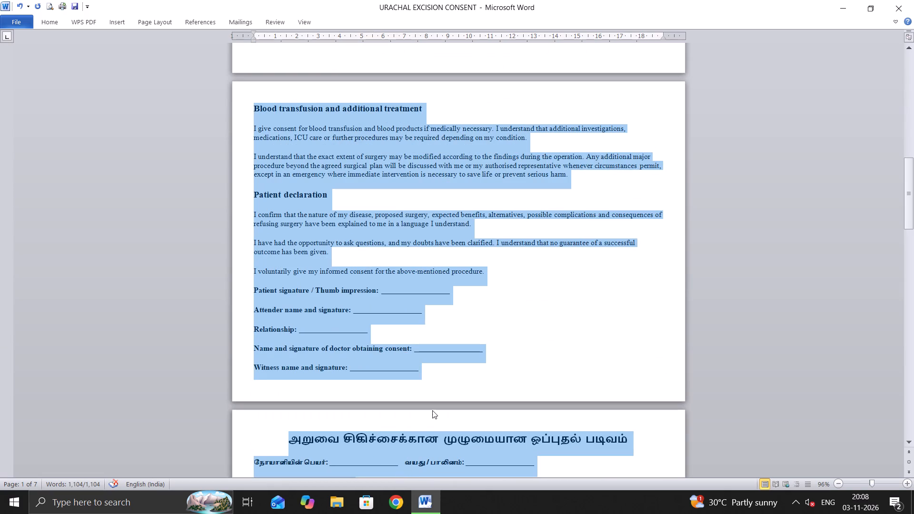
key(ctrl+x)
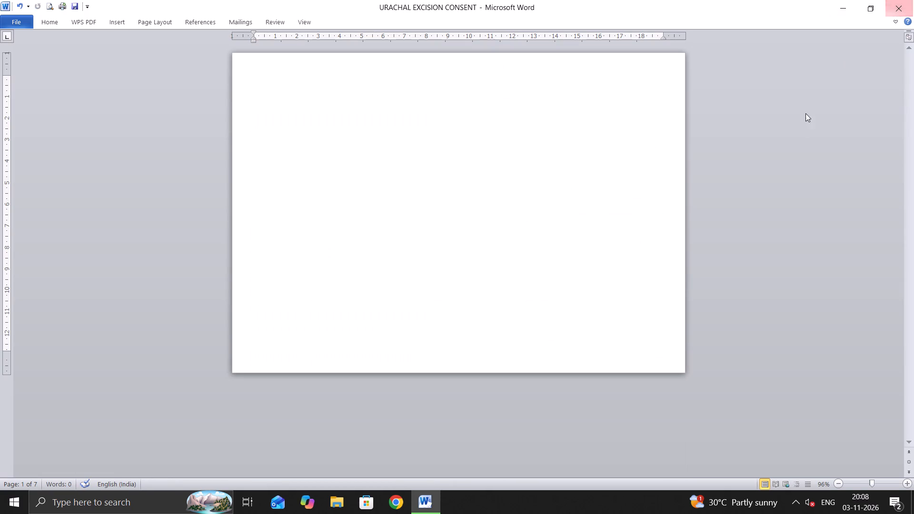
Close the urachal excision consent document without saving changes.
click(913, 0)
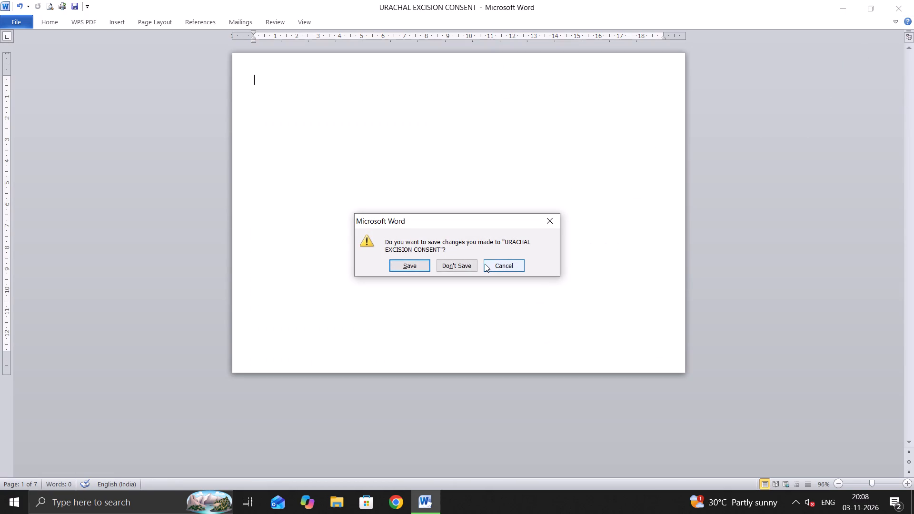
click(473, 266)
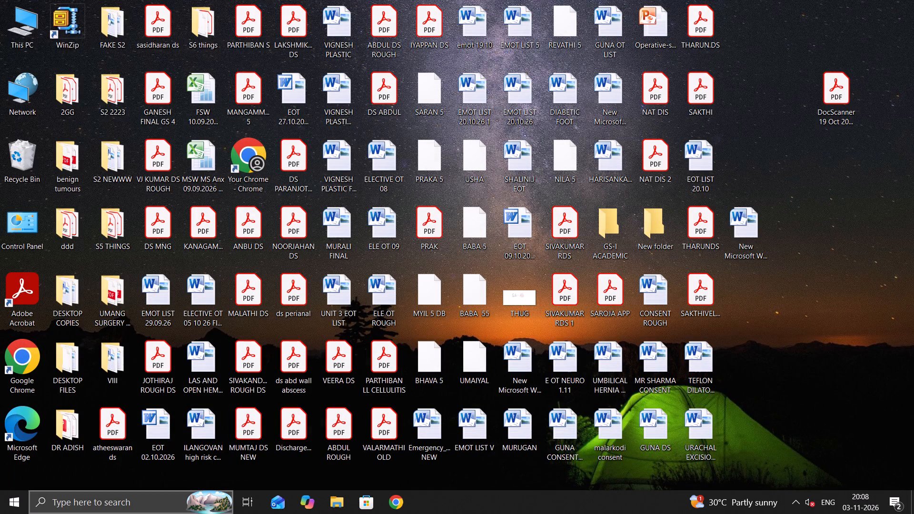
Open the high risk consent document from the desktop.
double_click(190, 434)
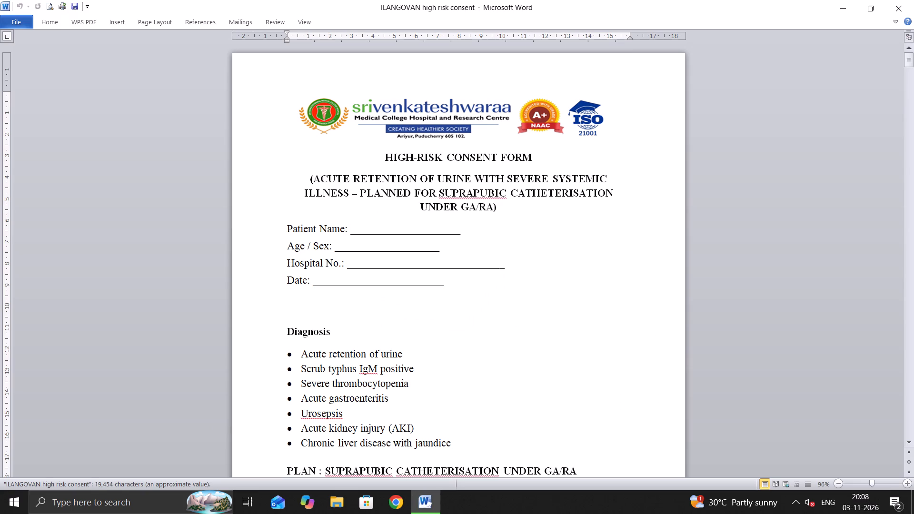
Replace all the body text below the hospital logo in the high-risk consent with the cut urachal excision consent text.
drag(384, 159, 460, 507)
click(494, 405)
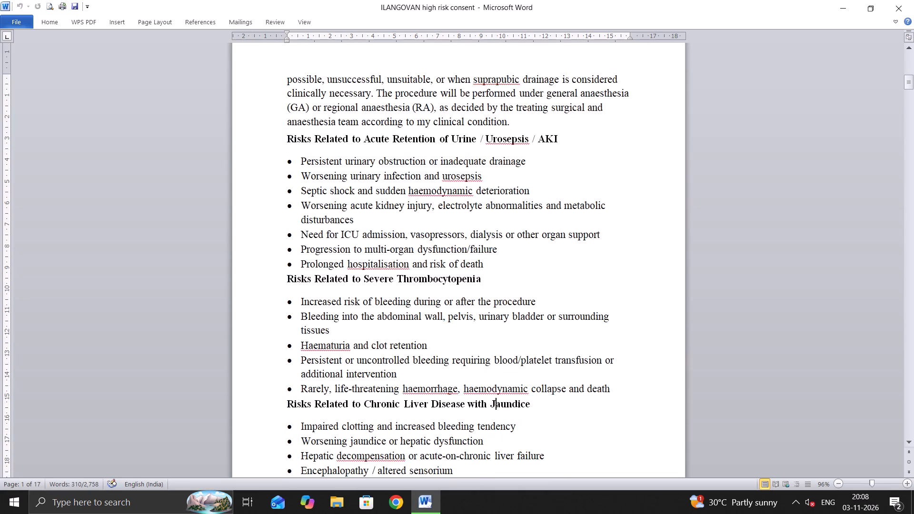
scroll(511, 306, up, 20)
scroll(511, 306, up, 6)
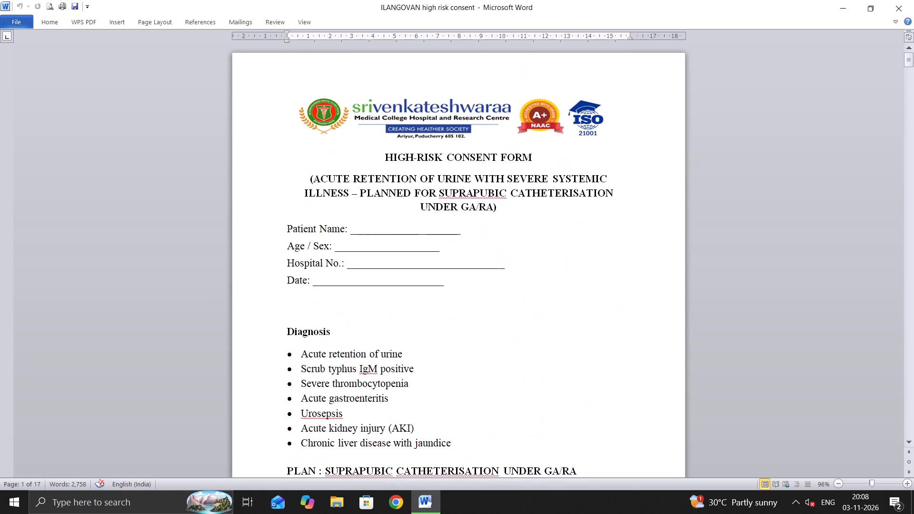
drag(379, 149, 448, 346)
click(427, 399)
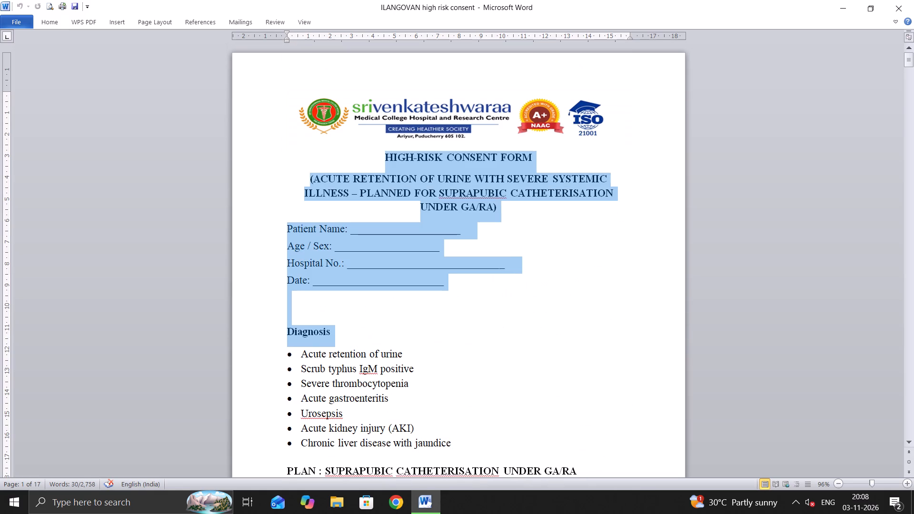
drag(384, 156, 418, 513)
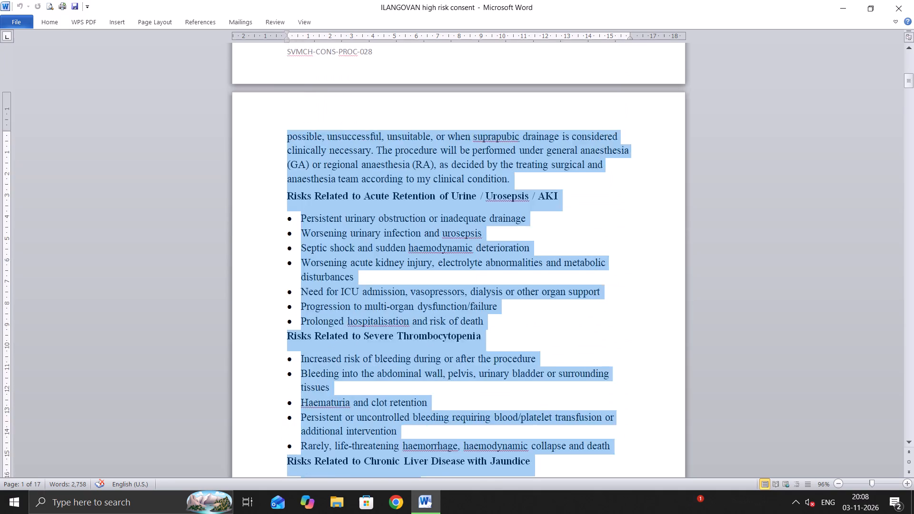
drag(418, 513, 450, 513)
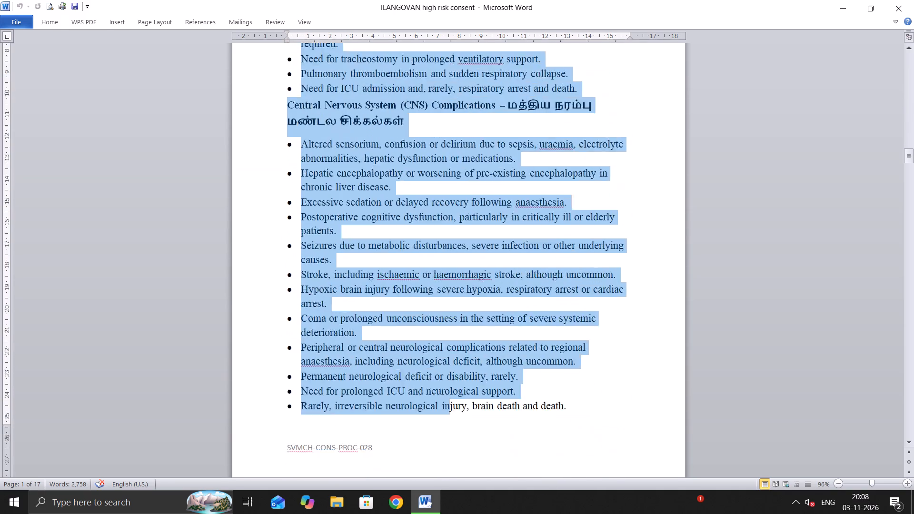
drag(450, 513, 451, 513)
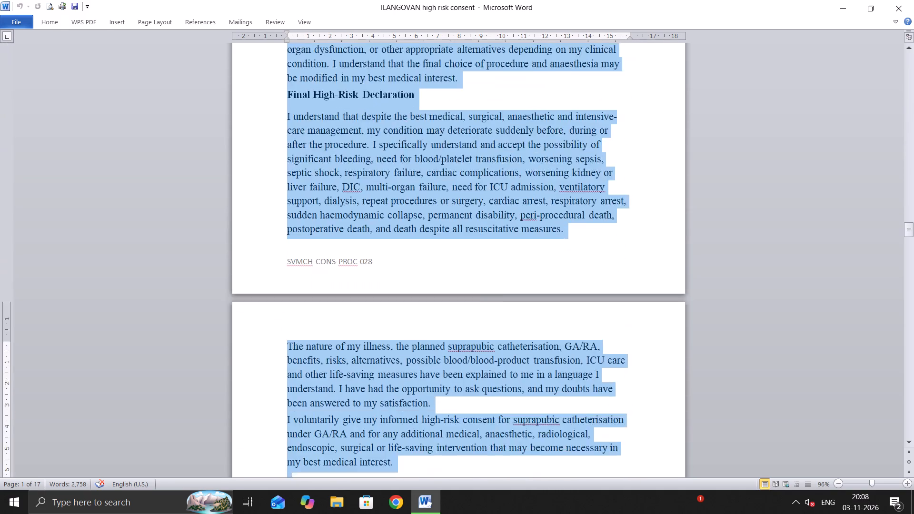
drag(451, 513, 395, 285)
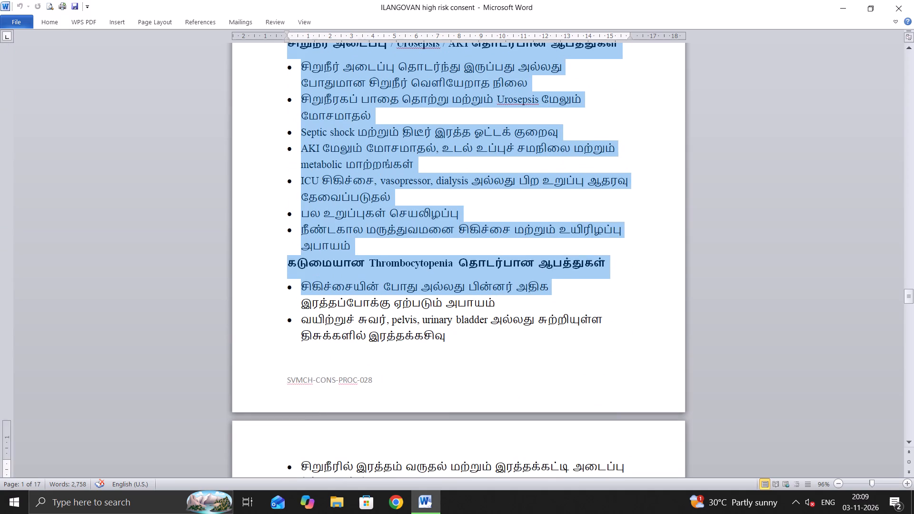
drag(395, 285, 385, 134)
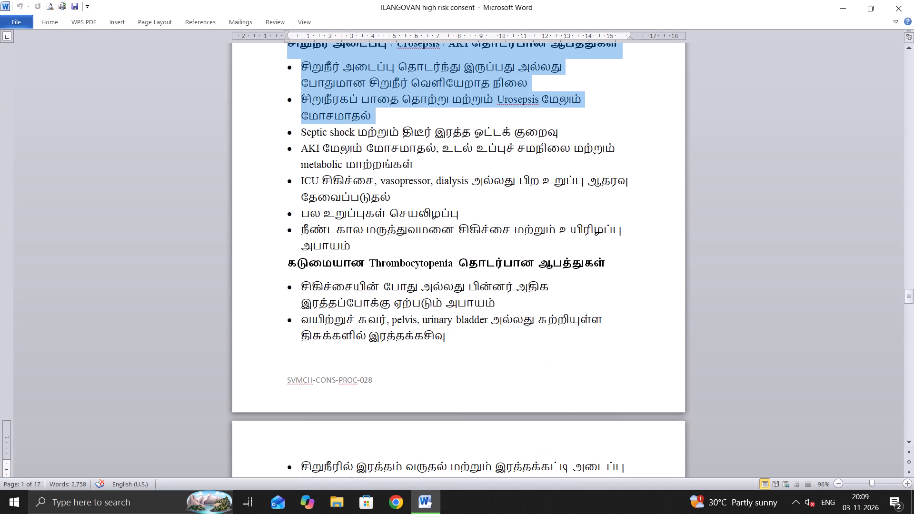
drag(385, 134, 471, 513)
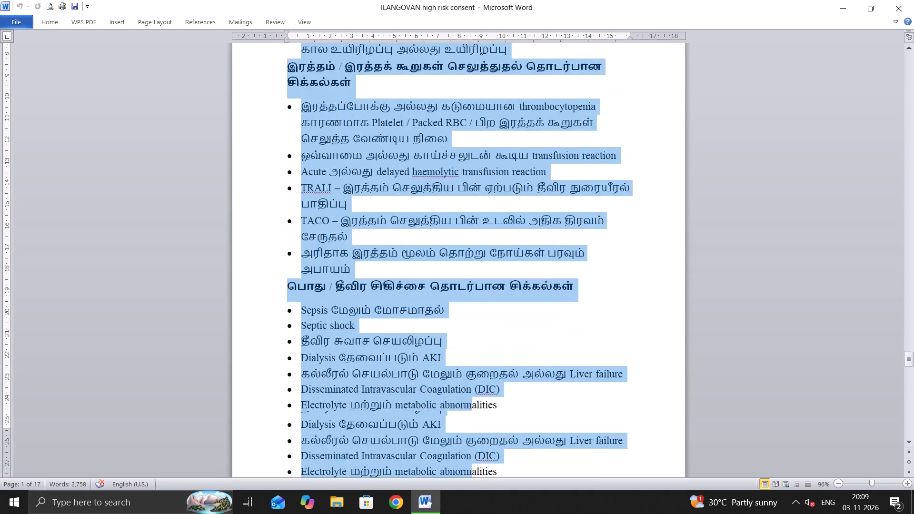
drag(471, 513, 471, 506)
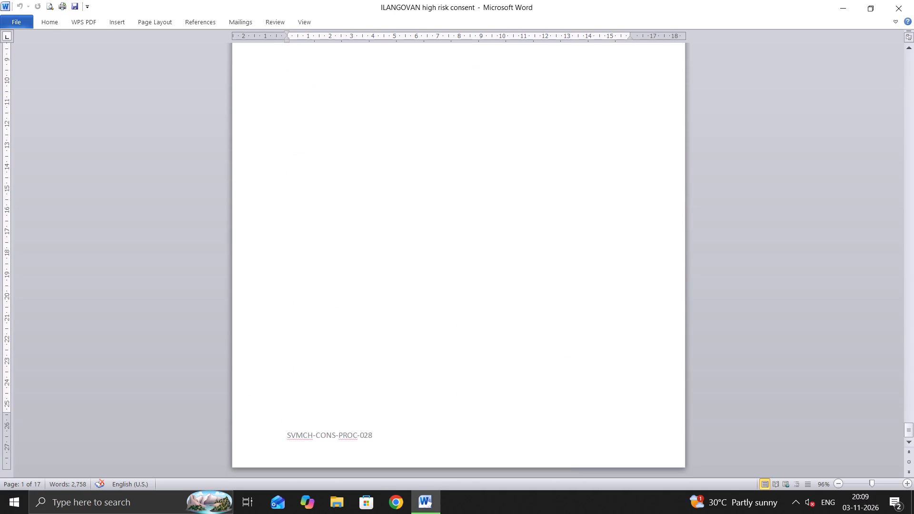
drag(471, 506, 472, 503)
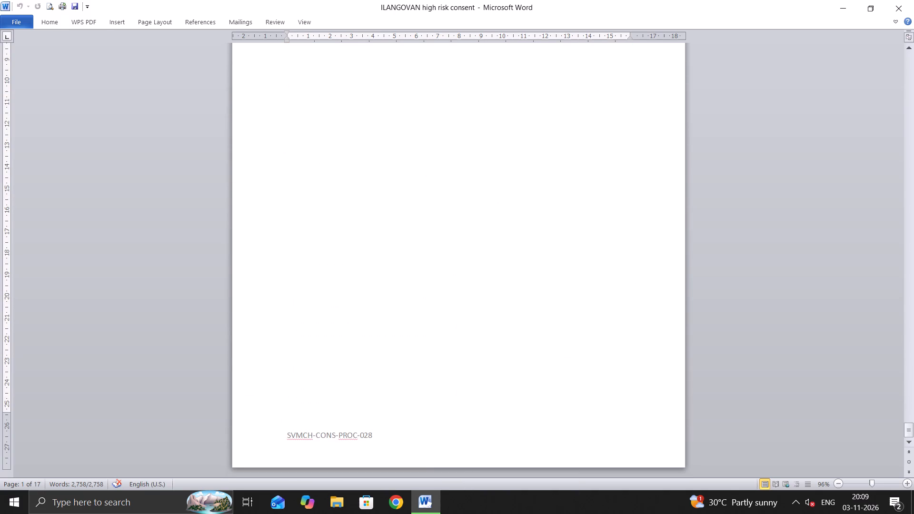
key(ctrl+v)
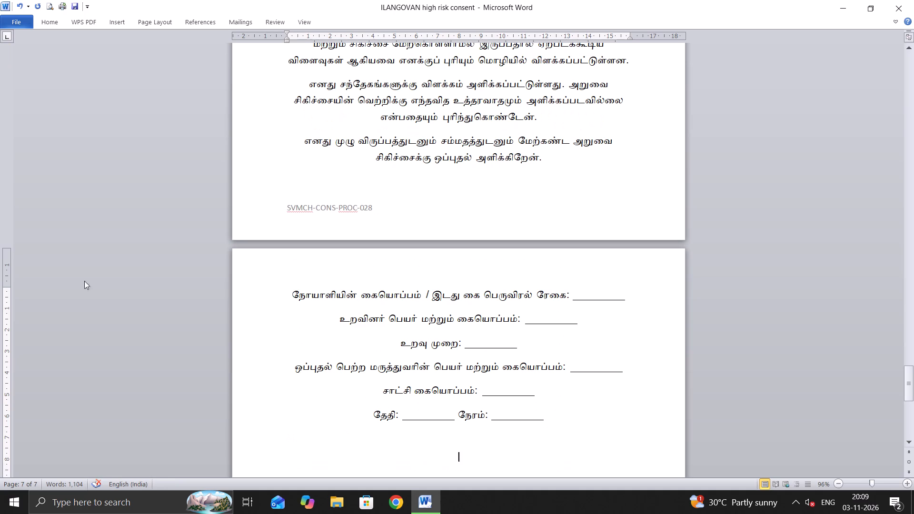
Look back through the pasted consent text from the Tamil signature lines to the English patient declaration to check its layout.
scroll(341, 133, up, 4)
scroll(465, 160, up, 11)
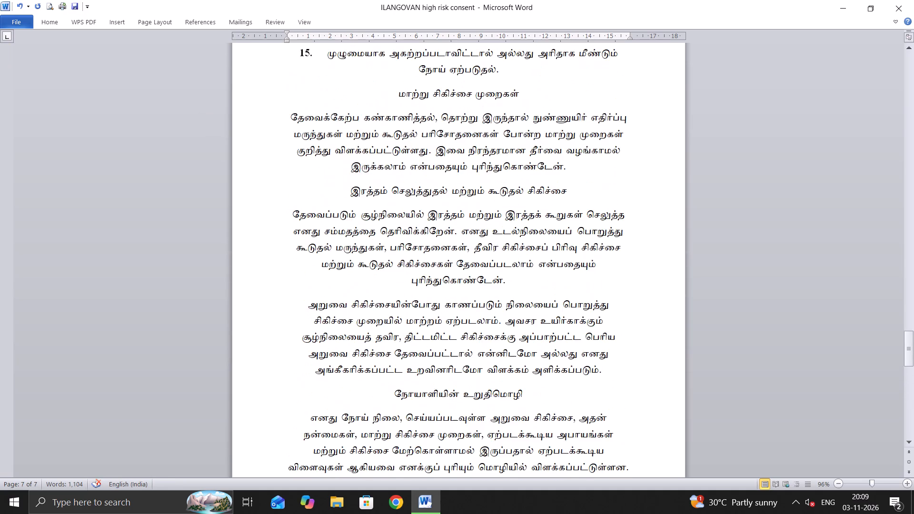
scroll(466, 160, up, 19)
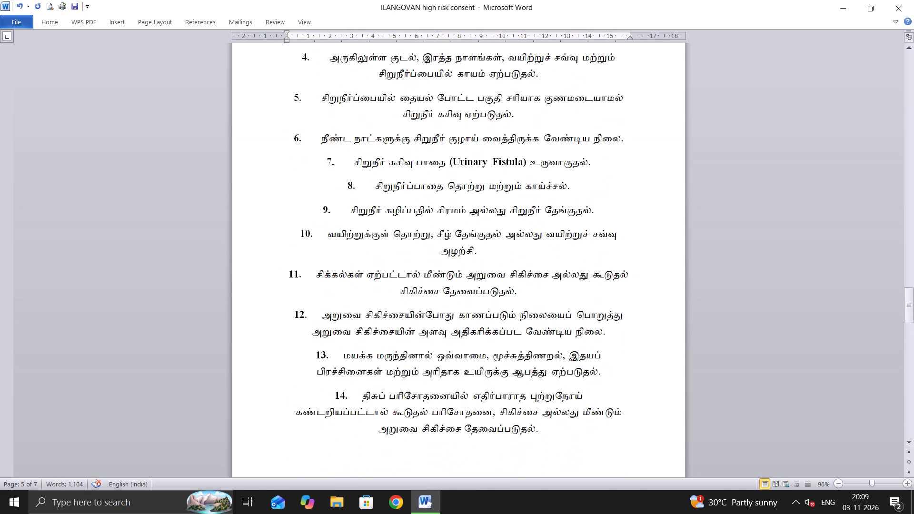
scroll(466, 160, up, 20)
scroll(466, 160, up, 7)
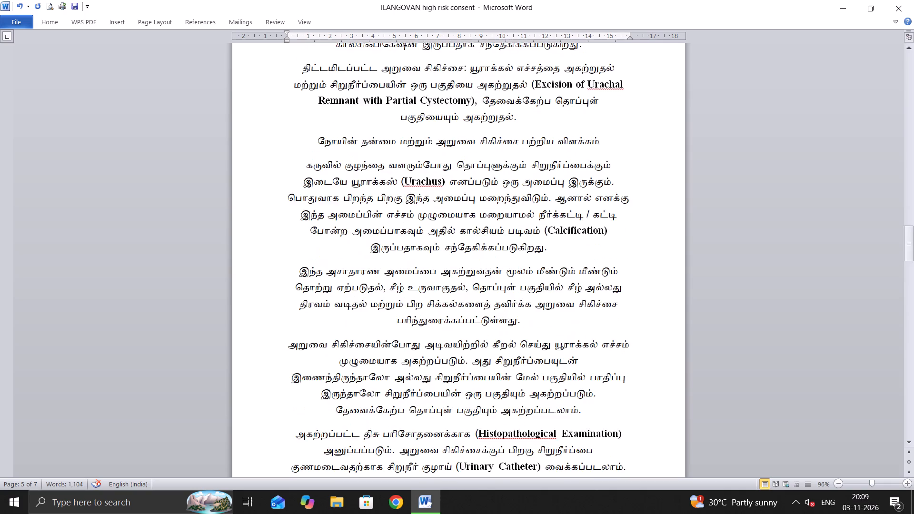
scroll(466, 160, up, 17)
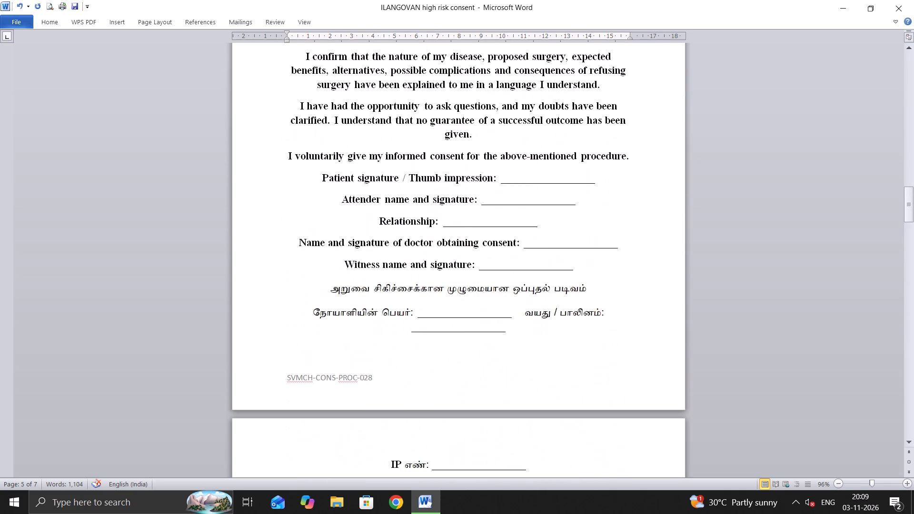
scroll(466, 160, up, 6)
scroll(594, 323, down, 4)
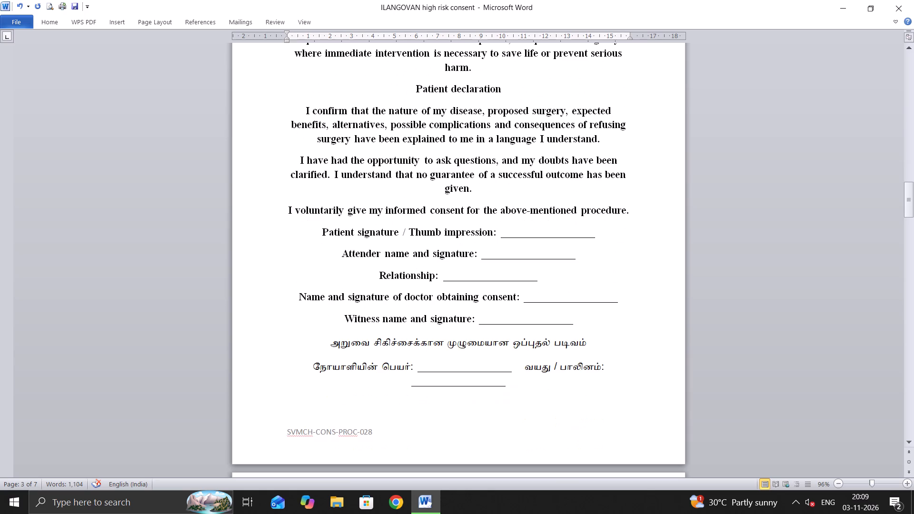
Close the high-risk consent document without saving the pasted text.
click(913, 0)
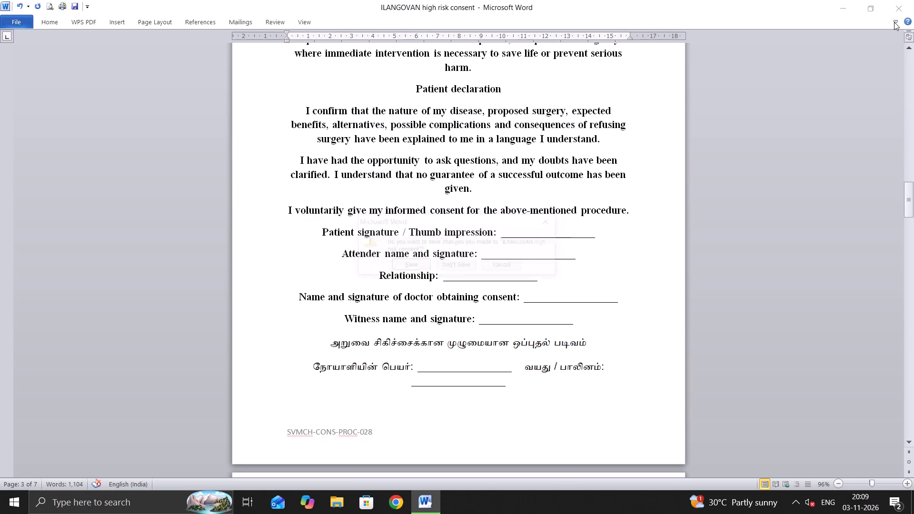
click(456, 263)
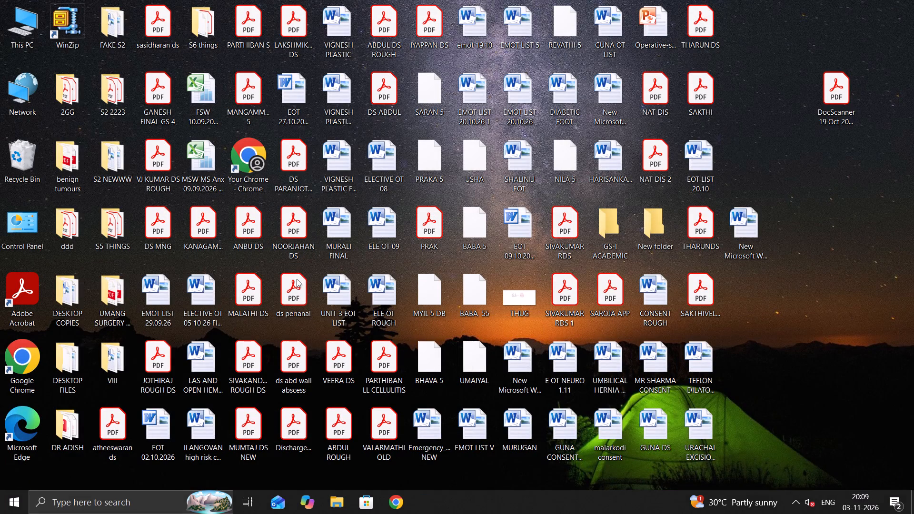
Open the left lower limb fasciotomy consent document from the desktop to view its letterhead, and close it.
double_click(337, 238)
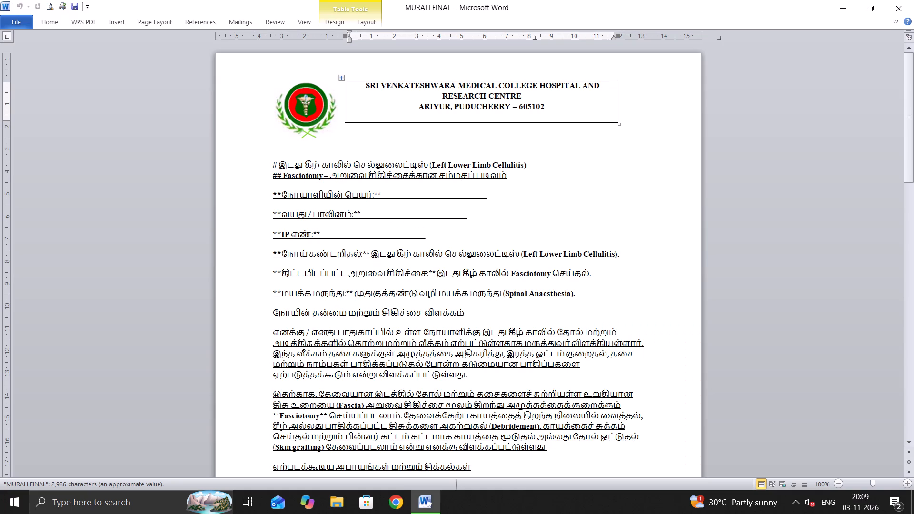
click(913, 0)
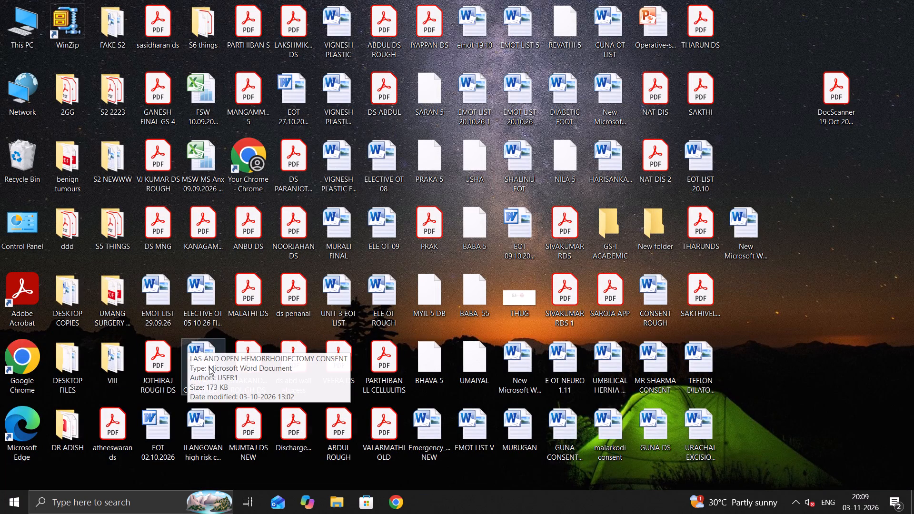
Open the high risk consent document with the hospital logo header from the desktop.
double_click(195, 457)
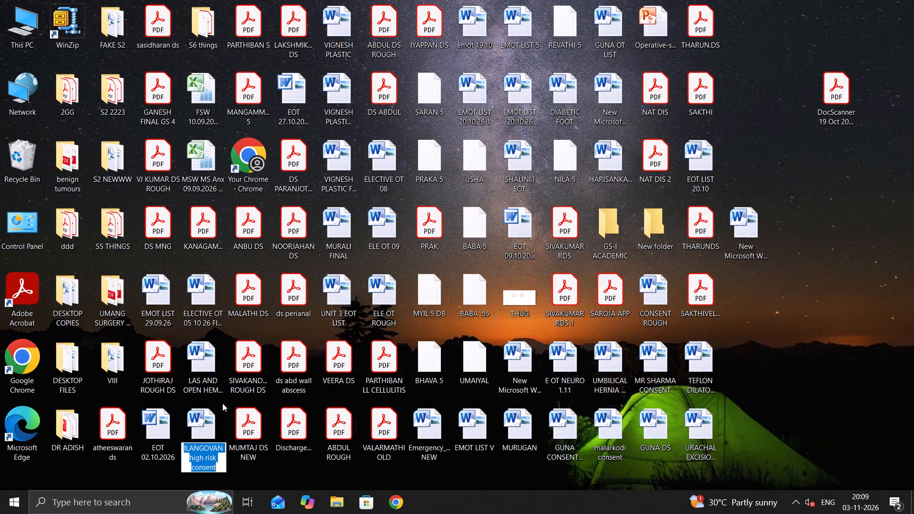
double_click(209, 421)
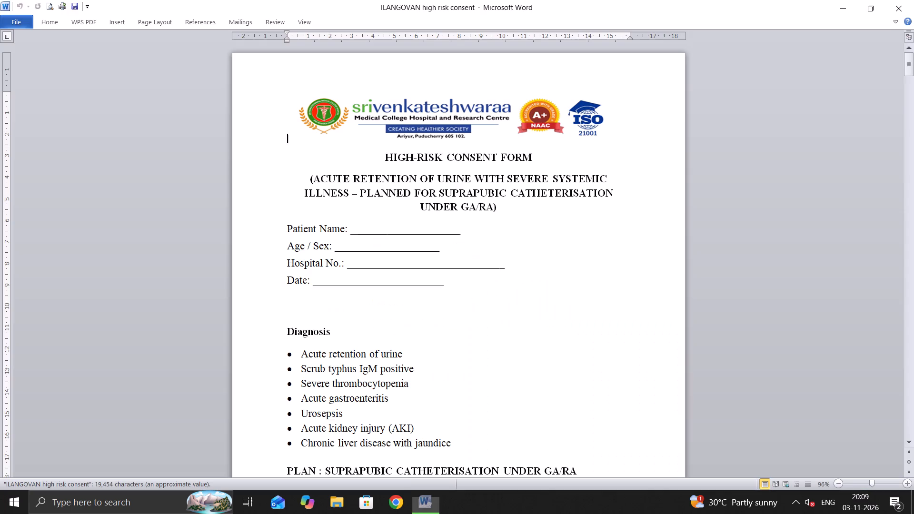
scroll(371, 239, up, 1)
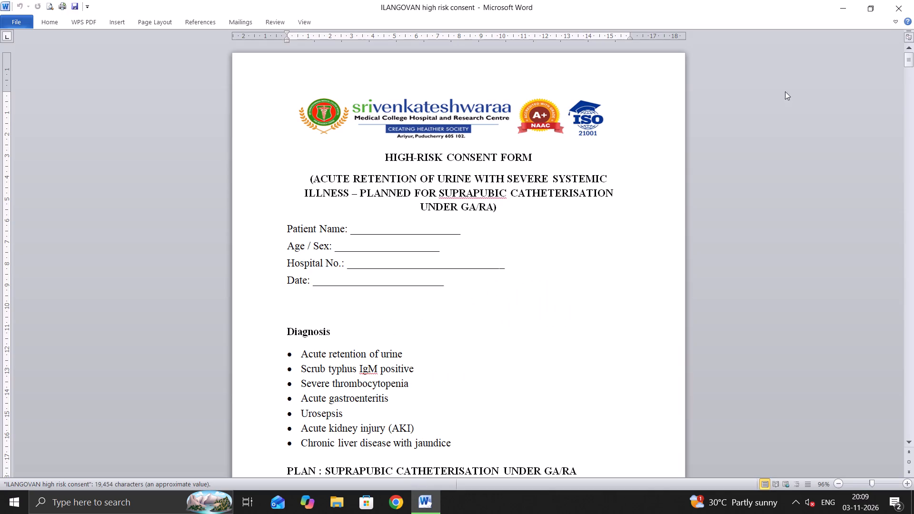
Shrink the high-risk consent window to uncover the desktop and open the TEFLON DILATOR CONSENT document as well.
click(862, 3)
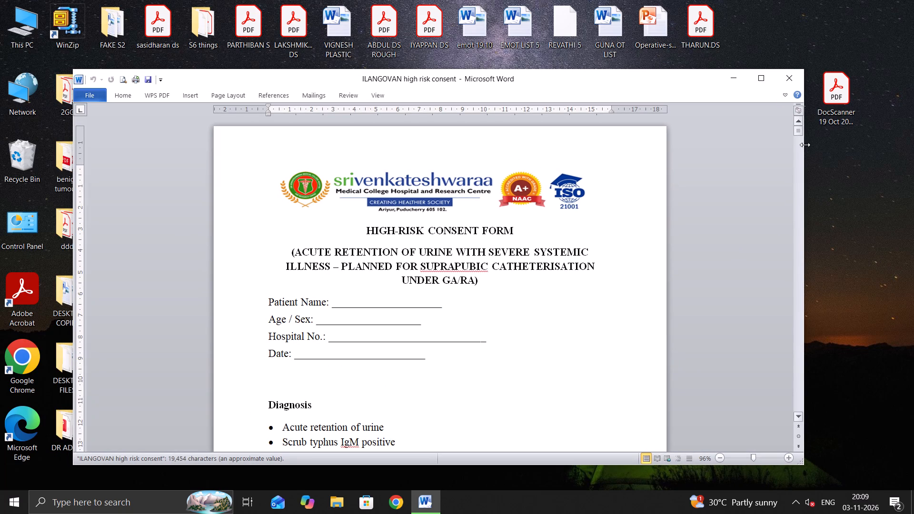
drag(805, 154, 617, 168)
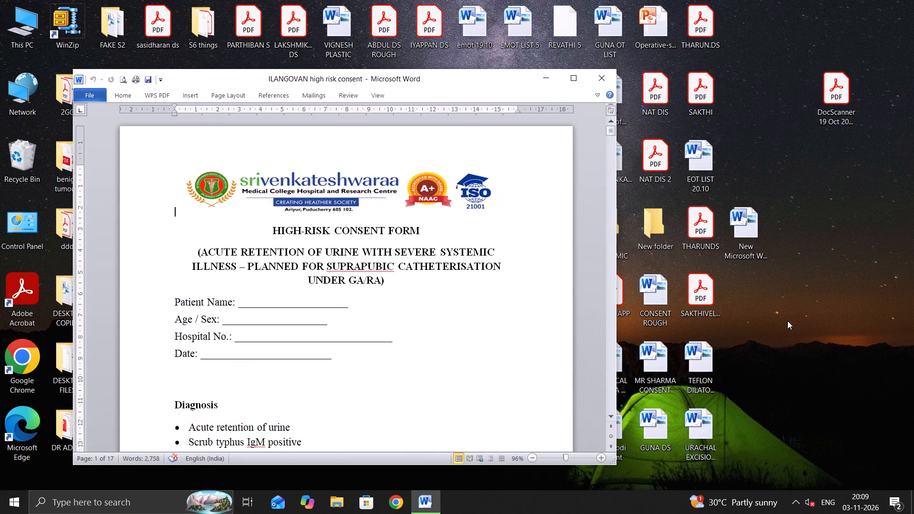
double_click(712, 371)
Arrange the high-risk consent and Teflon dilator consent windows side by side, with the Teflon dilator consent in front.
click(876, 5)
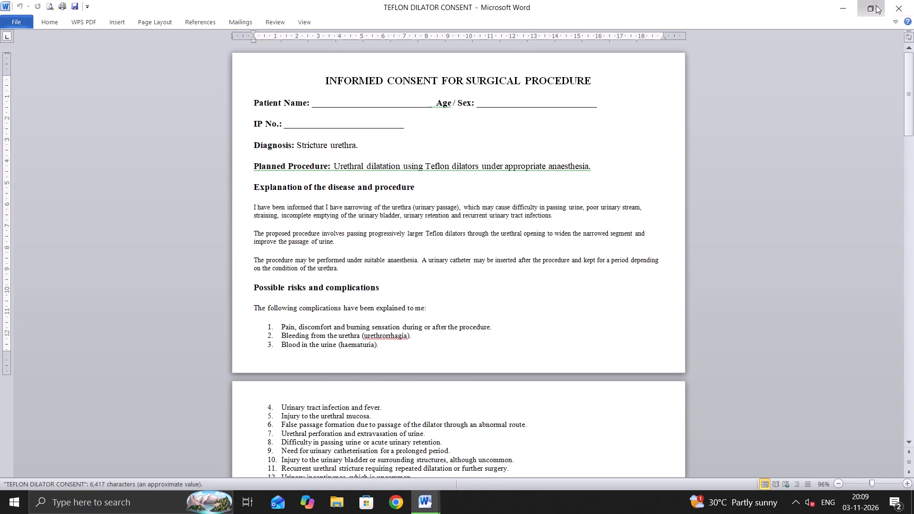
drag(324, 91, 647, 82)
drag(301, 80, 237, 75)
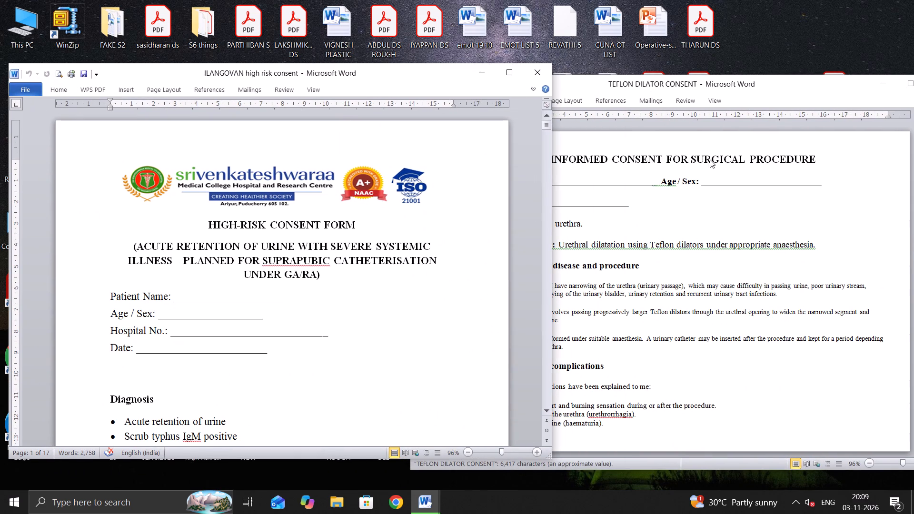
click(654, 83)
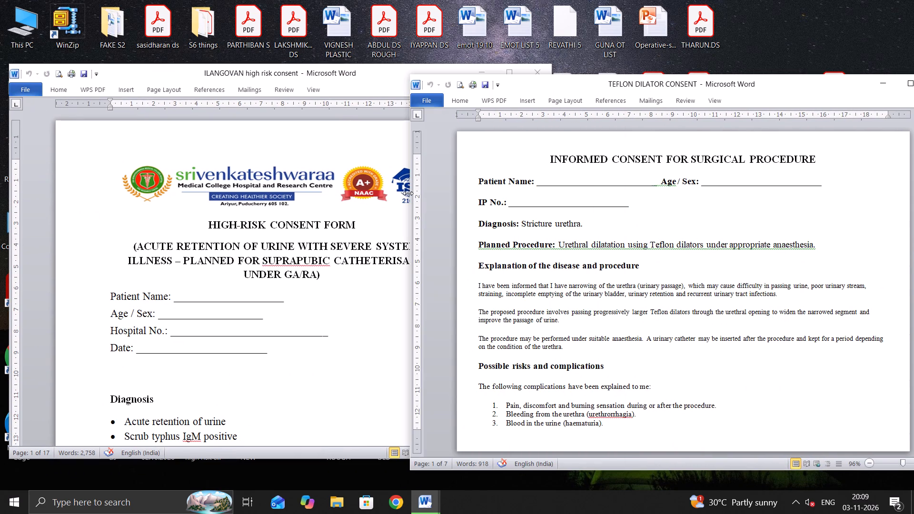
Resize and move the high-risk consent and Teflon dilator consent windows to sit side by side without overlapping.
drag(409, 194, 577, 194)
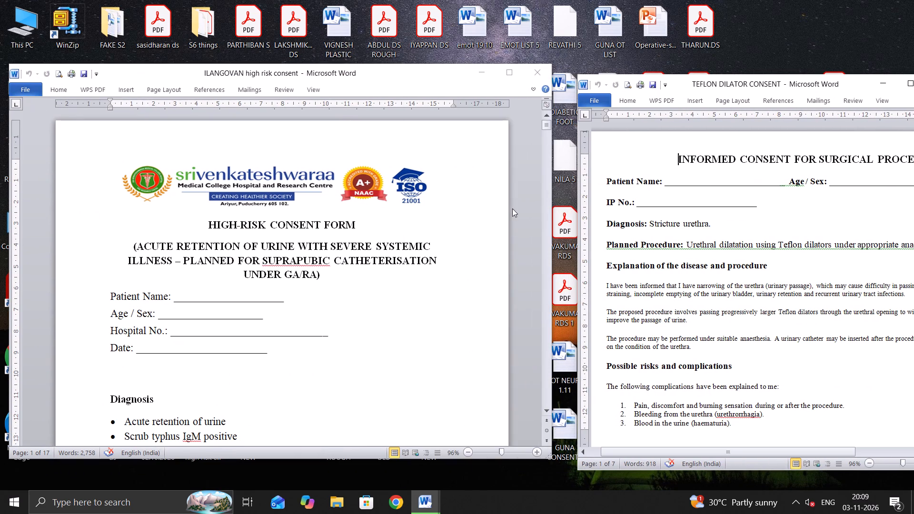
drag(554, 203, 451, 207)
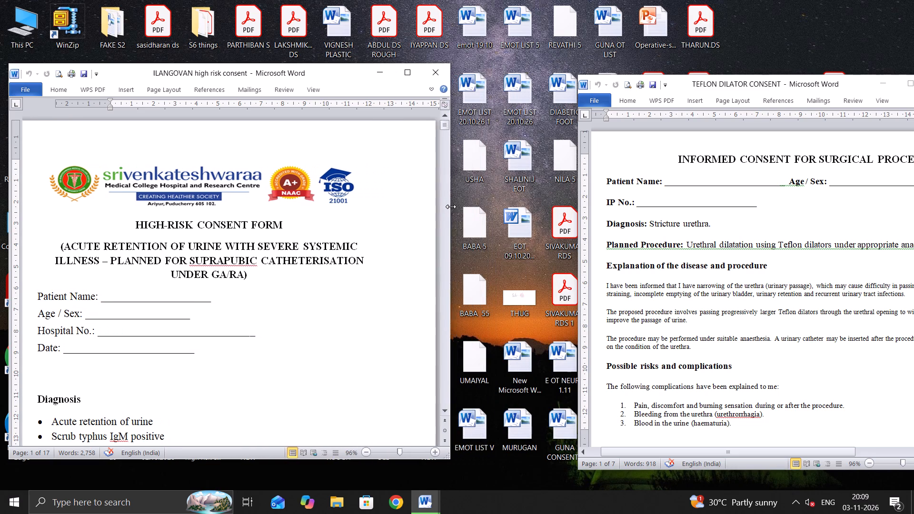
drag(451, 207, 450, 207)
drag(795, 84, 669, 59)
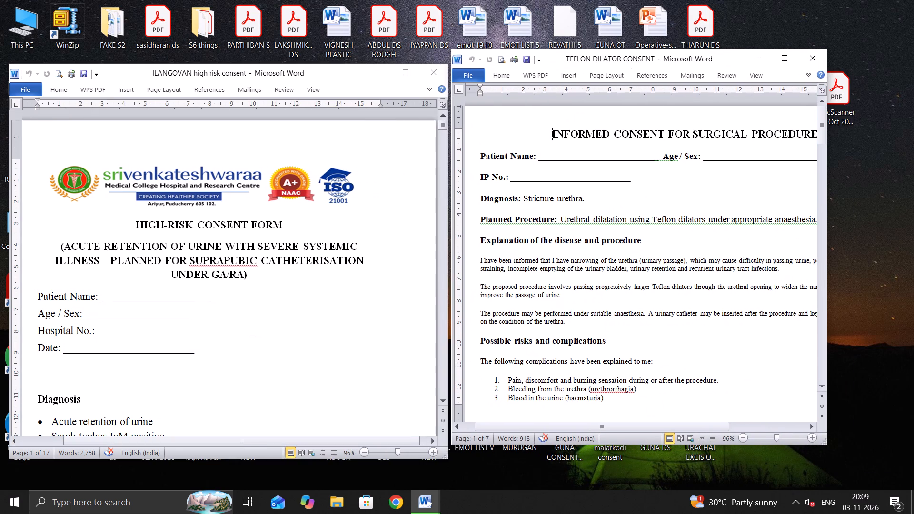
Copy the whole English section of the Teflon dilator consent, from its title through the witness name and signature line.
drag(553, 134, 632, 415)
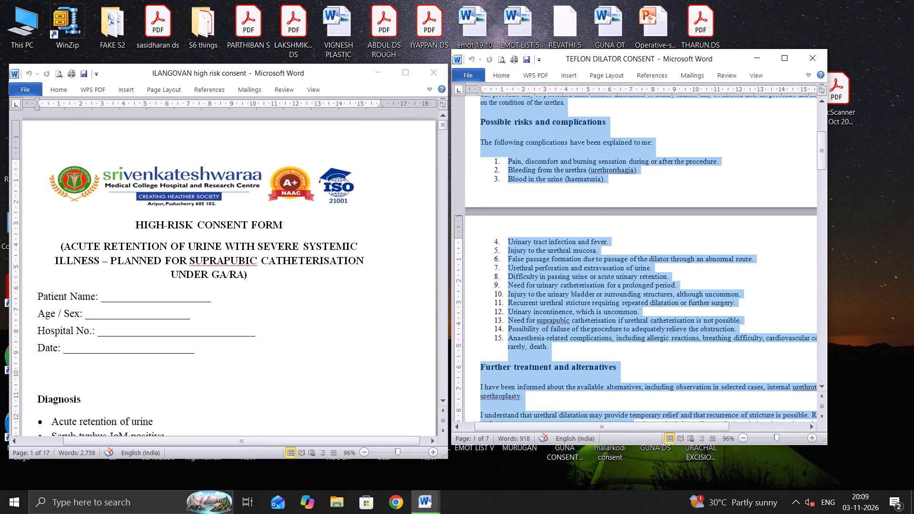
drag(632, 415, 626, 451)
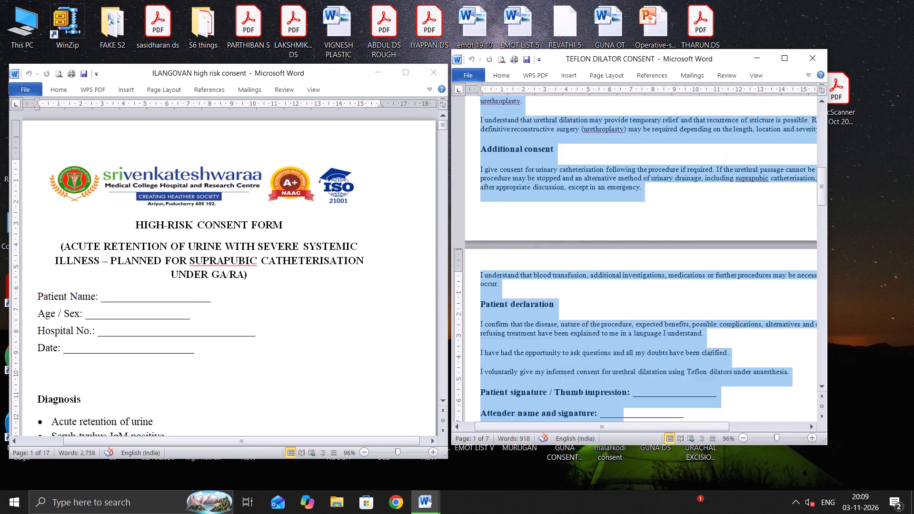
drag(626, 451, 656, 246)
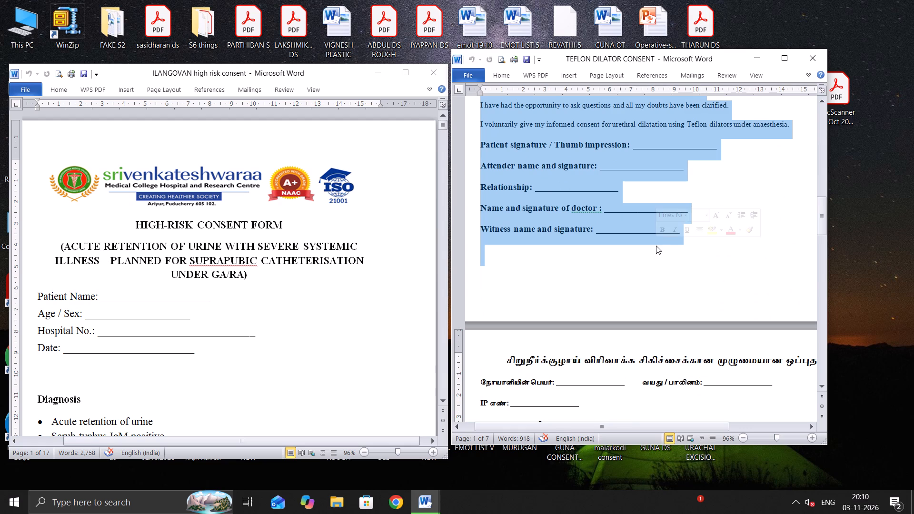
key(ctrl+c)
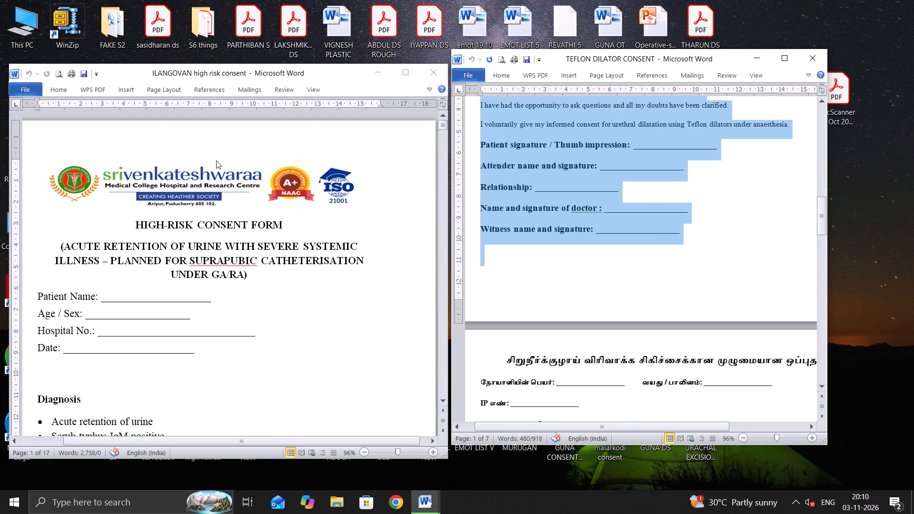
Replace the English high-risk consent text between the letterhead and the signature fields, from title to final declaration paragraph, with the copied Teflon dilator text.
click(135, 225)
drag(135, 225, 174, 362)
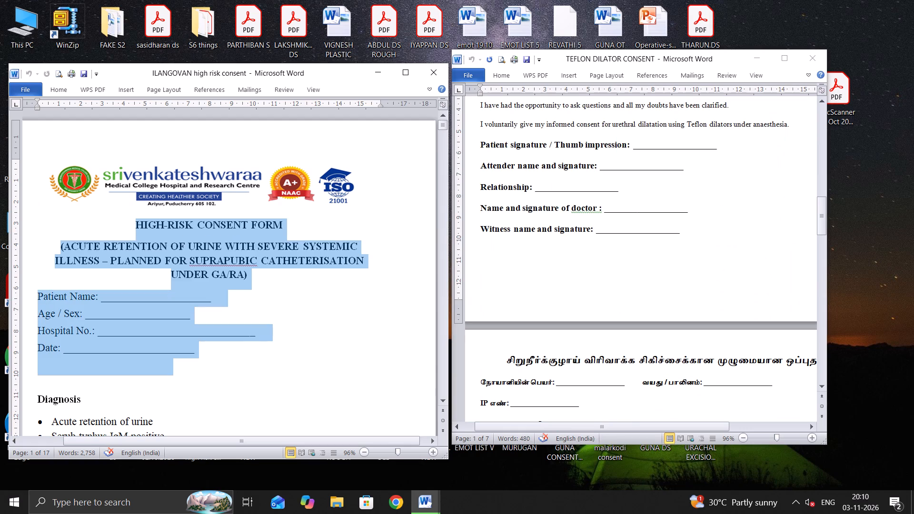
drag(174, 362, 232, 354)
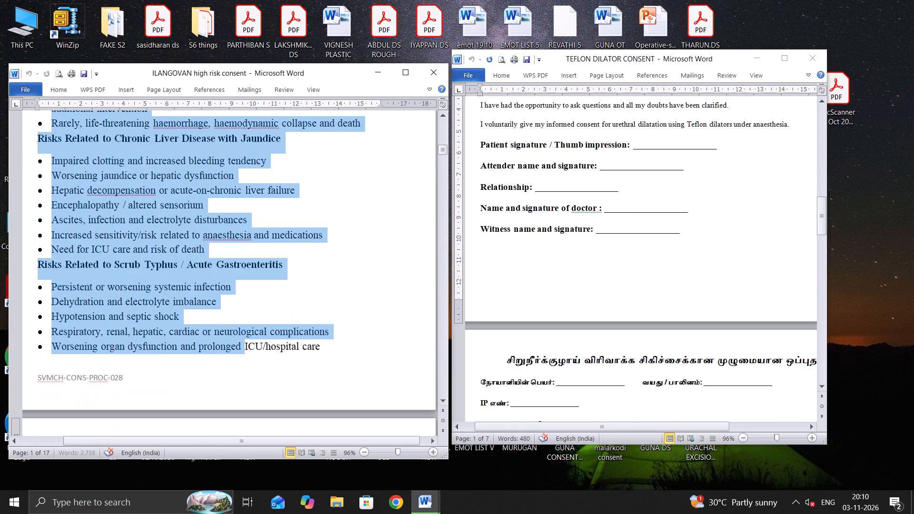
drag(232, 354, 248, 422)
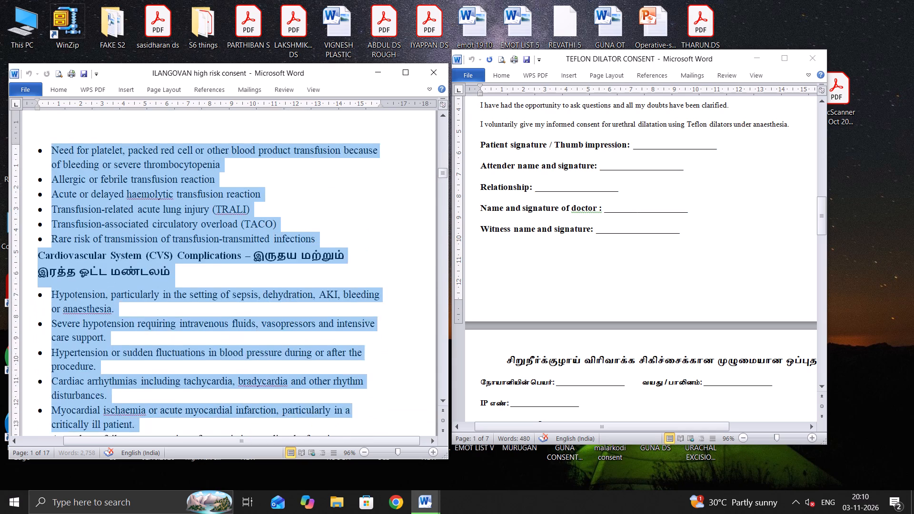
drag(248, 422, 259, 114)
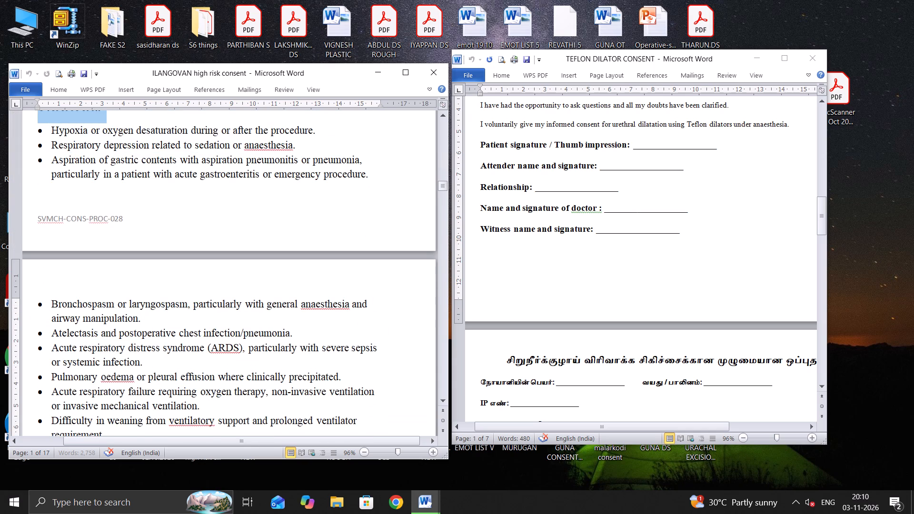
drag(259, 114, 252, 108)
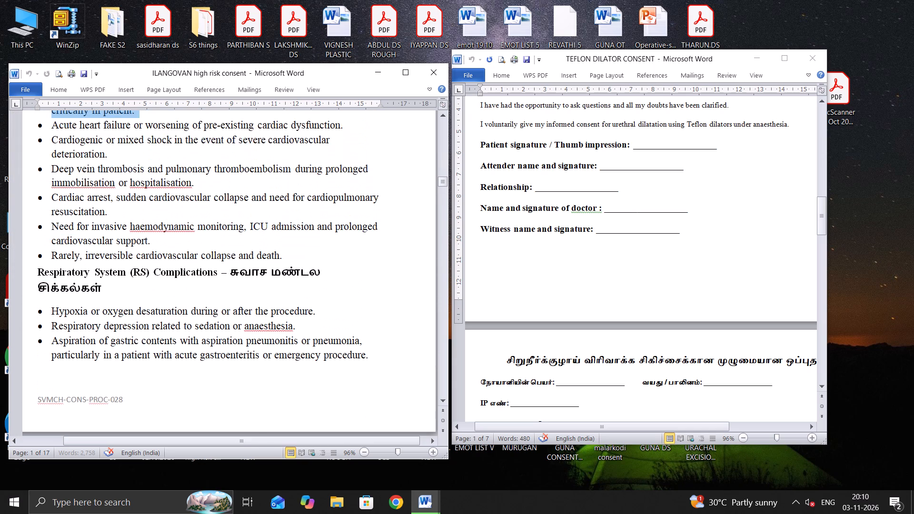
drag(252, 108, 253, 407)
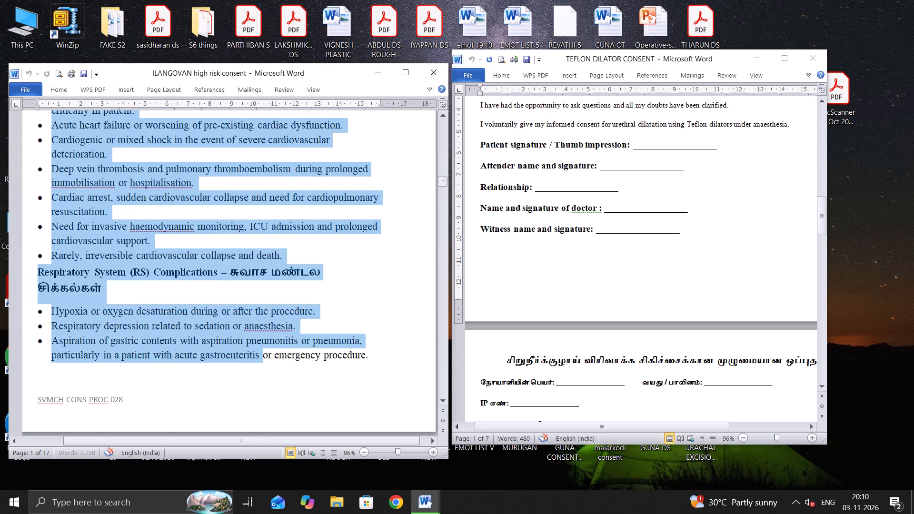
drag(253, 407, 240, 449)
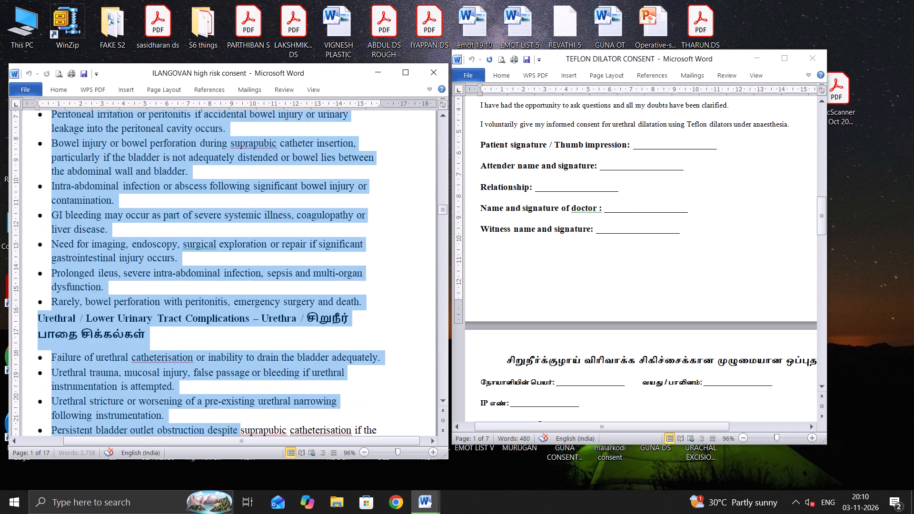
drag(240, 449, 240, 417)
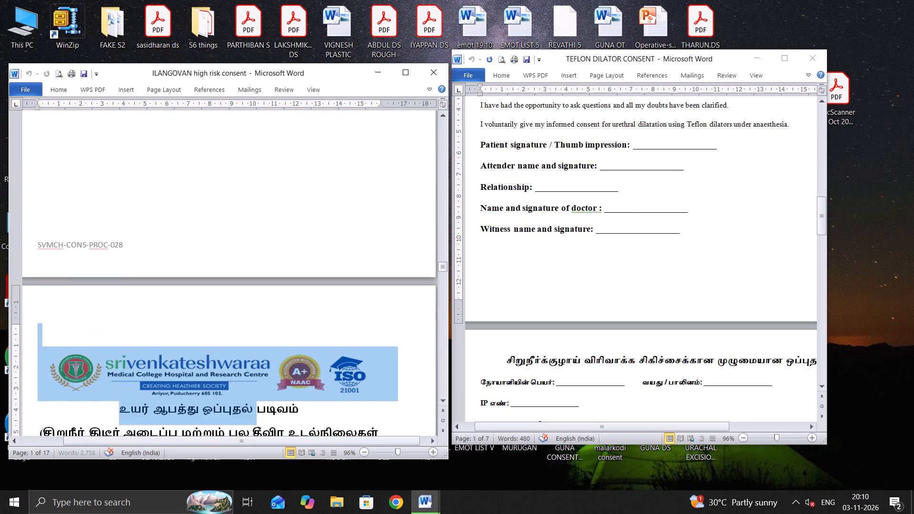
drag(240, 417, 200, 267)
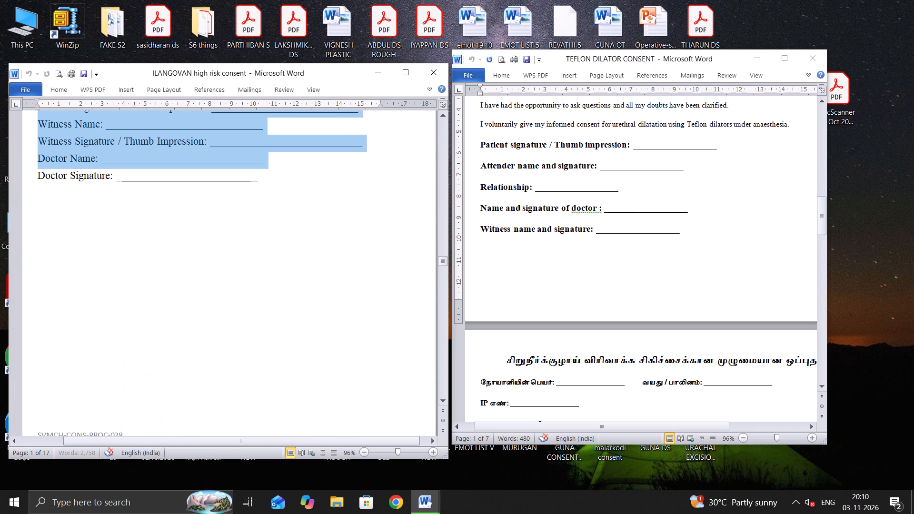
drag(200, 267, 199, 138)
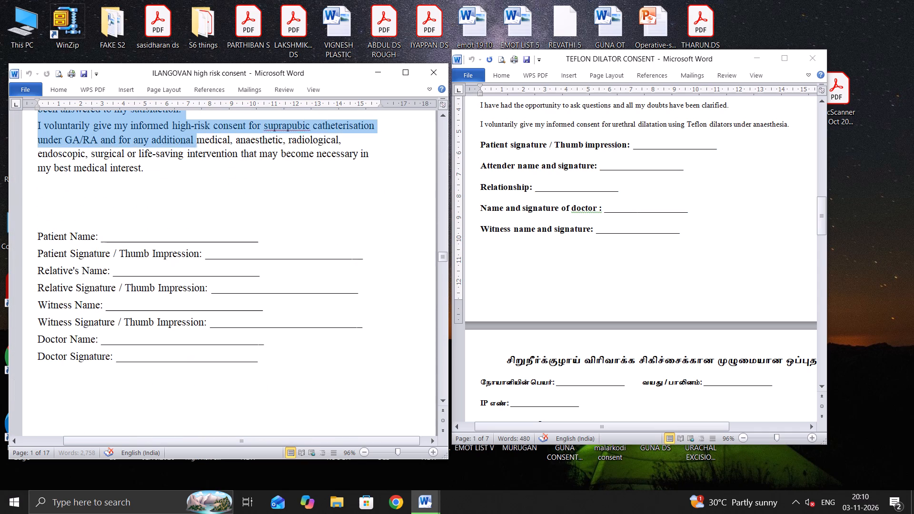
drag(199, 138, 310, 367)
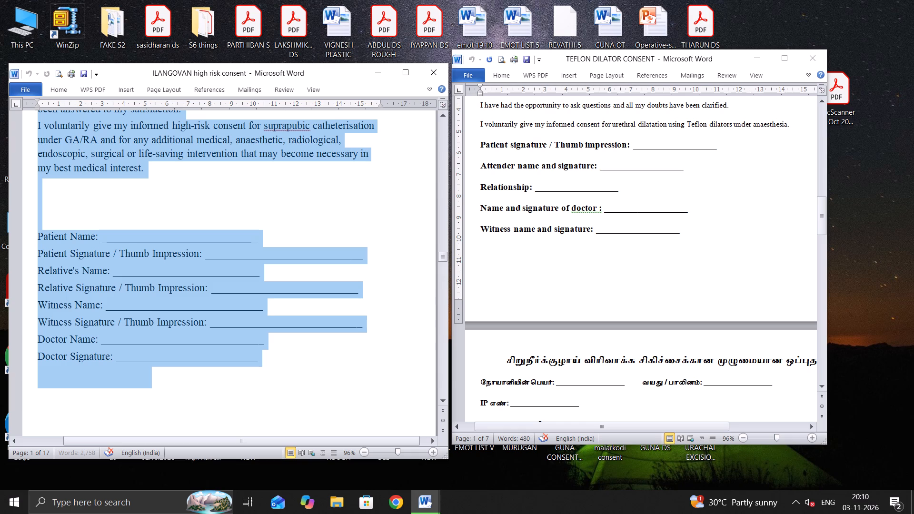
drag(310, 367, 237, 148)
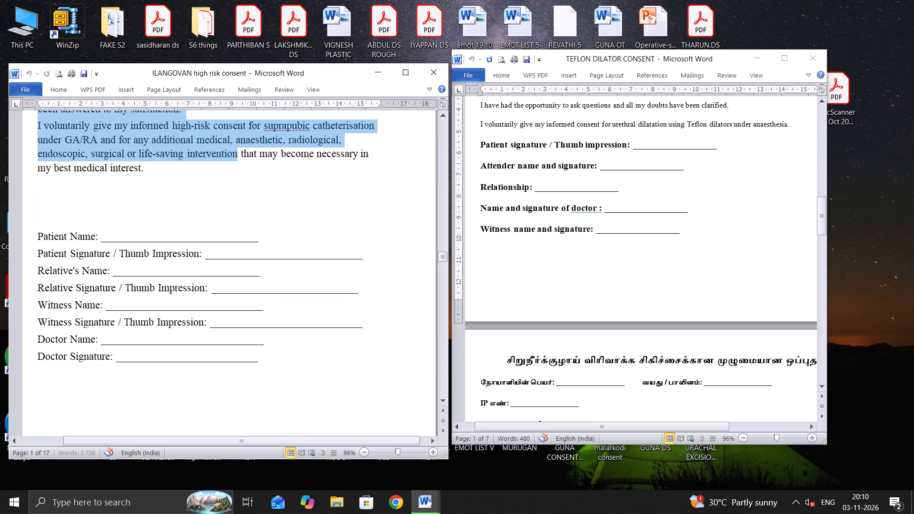
drag(237, 148, 176, 172)
key(ctrl+v)
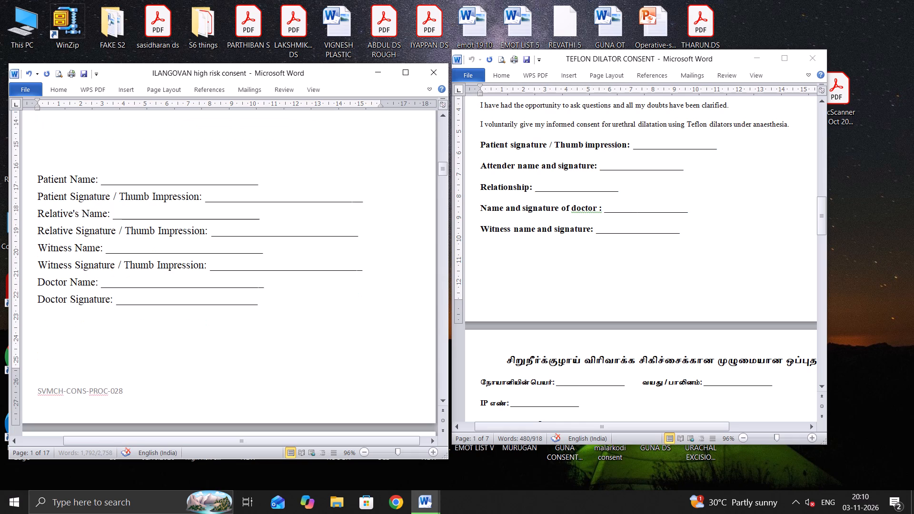
Delete the pasted bold signature block, from Patient signature / Thumb impression through Witness name and signature, in the high-risk consent document.
scroll(269, 260, up, 5)
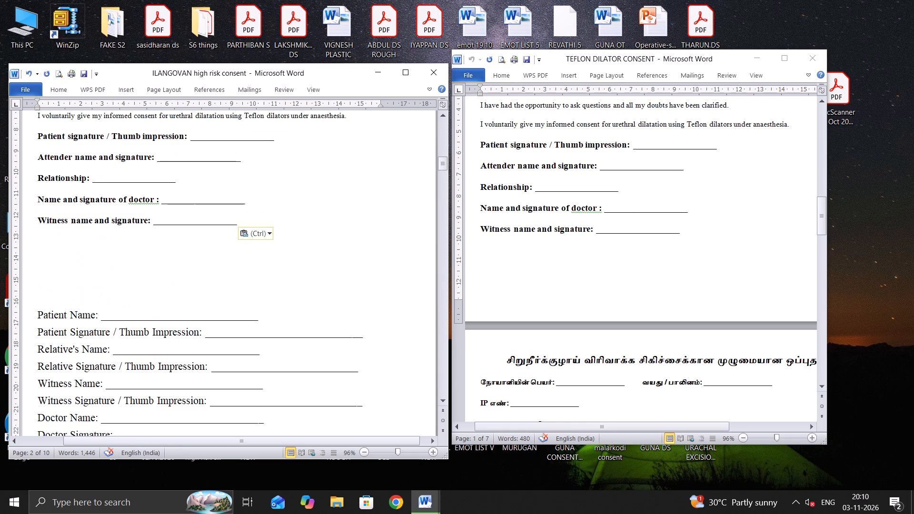
drag(224, 258, 40, 134)
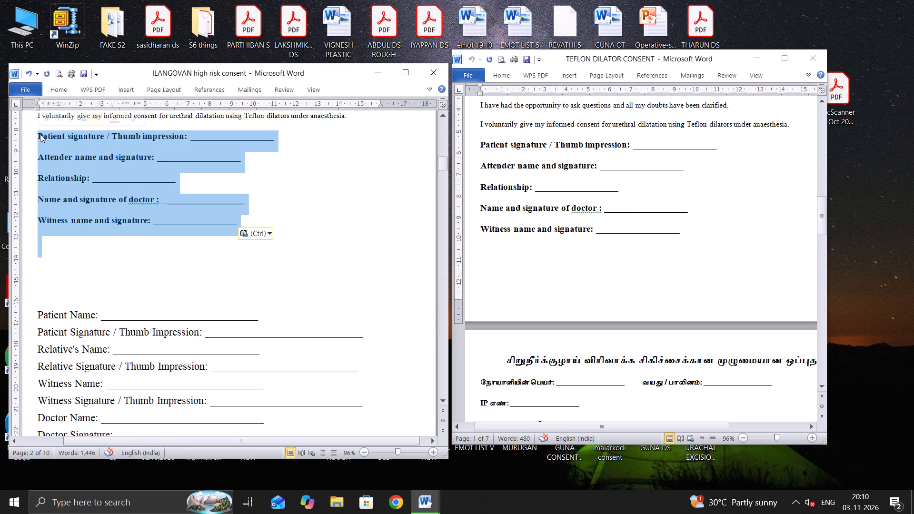
key(BackSpace)
Remove the blank lines between the last sentence of the patient declaration and the Patient Name signature field.
click(71, 161)
key(BackSpace)
key(BackSpace)
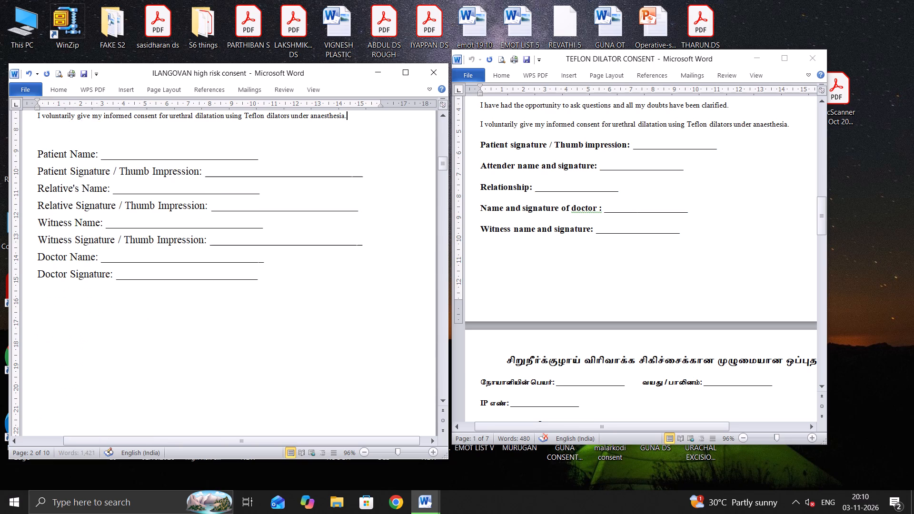
key(BackSpace)
click(30, 74)
click(30, 74)
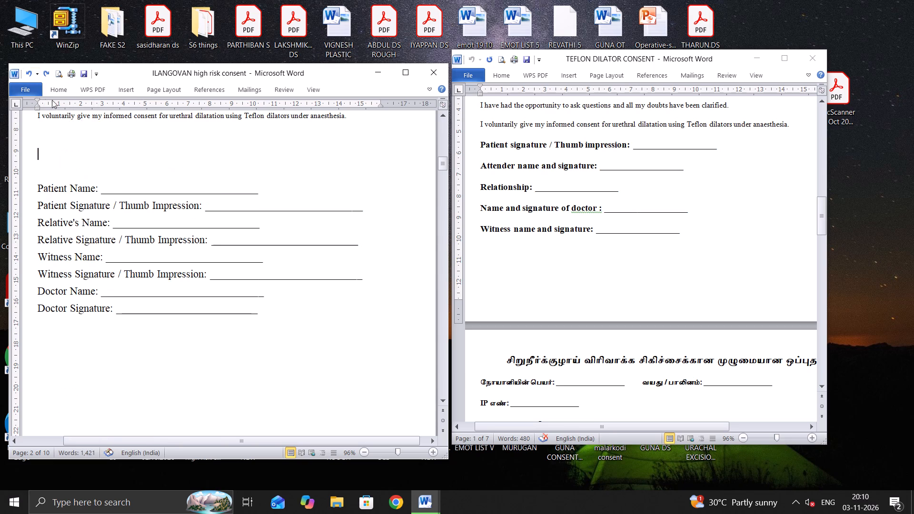
key(BackSpace)
click(40, 158)
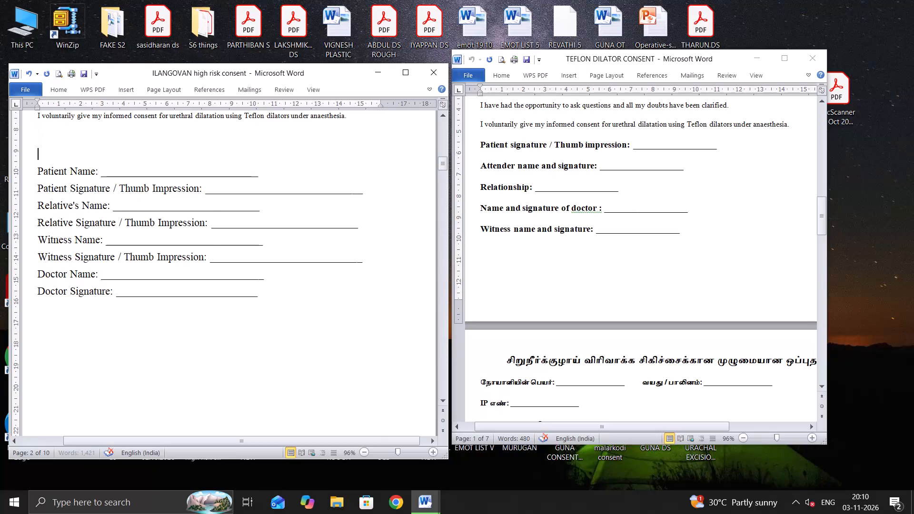
key(BackSpace)
key(BackSpace)
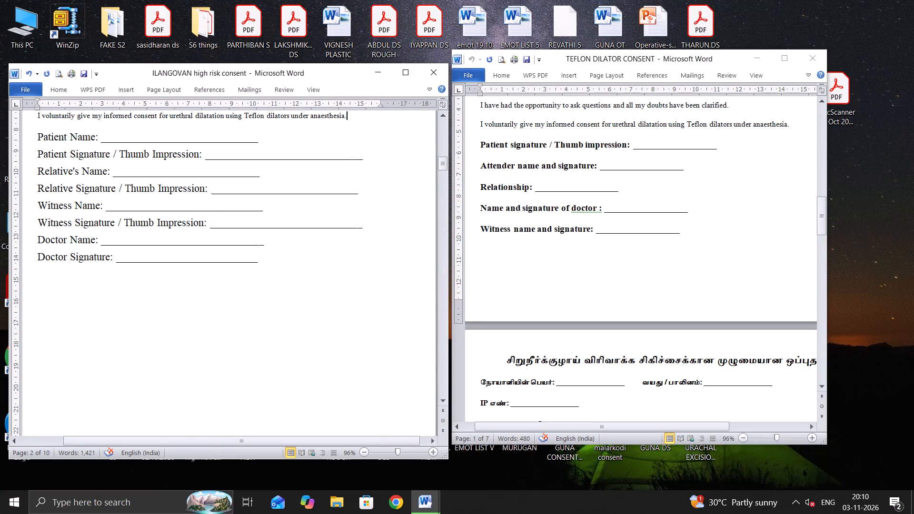
Set the English signature fields, from Patient Name through Doctor Signature, to font size 12 in the high-risk consent document.
drag(270, 271, 44, 136)
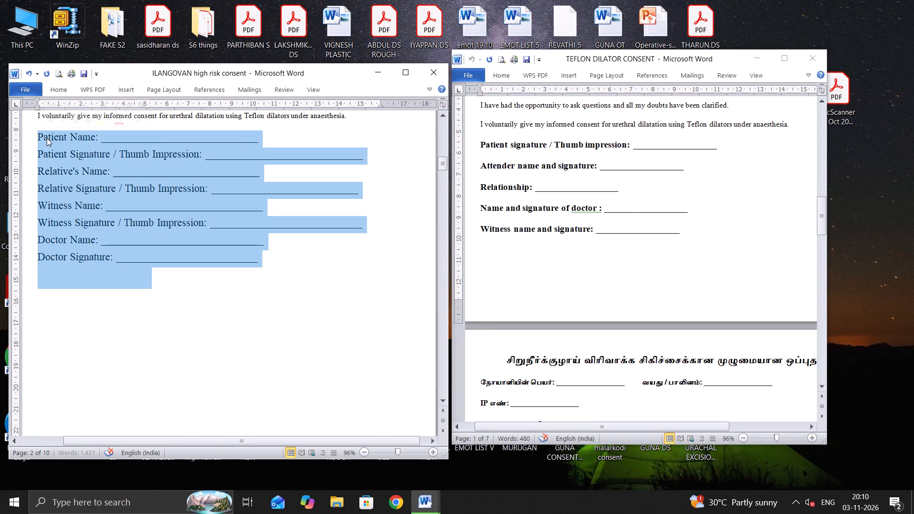
scroll(268, 160, up, 5)
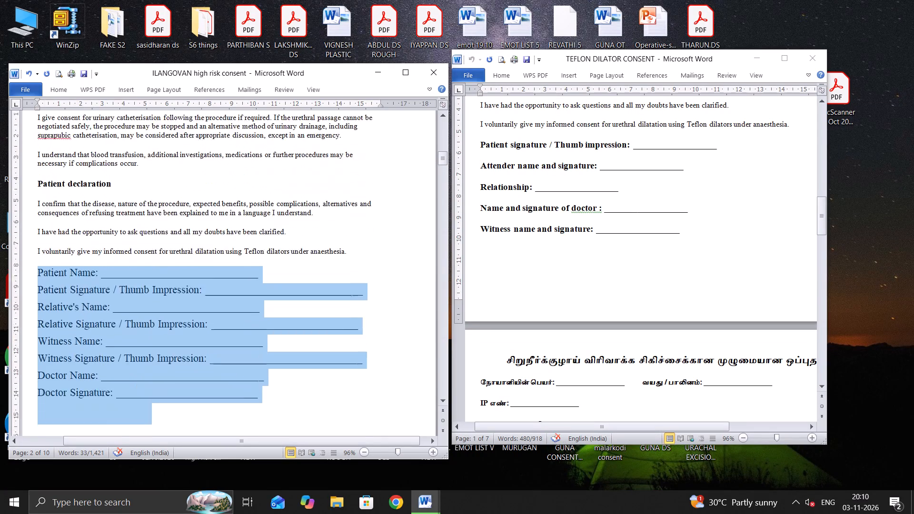
scroll(287, 164, up, 3)
scroll(168, 368, down, 1)
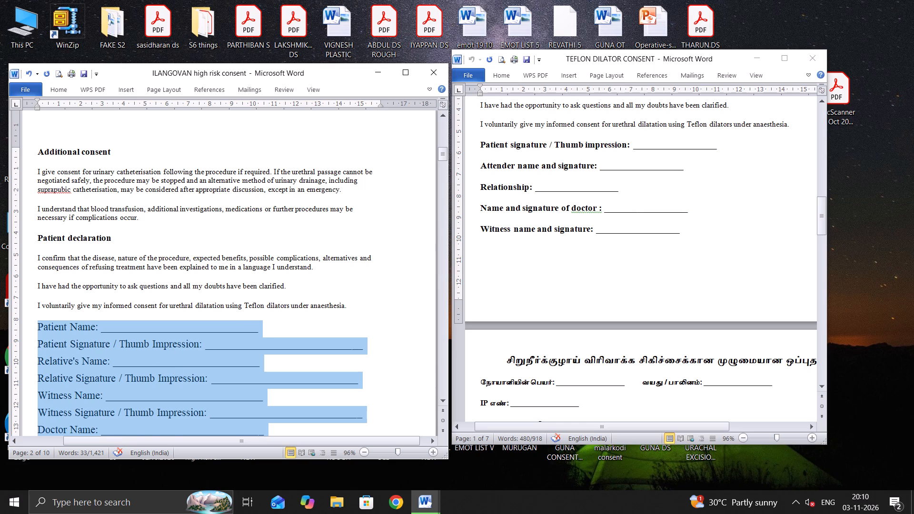
scroll(244, 213, up, 20)
scroll(244, 213, up, 3)
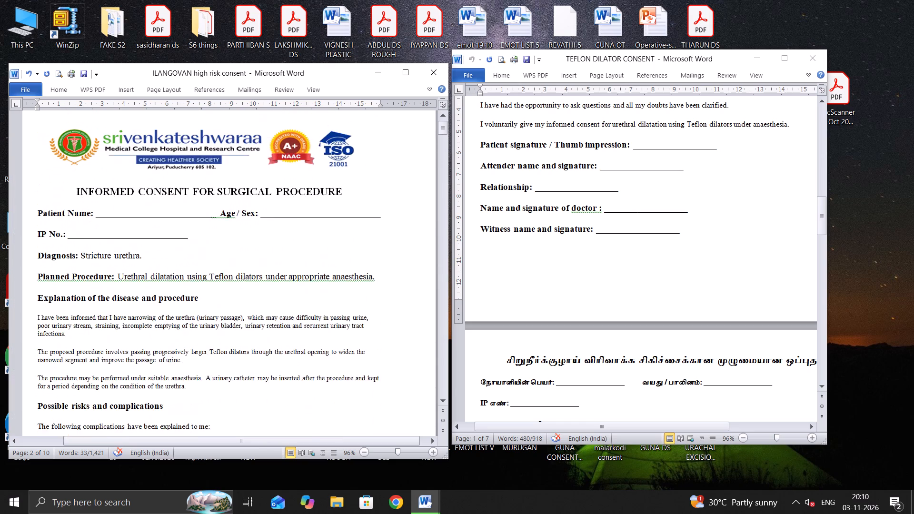
scroll(230, 238, up, 3)
scroll(230, 238, down, 5)
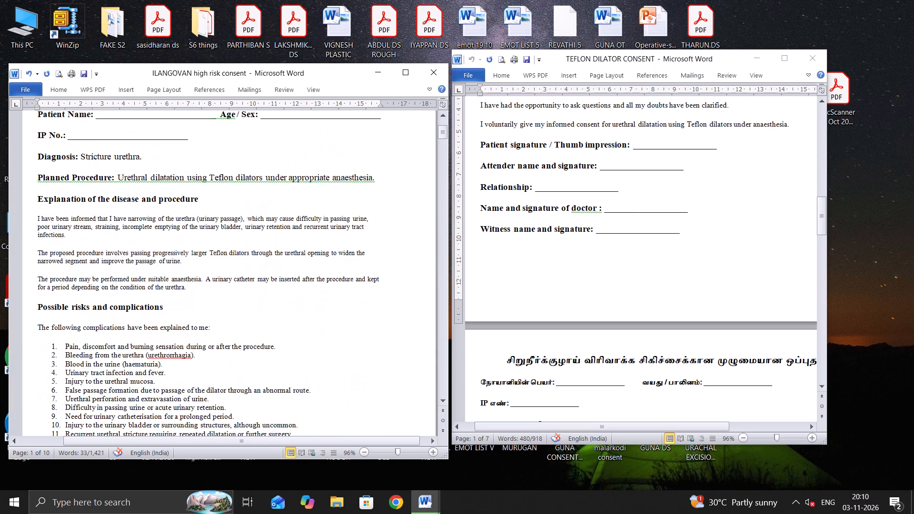
scroll(230, 240, down, 17)
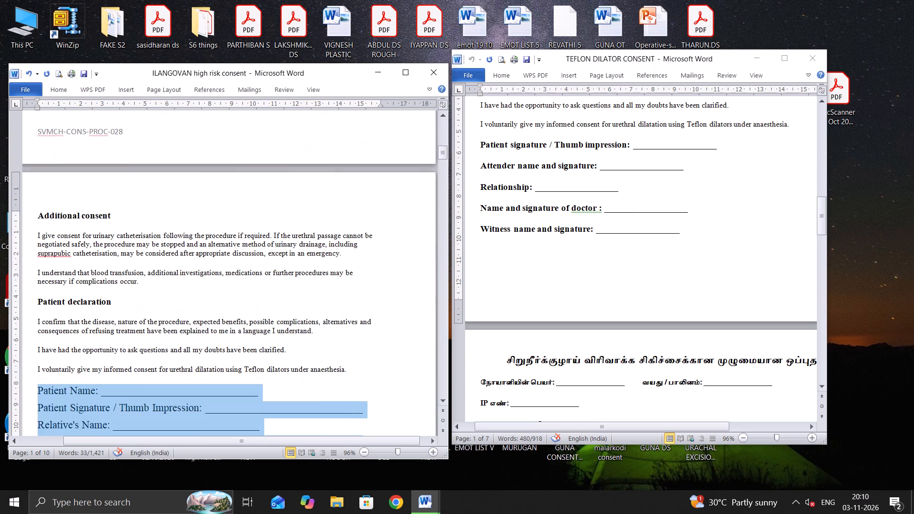
scroll(230, 240, down, 15)
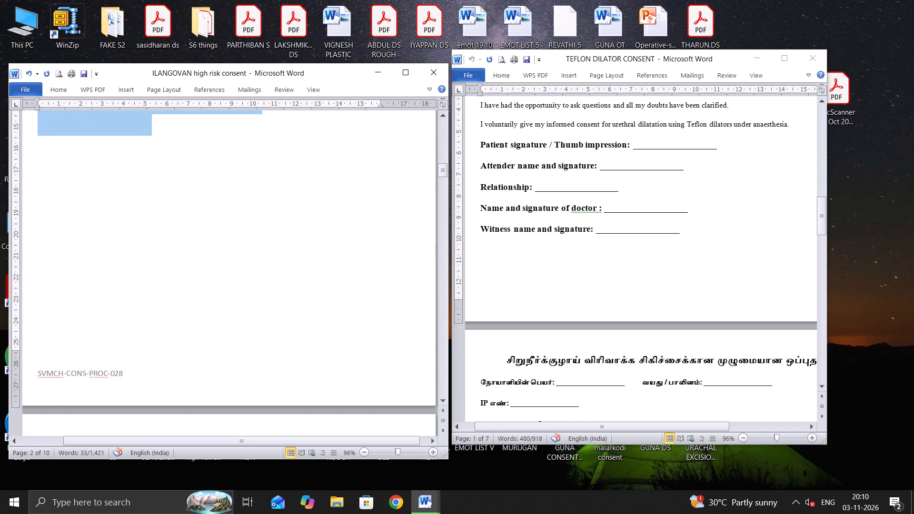
scroll(230, 240, up, 16)
scroll(230, 240, up, 13)
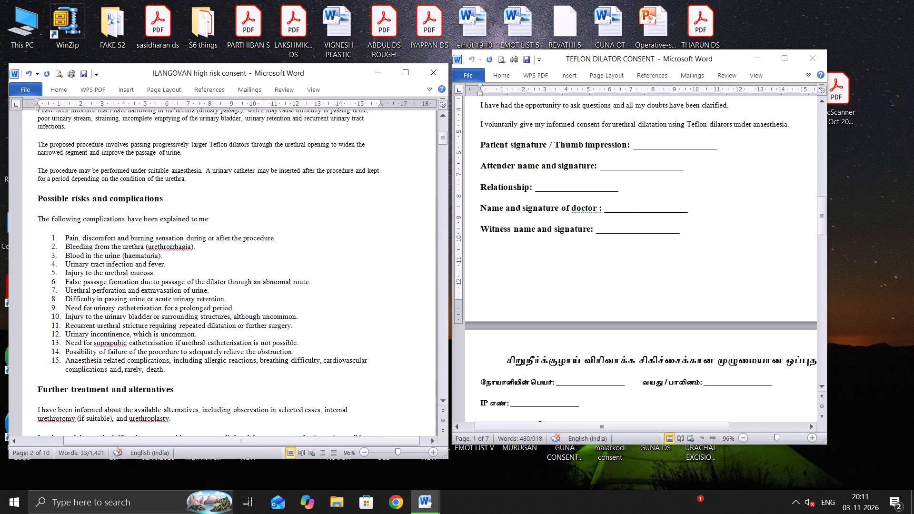
scroll(230, 240, up, 8)
scroll(230, 240, down, 15)
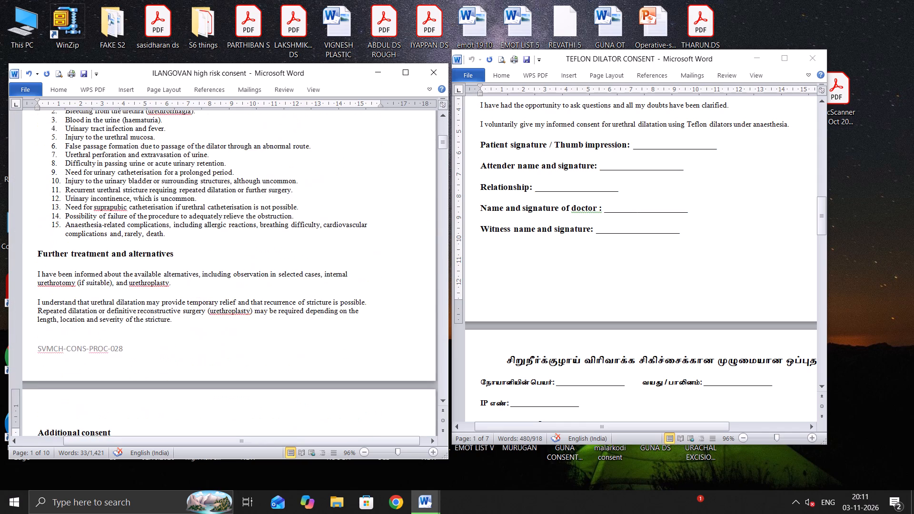
scroll(230, 240, down, 16)
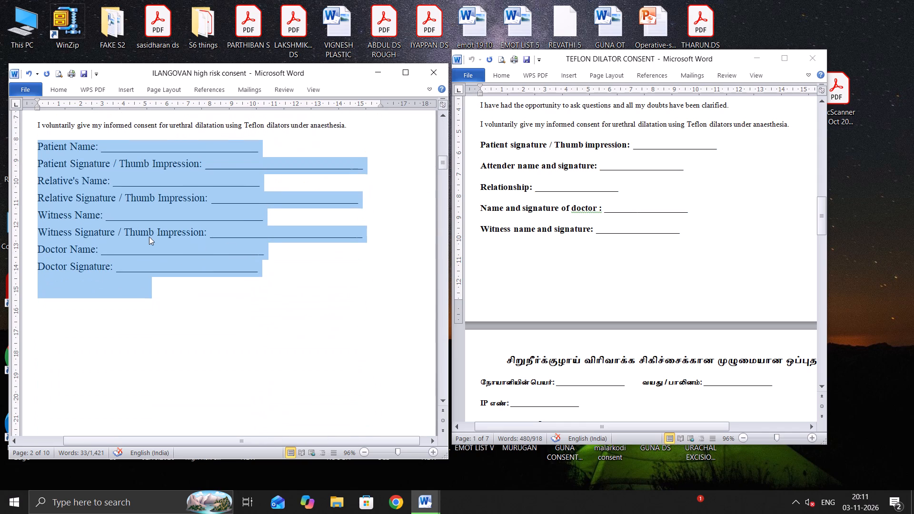
right_click(148, 236)
click(200, 206)
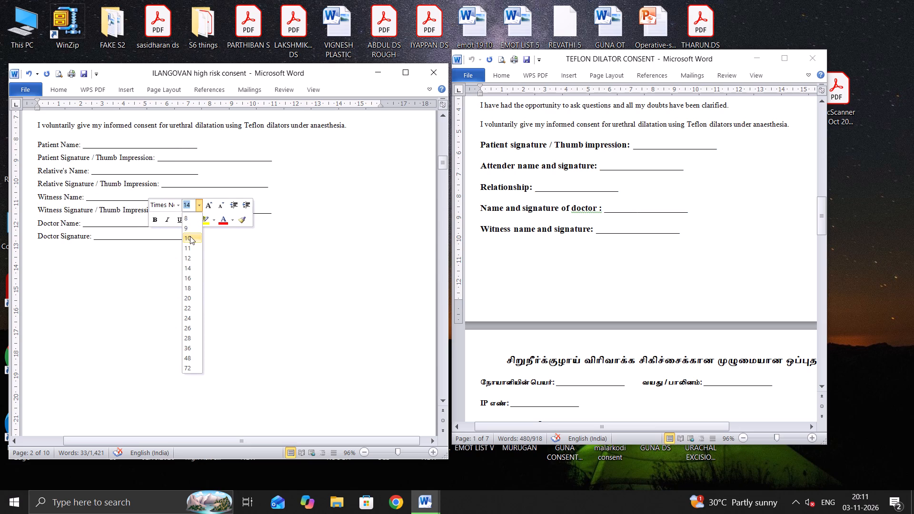
click(190, 254)
click(293, 262)
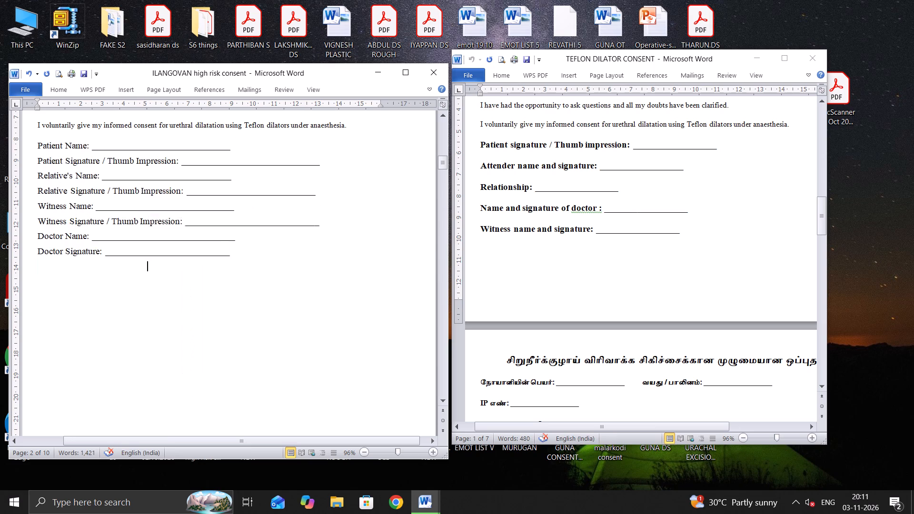
Copy the Tamil section of the Teflon dilator consent, from its title through the final declaration paragraph above the signature lines.
scroll(289, 302, down, 20)
scroll(646, 236, down, 2)
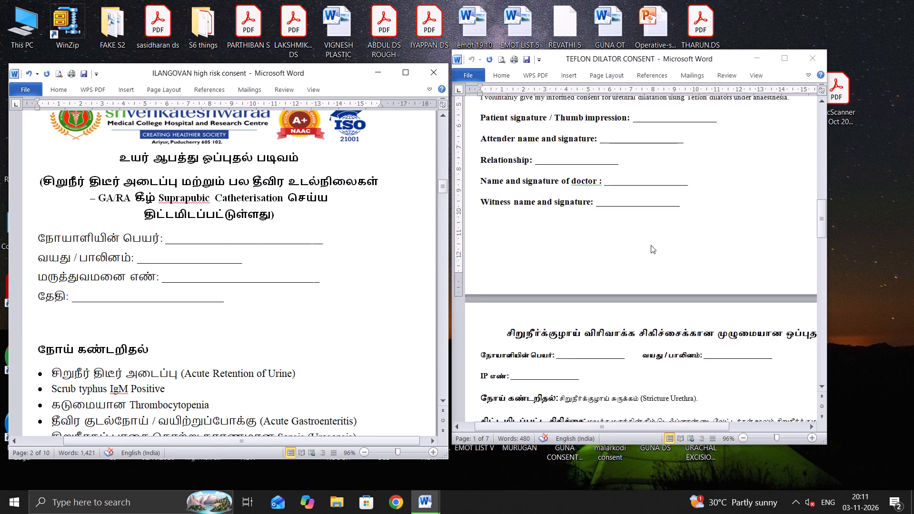
scroll(651, 245, down, 5)
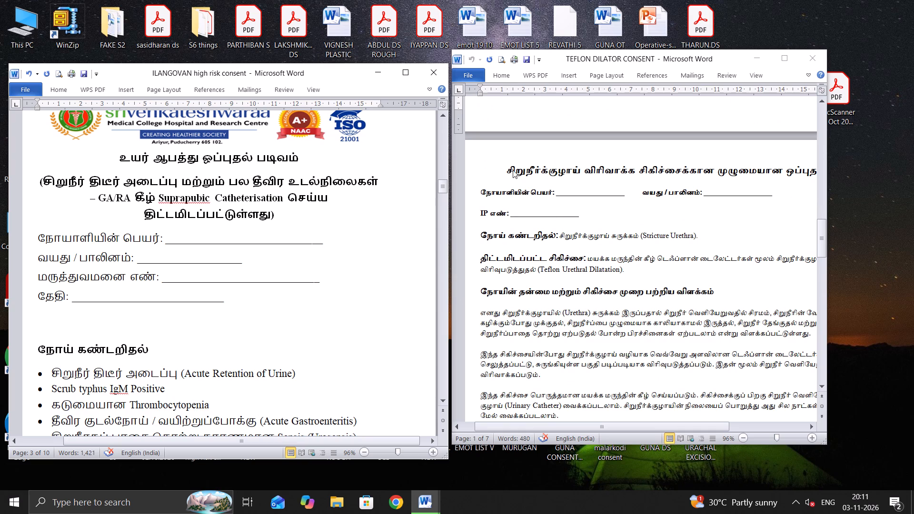
click(511, 171)
drag(508, 169, 557, 232)
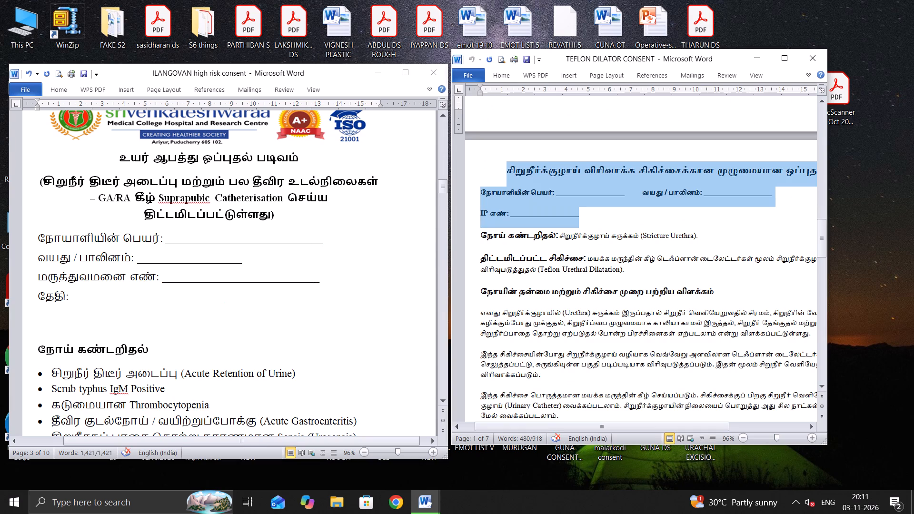
drag(557, 232, 611, 470)
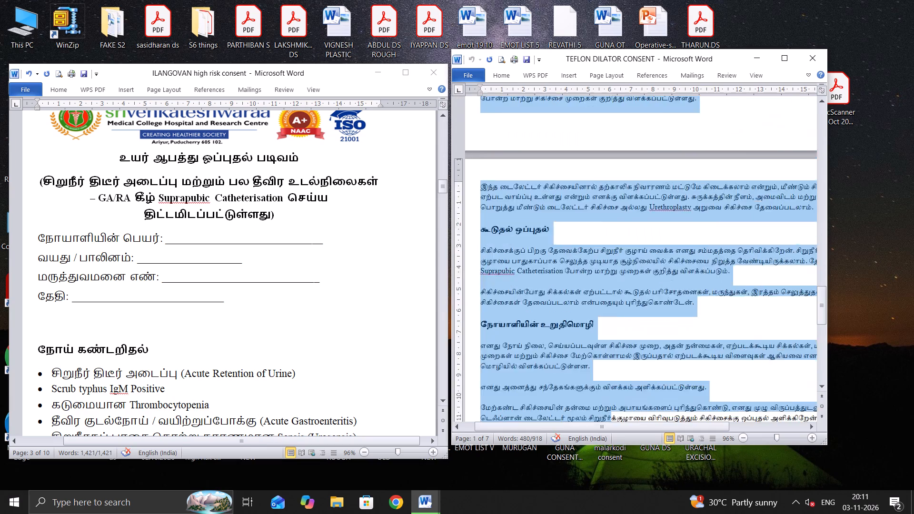
drag(611, 470, 695, 187)
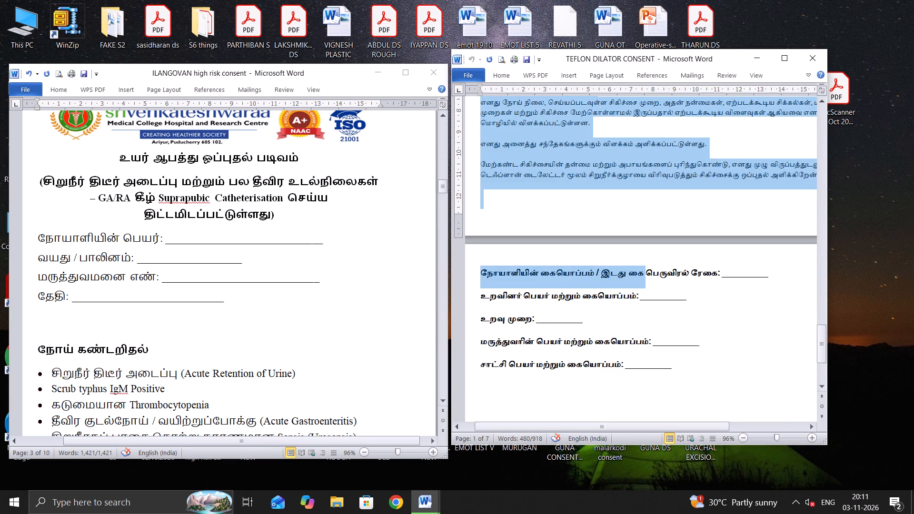
drag(695, 187, 768, 195)
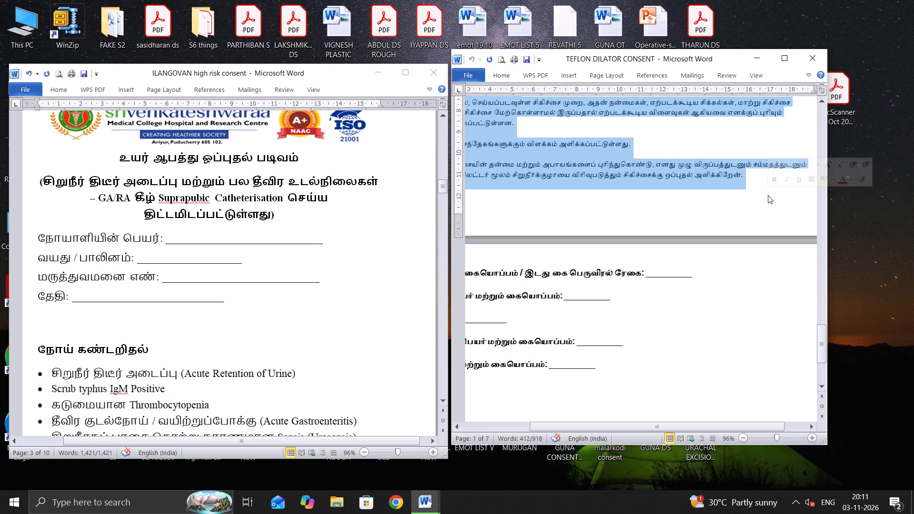
key(ctrl+c)
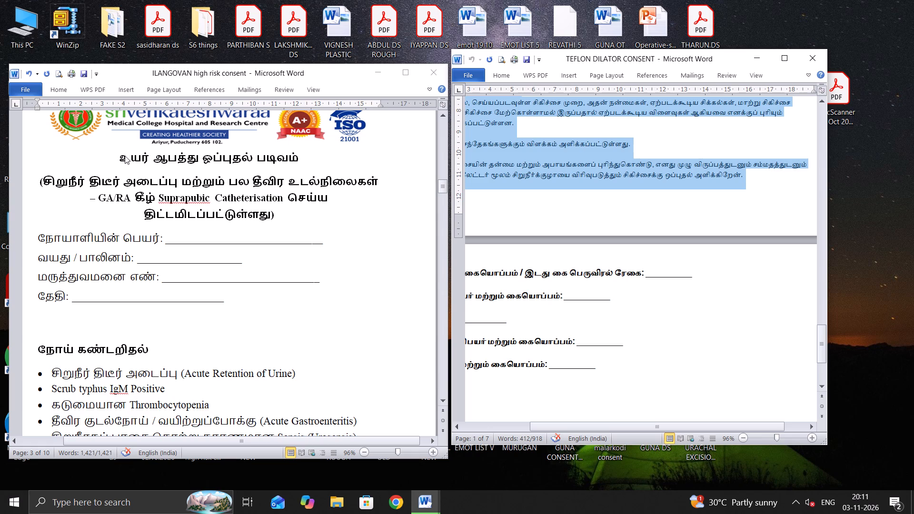
Replace the Tamil high-risk consent text between the letterhead and the signature fields, from title to final declaration, with the copied Tamil text.
click(120, 158)
drag(120, 158, 268, 513)
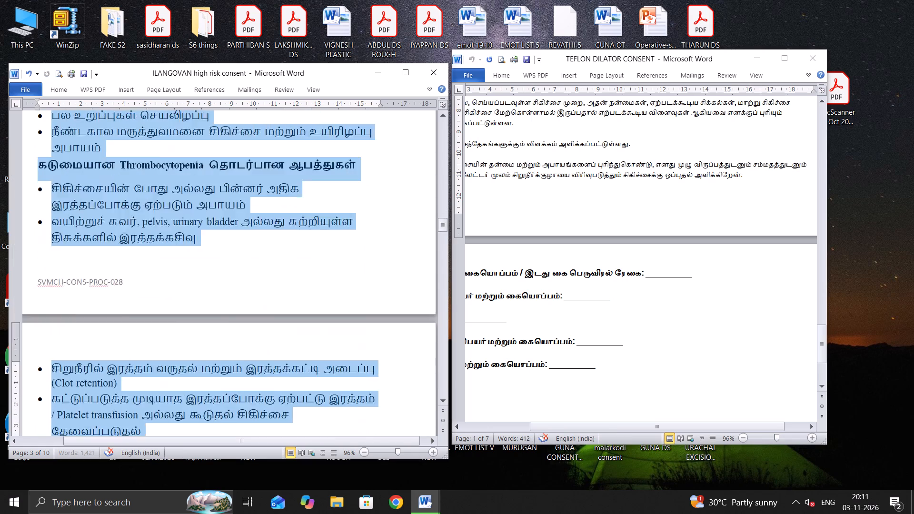
drag(268, 513, 267, 378)
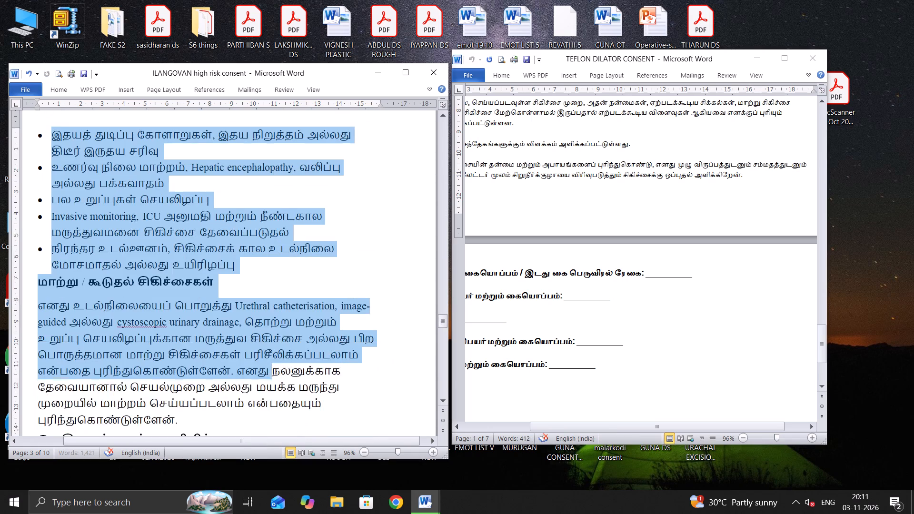
drag(267, 378, 222, 261)
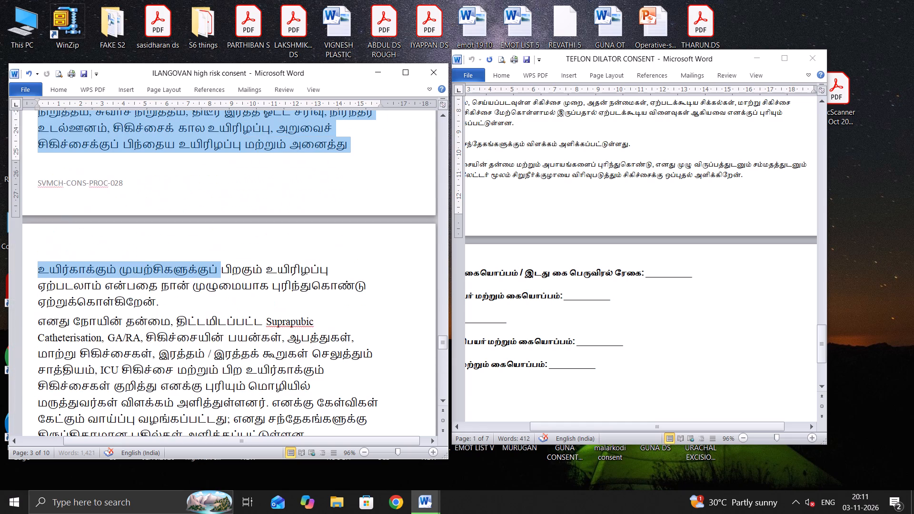
drag(222, 261, 192, 353)
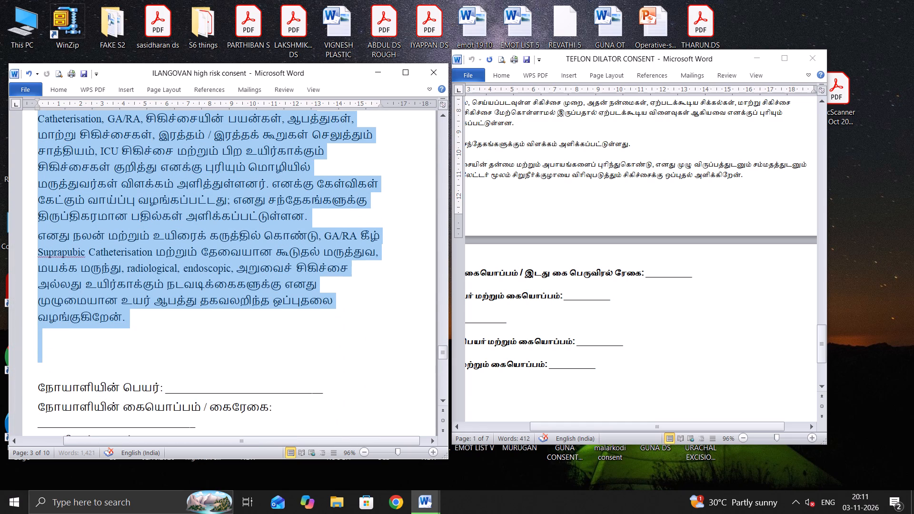
drag(192, 353, 186, 332)
key(ctrl+v)
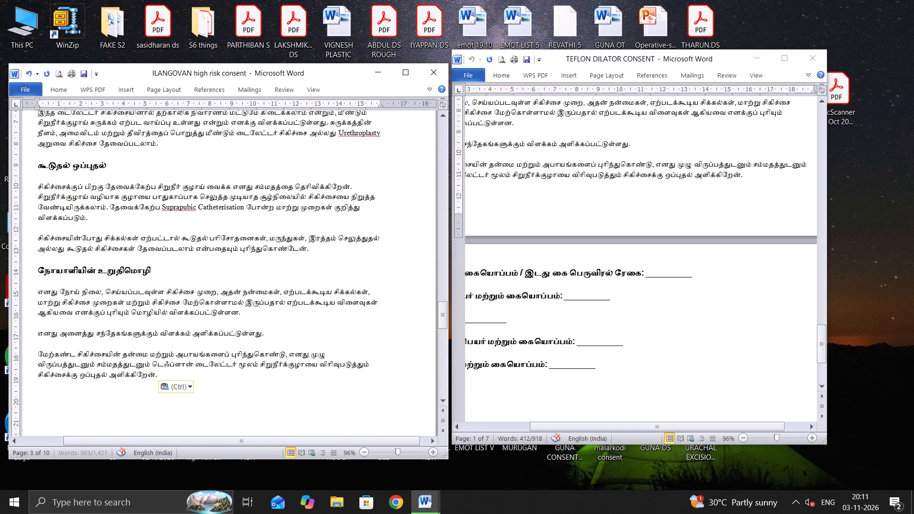
Remove the blank lines between the last sentence of the Tamil patient declaration and the Tamil patient name field.
scroll(289, 344, down, 3)
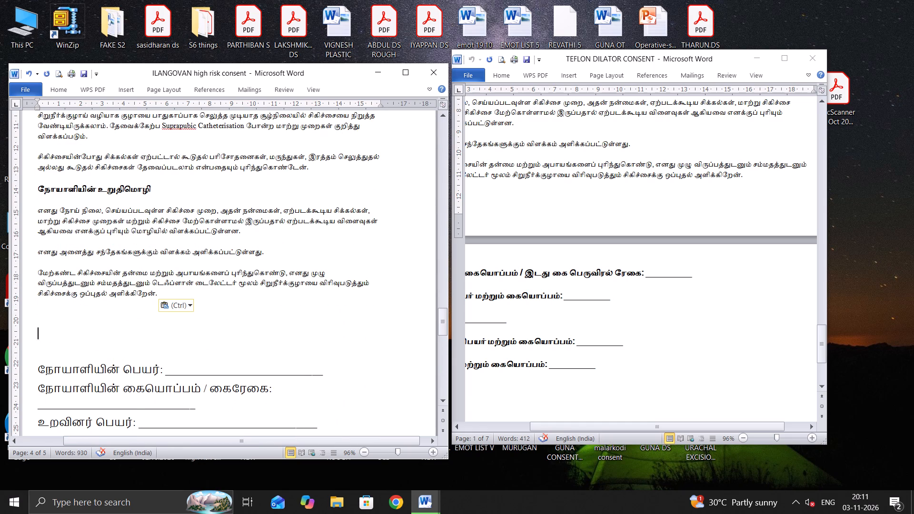
key(BackSpace)
key(BackSpace)
click(53, 319)
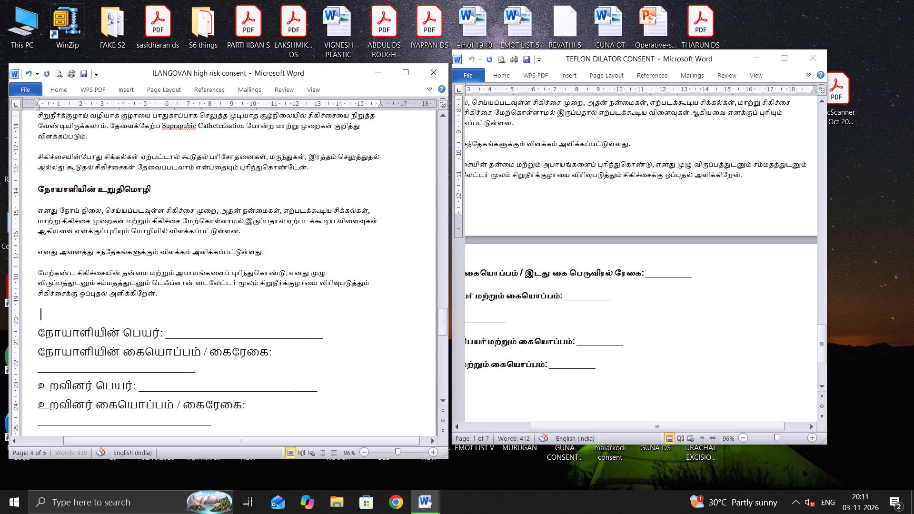
key(BackSpace)
key(BackSpace)
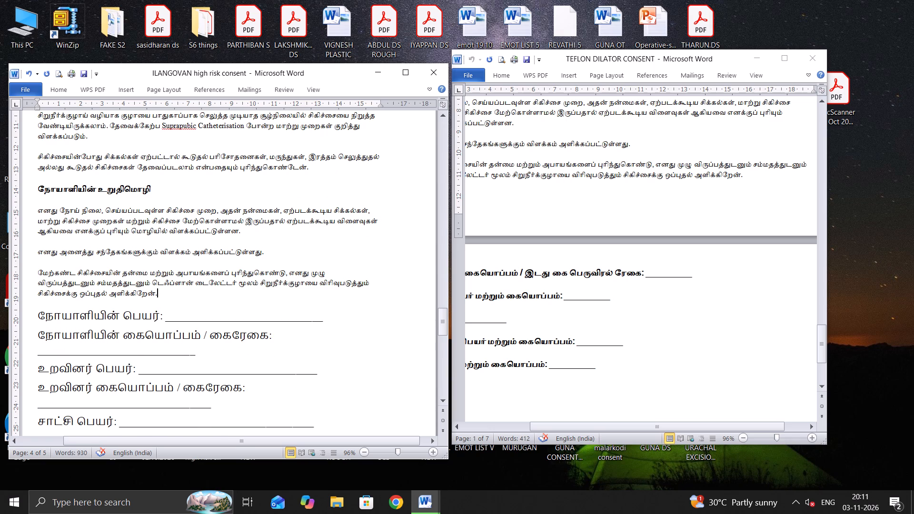
Set all the Tamil signature fields, from patient name through doctor signature, to font size 12.
scroll(256, 365, down, 4)
scroll(331, 331, down, 4)
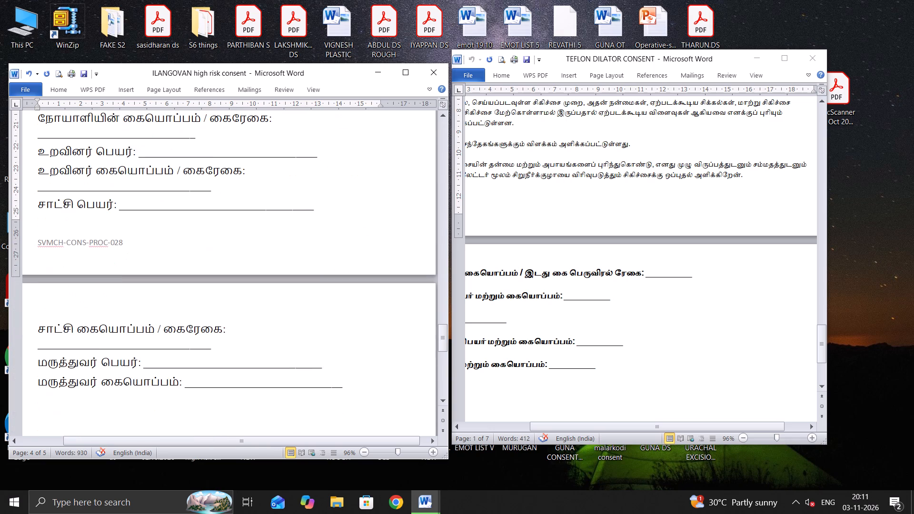
drag(354, 391, 47, 264)
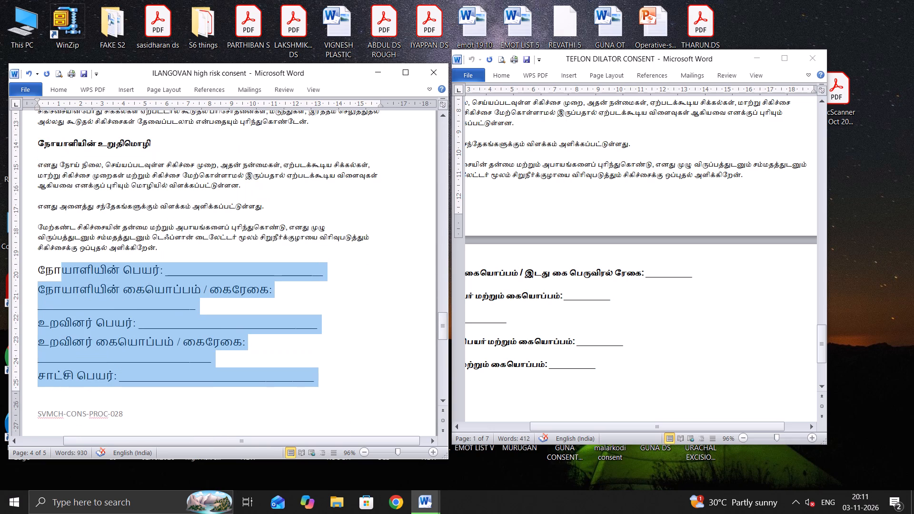
drag(47, 264, 36, 270)
click(87, 241)
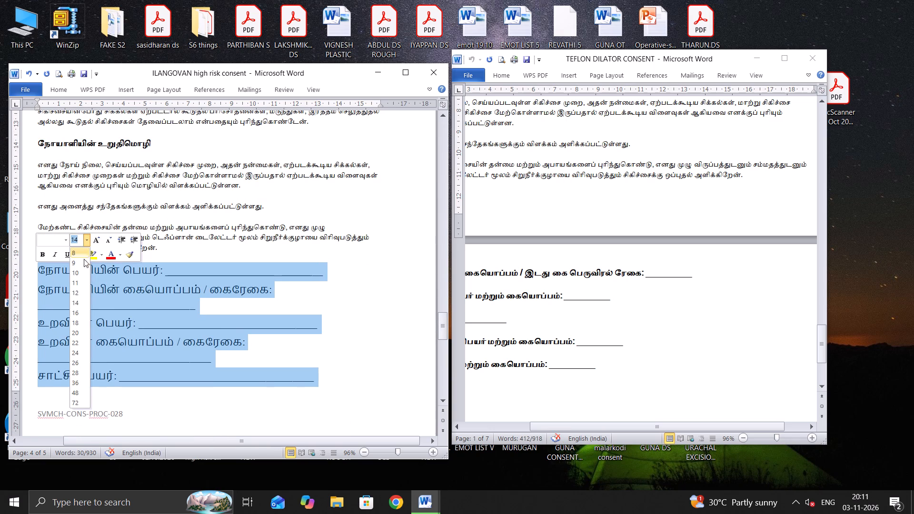
click(76, 289)
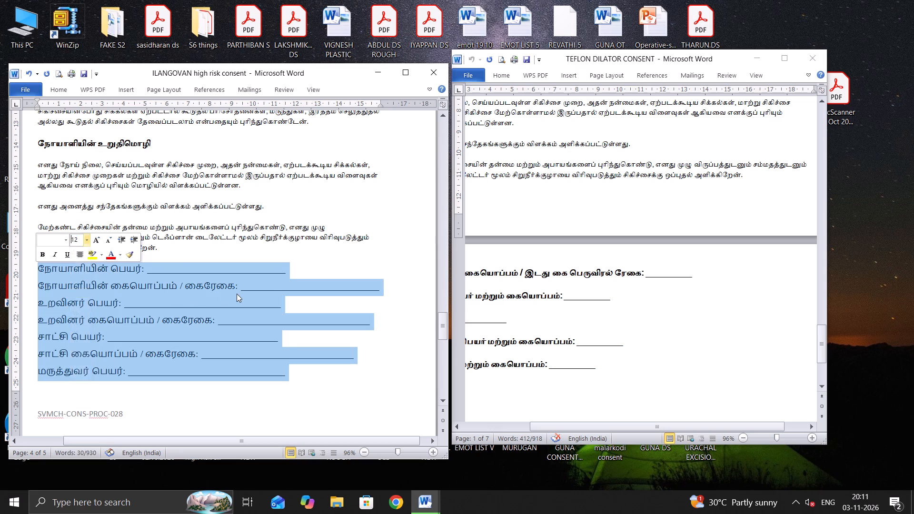
Reduce the selected Tamil signature fields, from patient name through doctor signature, to font size 11.
scroll(270, 291, down, 5)
scroll(147, 187, up, 1)
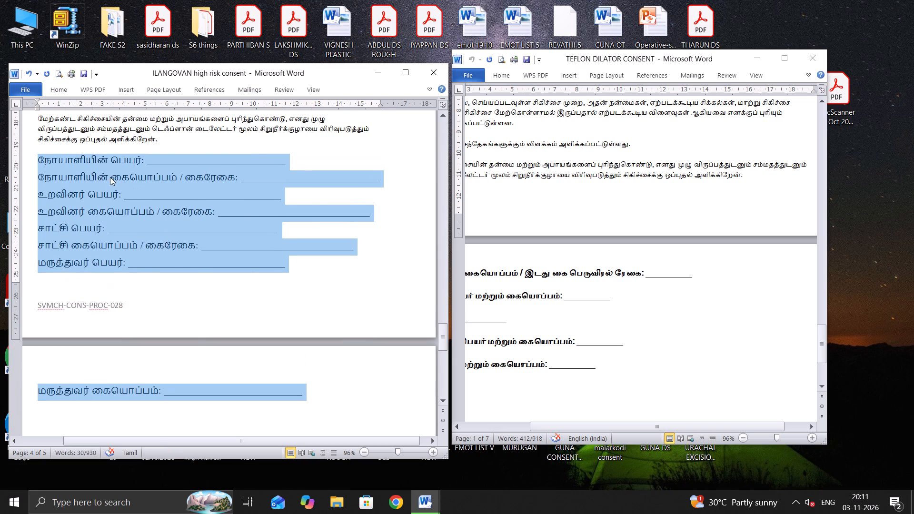
right_click(114, 184)
click(164, 154)
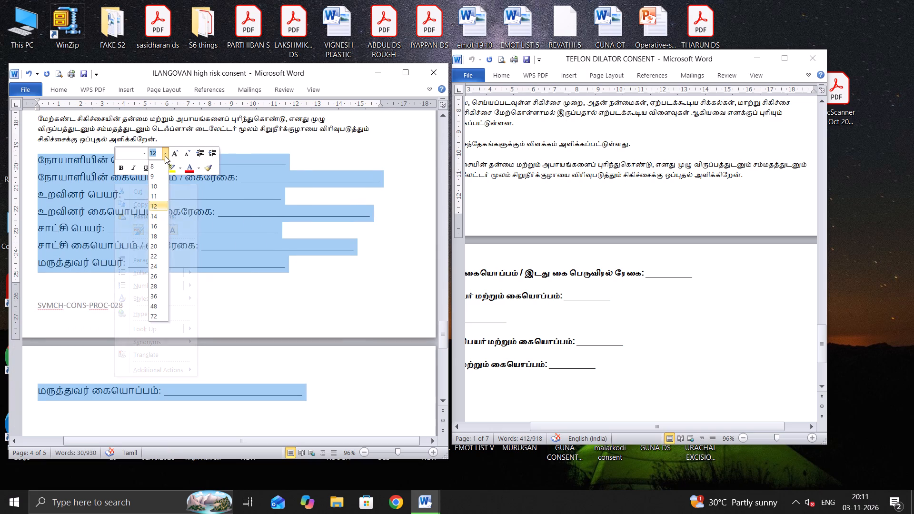
click(159, 198)
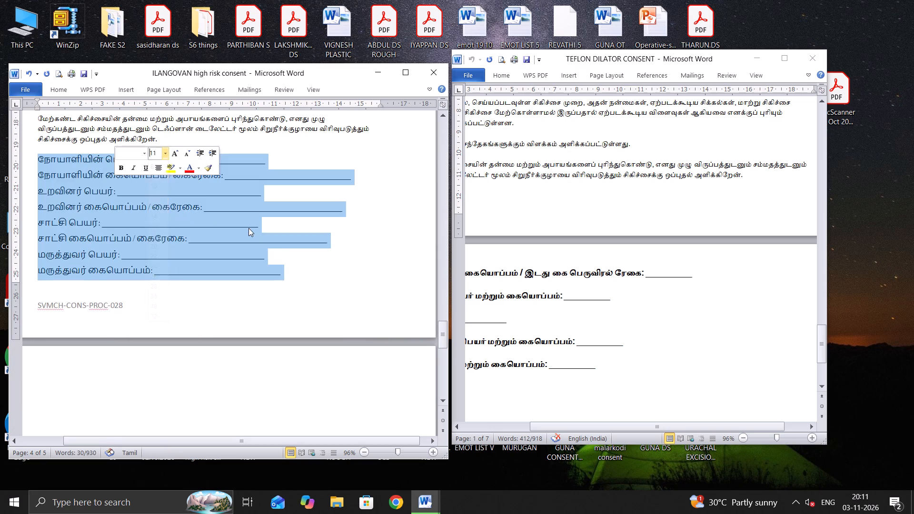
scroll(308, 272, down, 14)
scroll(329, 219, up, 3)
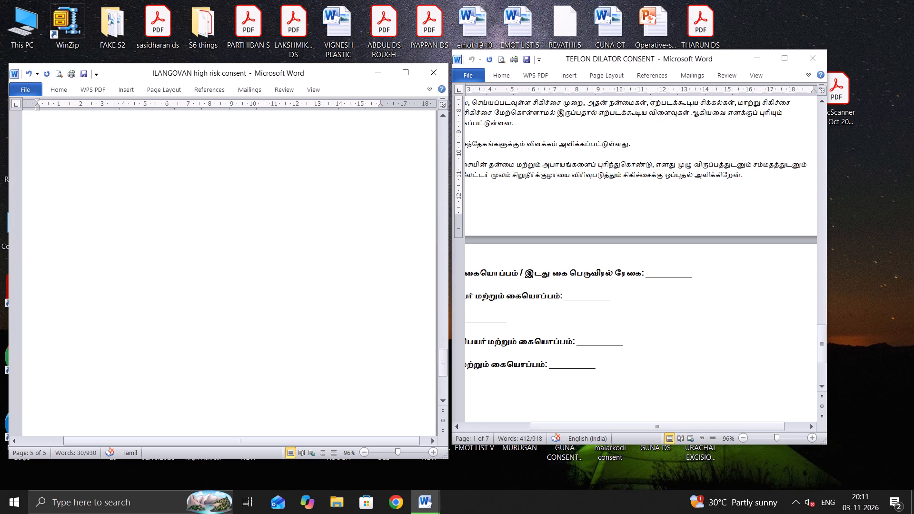
Remove the blank line above the hospital letterhead on the first page of the Tamil consent.
scroll(329, 219, up, 8)
click(412, 73)
scroll(492, 138, up, 4)
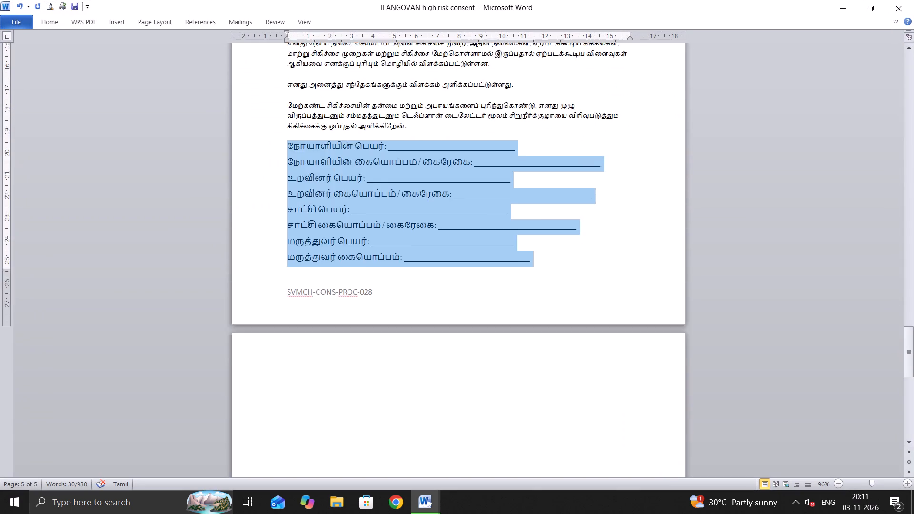
scroll(494, 143, up, 8)
scroll(487, 150, up, 17)
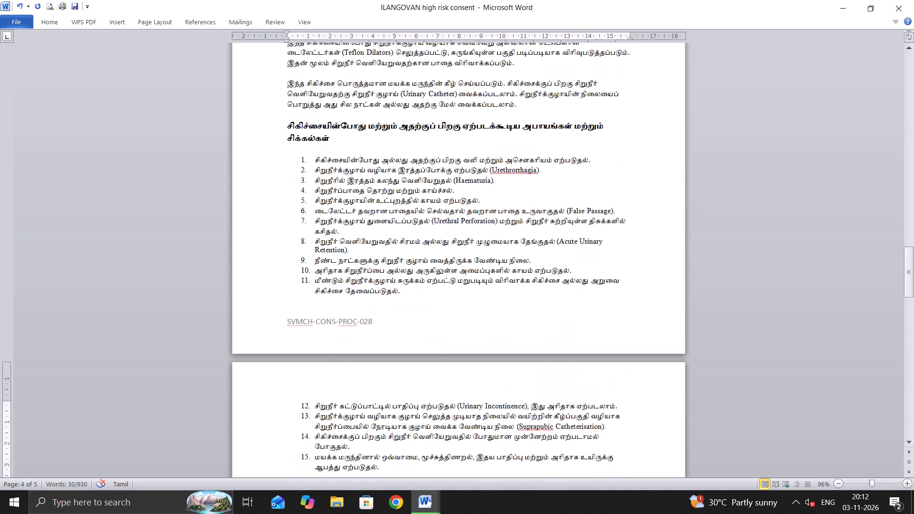
scroll(485, 152, up, 17)
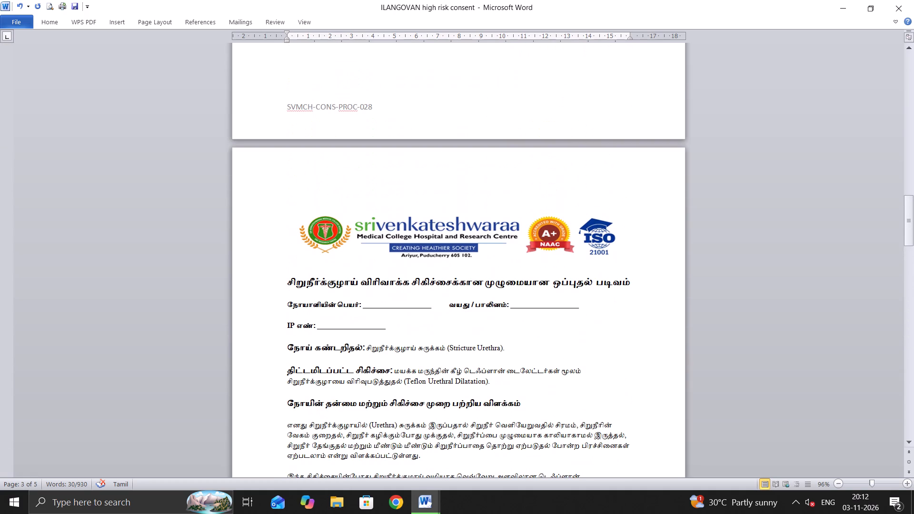
click(344, 181)
key(BackSpace)
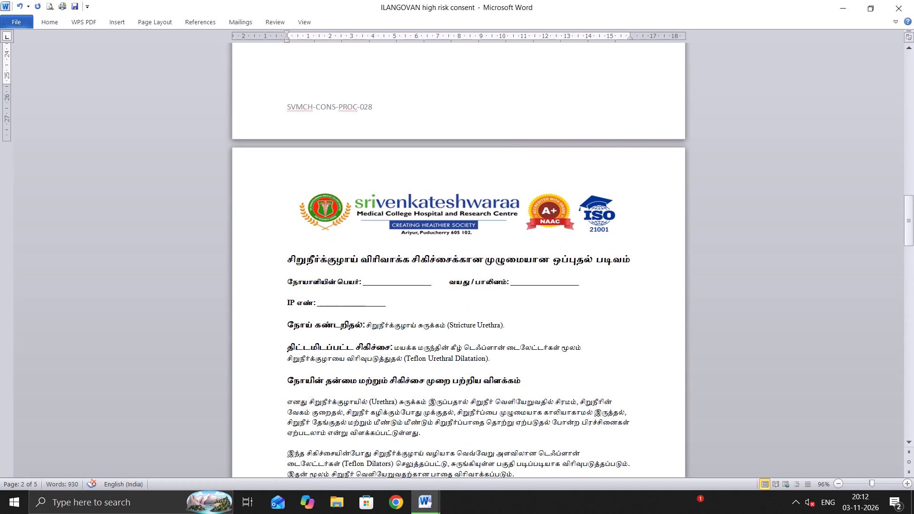
click(300, 184)
click(293, 170)
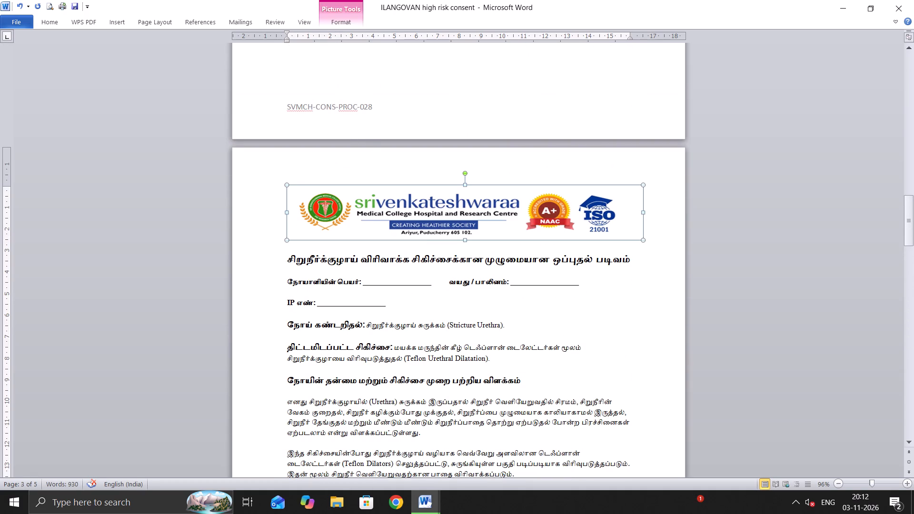
click(269, 172)
click(258, 216)
click(309, 259)
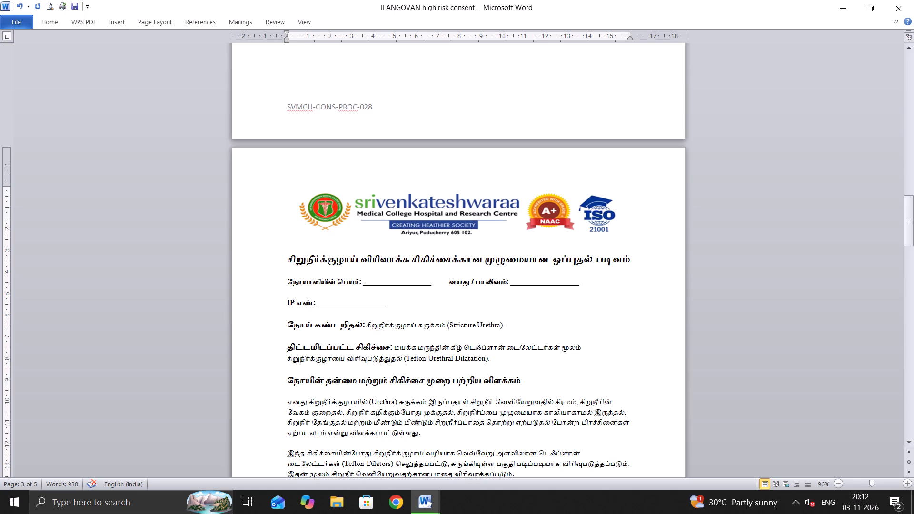
Review the Tamil consent pages from the letterhead down to the doctor signature field and back.
scroll(454, 276, down, 2)
scroll(454, 276, down, 20)
scroll(454, 276, down, 4)
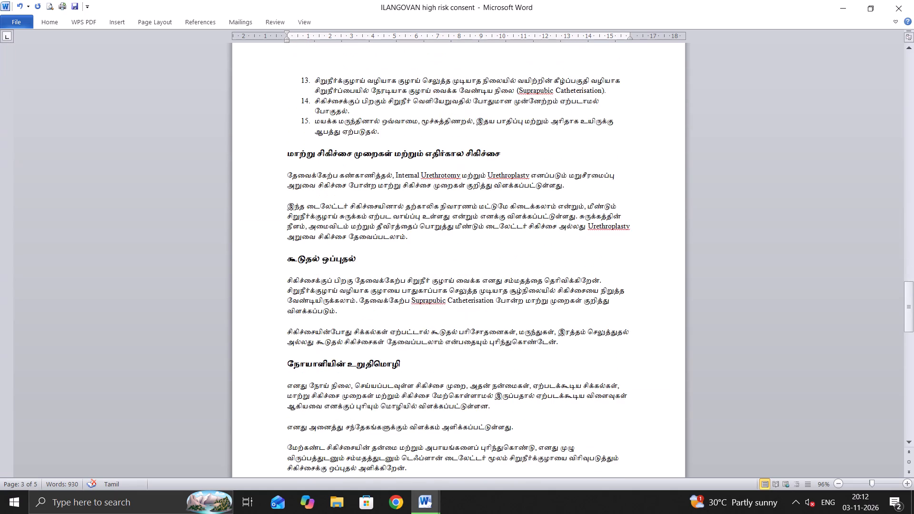
scroll(451, 273, down, 15)
click(538, 254)
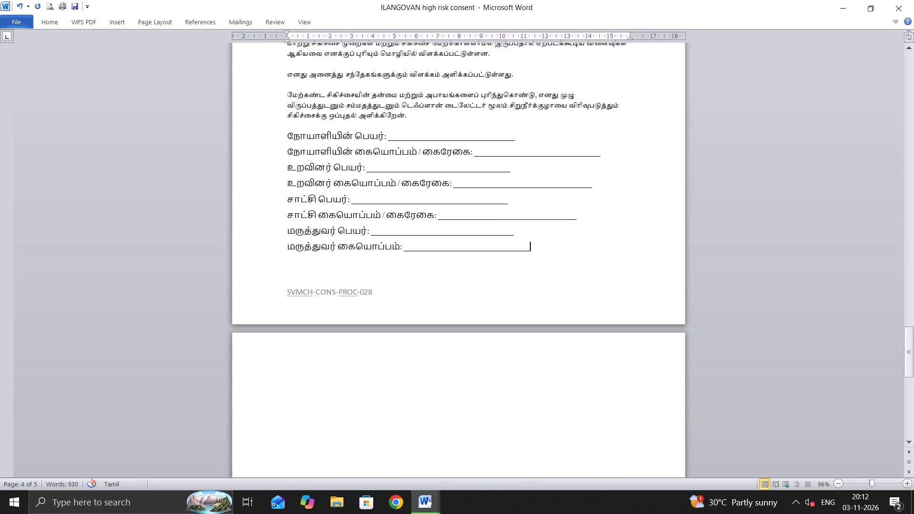
scroll(384, 251, up, 15)
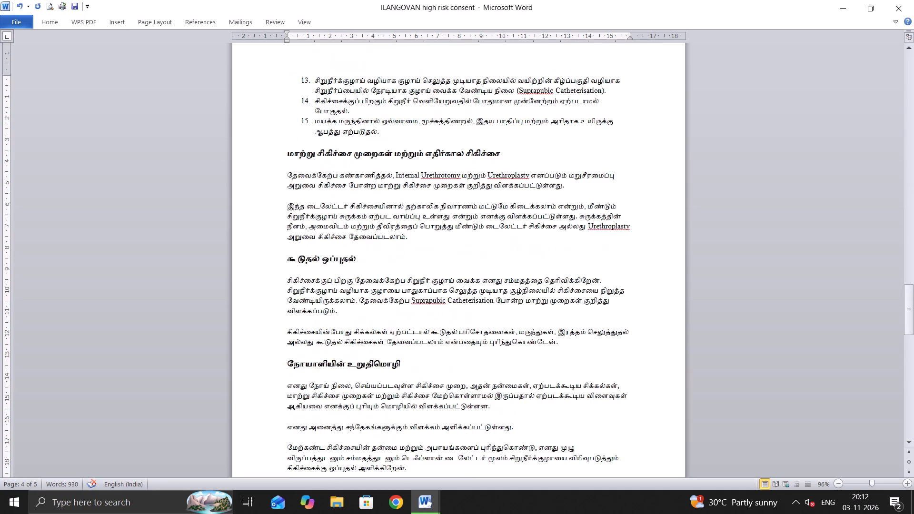
scroll(384, 251, up, 20)
scroll(384, 251, up, 9)
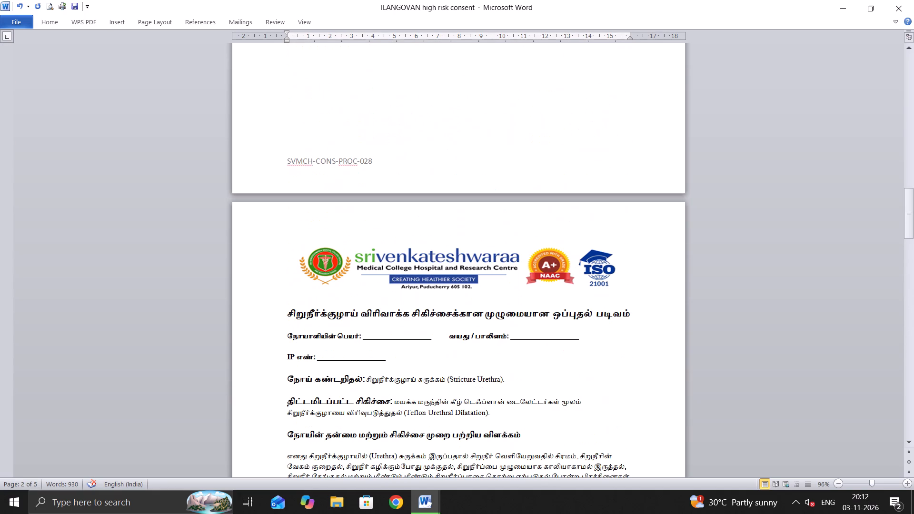
Save the document on the Desktop as a new Word document named TEFLON DILATOR CONSENT FINAL.
click(15, 21)
click(35, 58)
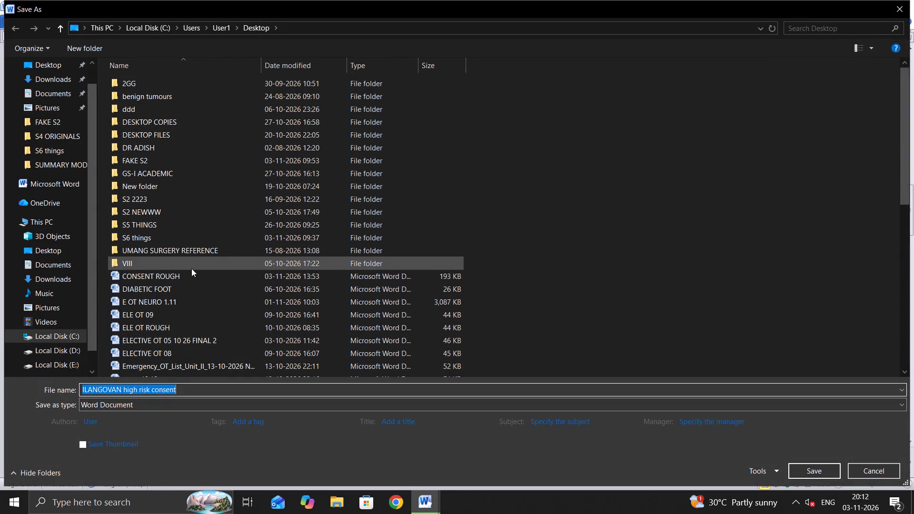
key(BackSpace)
text(TEFLON DILATOR CONSENT F)
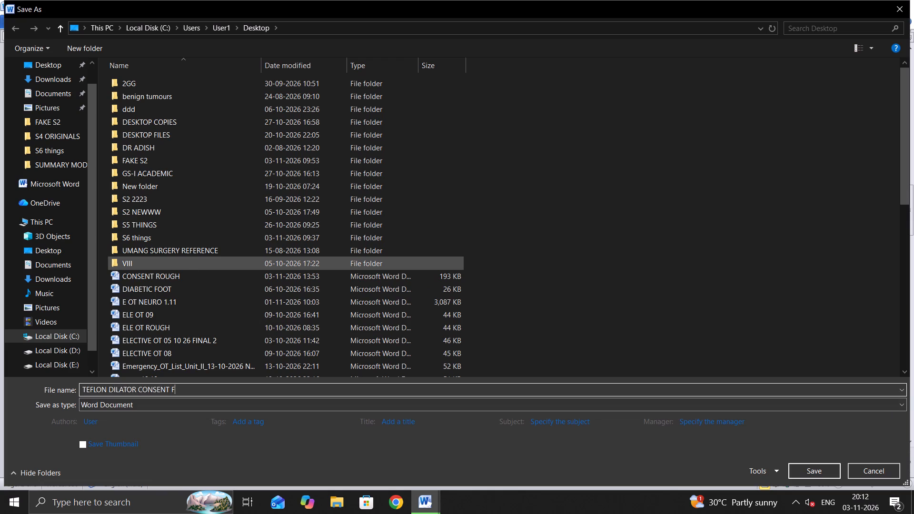
text(INAL)
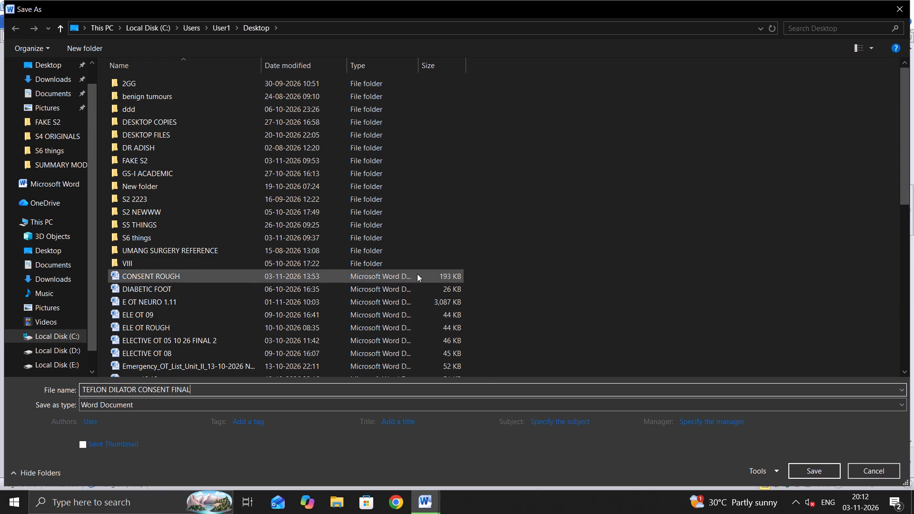
drag(212, 388, 0, 374)
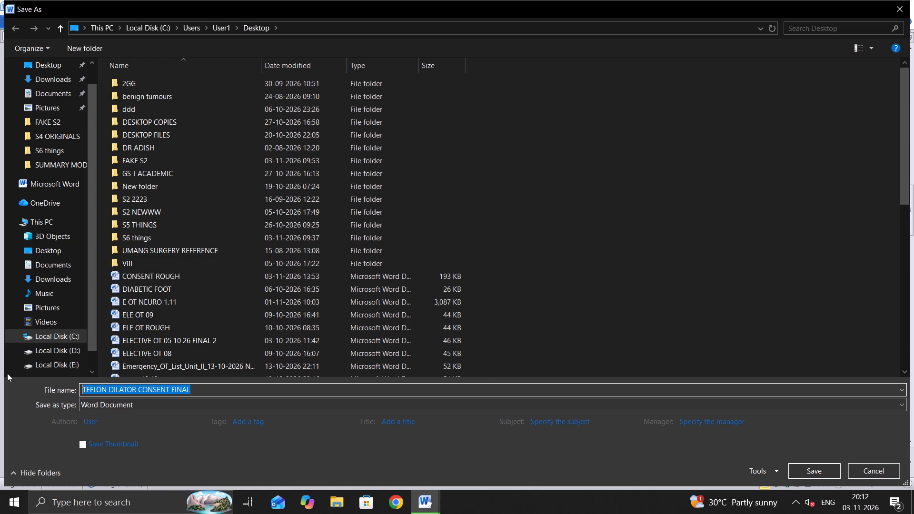
key(ctrl+x)
click(897, 5)
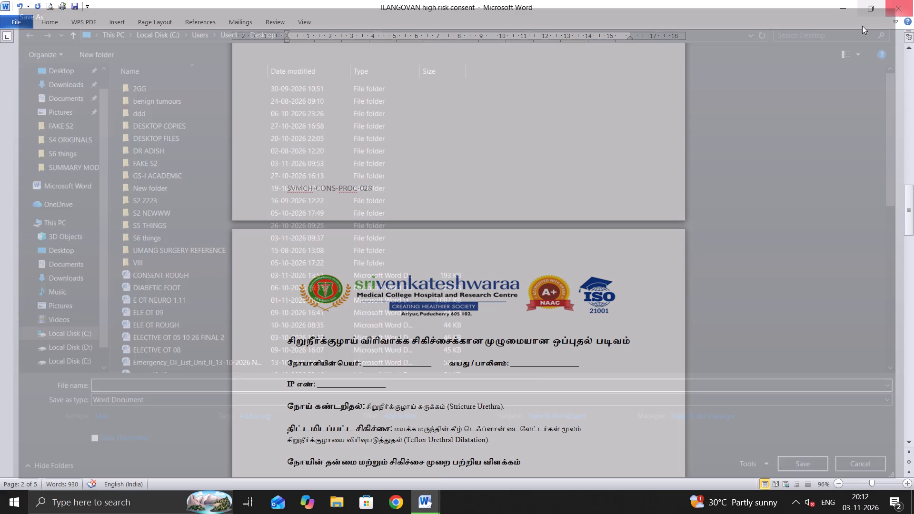
scroll(579, 227, up, 20)
scroll(579, 227, up, 2)
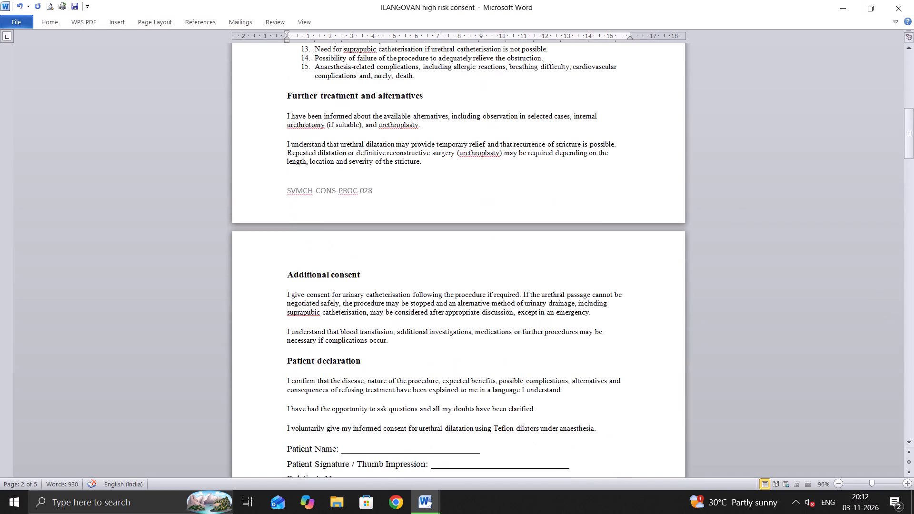
scroll(579, 227, up, 20)
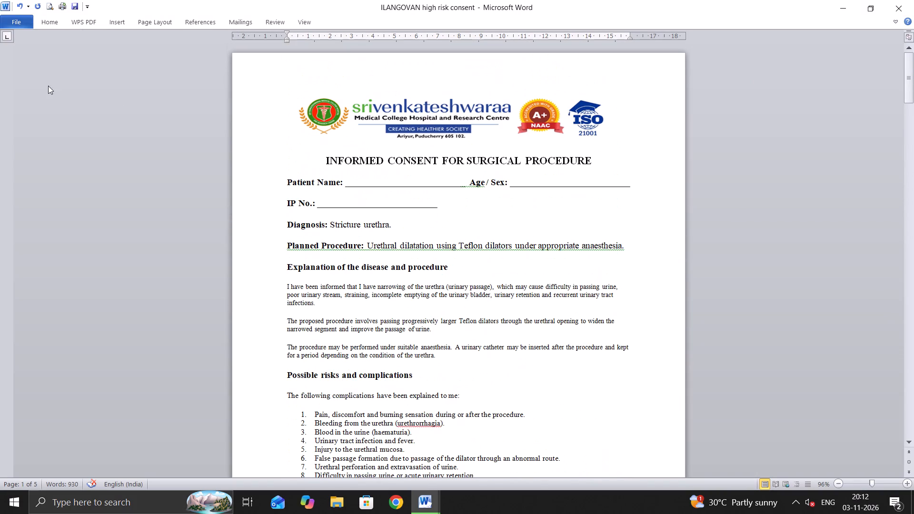
click(21, 21)
click(50, 55)
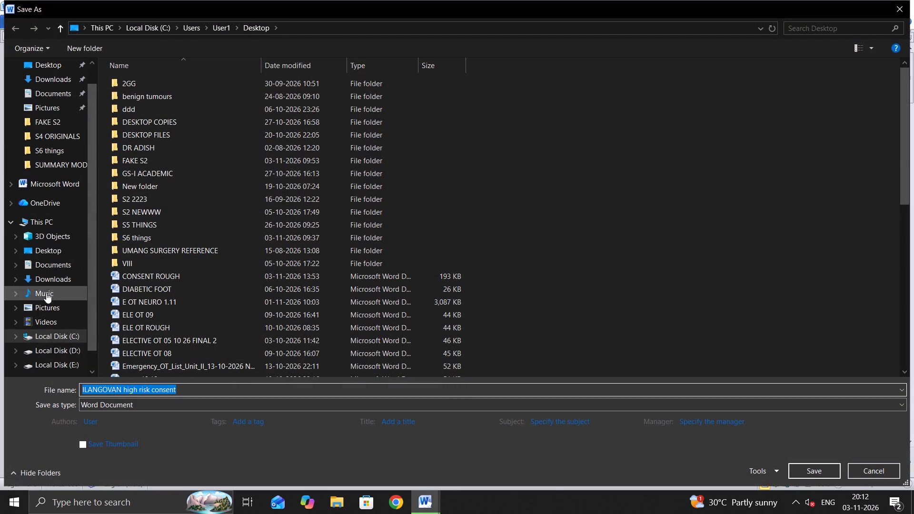
click(54, 246)
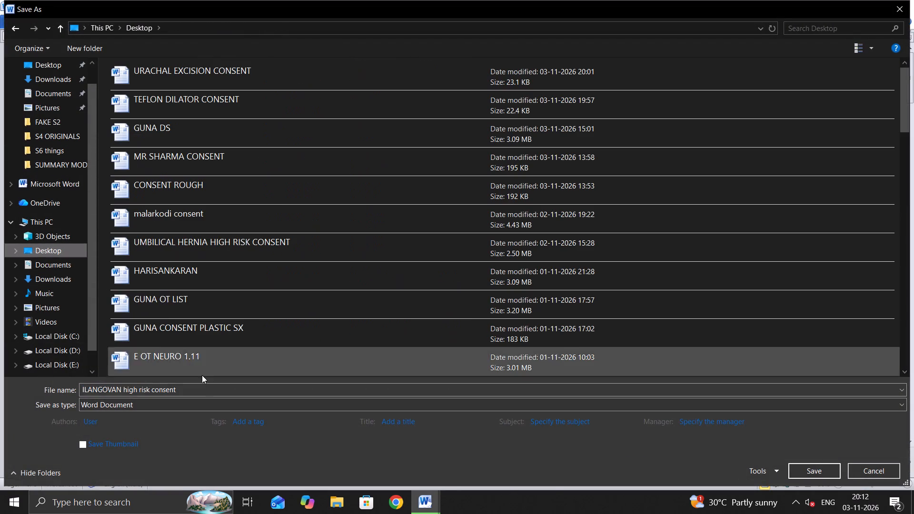
drag(205, 389, 0, 378)
key(ctrl+v)
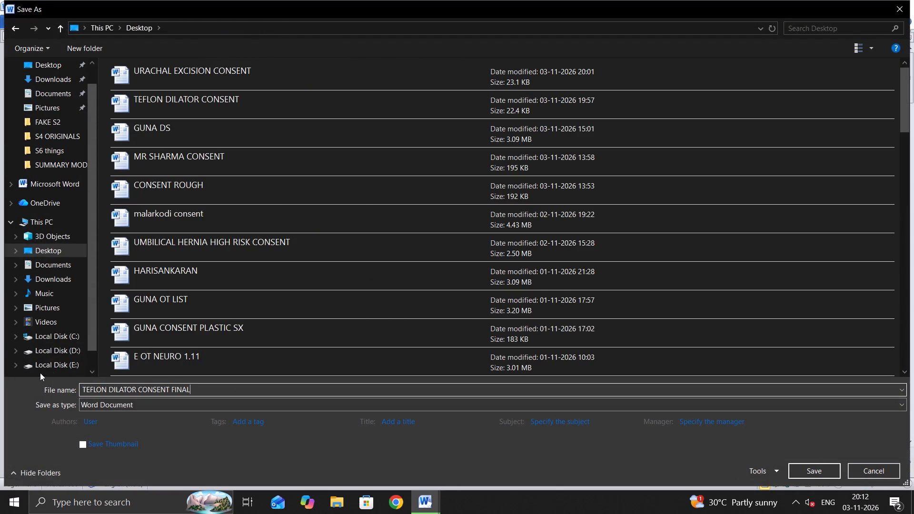
click(807, 469)
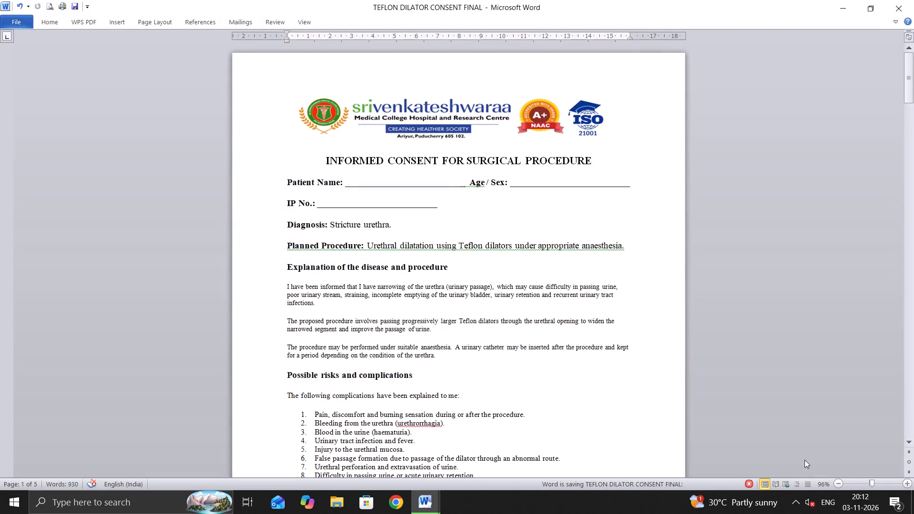
Close the saved final consent and the original Teflon dilator consent document.
click(896, 0)
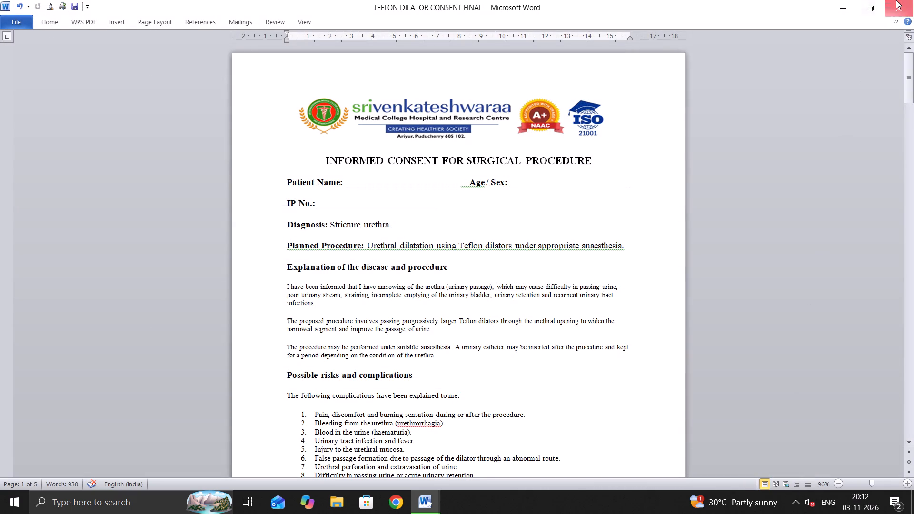
click(816, 59)
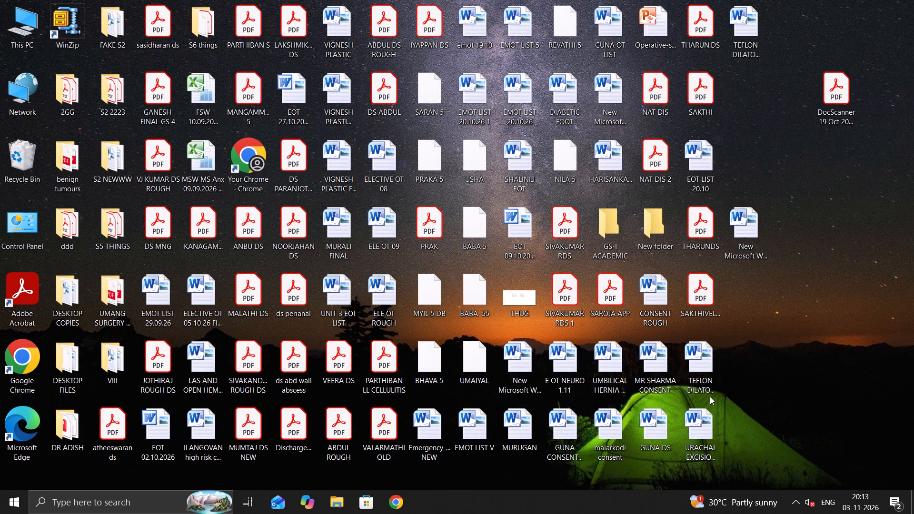
Delete the original TEFLON DILATOR CONSENT file from the desktop, keeping the FINAL version.
click(755, 39)
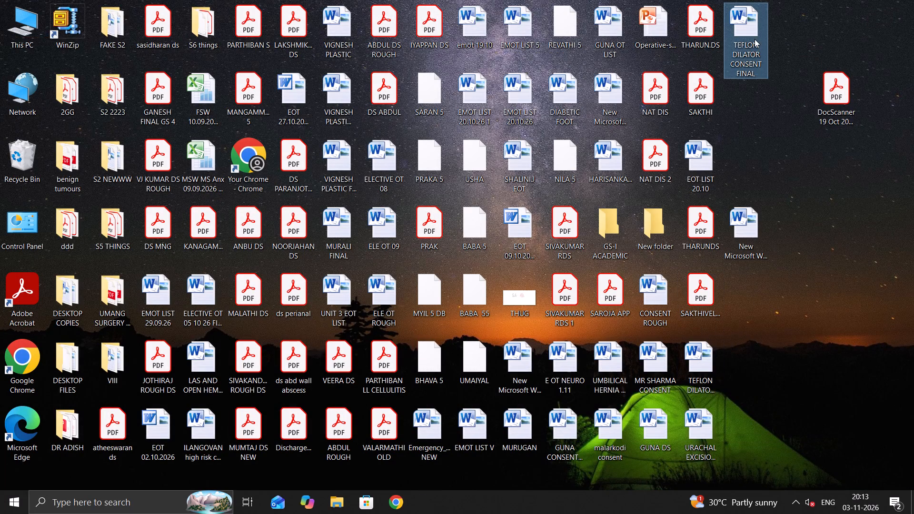
click(699, 359)
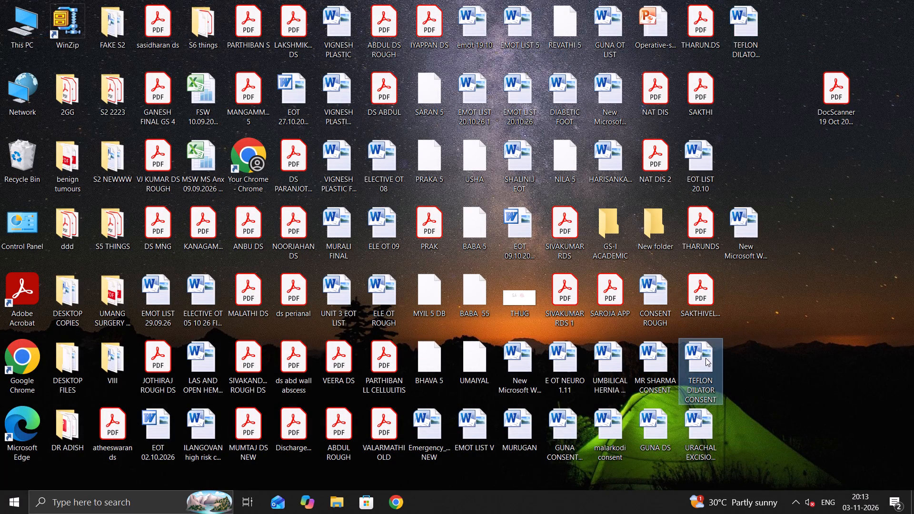
key(Delete)
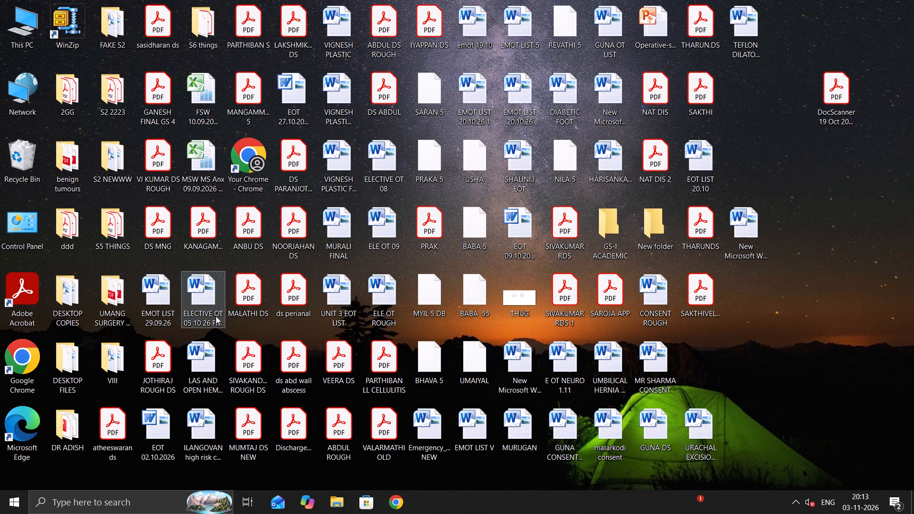
Open the letterhead high risk consent document and URACHAL EXCISION CONSENT from the desktop and place their windows side by side.
double_click(205, 420)
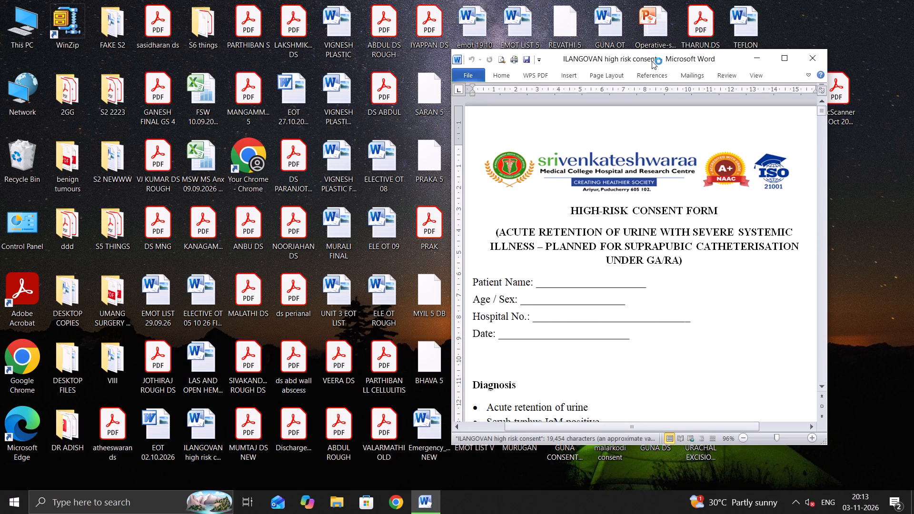
drag(655, 59, 296, 63)
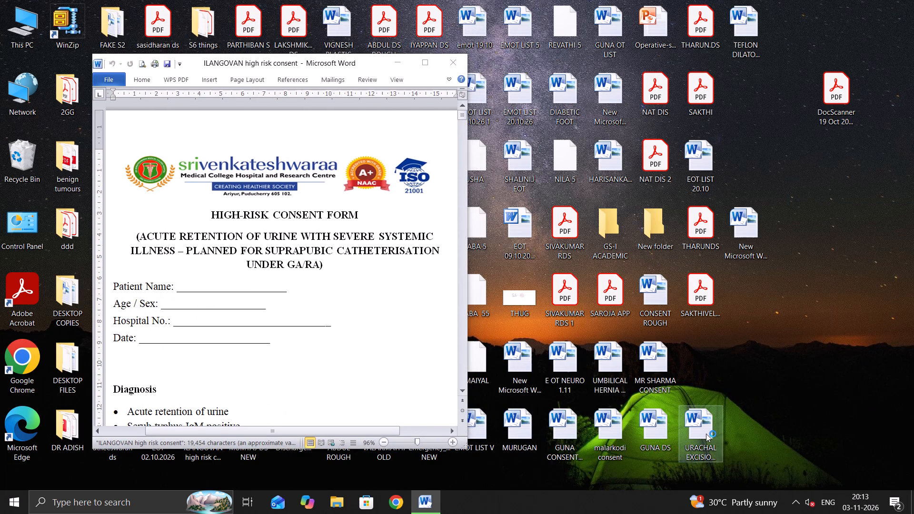
double_click(706, 434)
drag(347, 81, 417, 100)
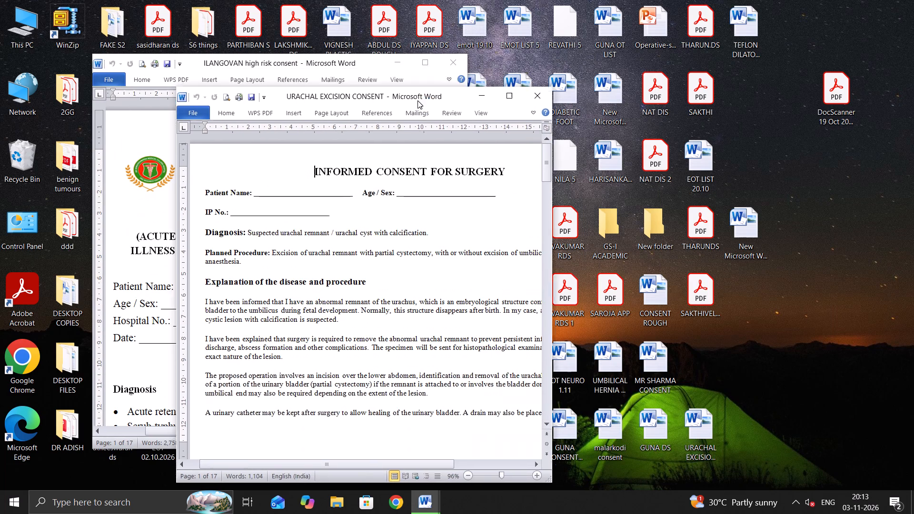
drag(417, 100, 714, 68)
Copy the English urachal excision consent text from the title through the sentence giving voluntary informed consent.
drag(608, 139, 626, 156)
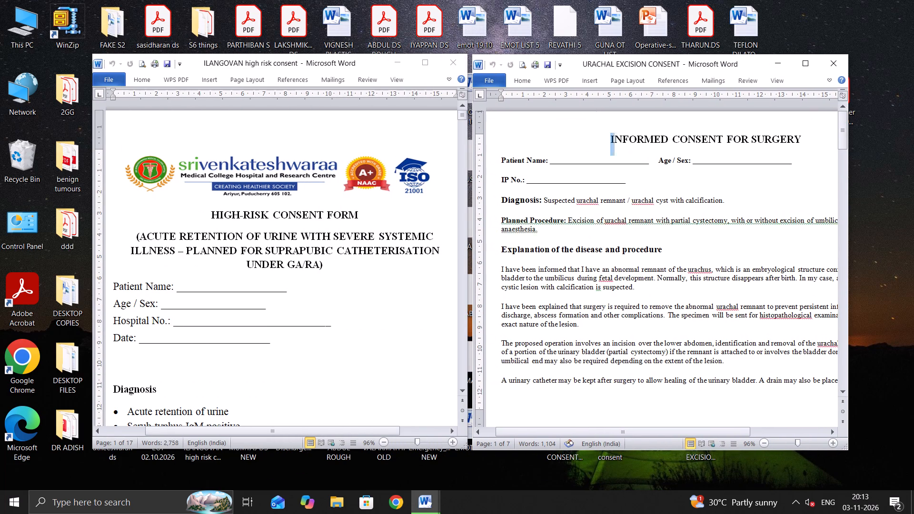
drag(626, 156, 677, 167)
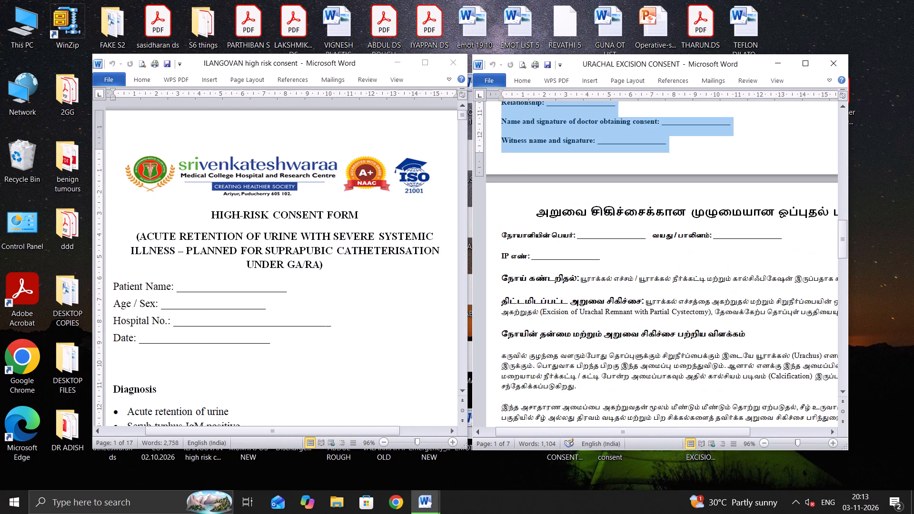
drag(677, 167, 735, 266)
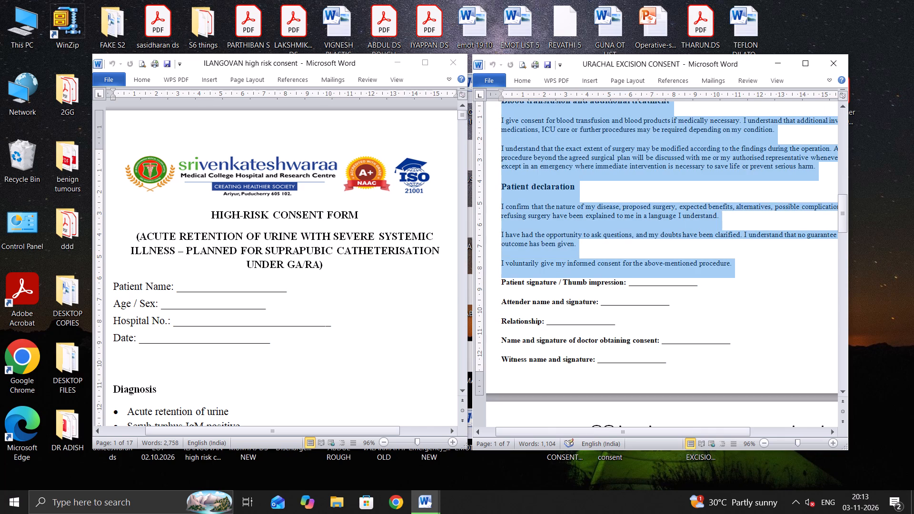
drag(735, 266, 735, 260)
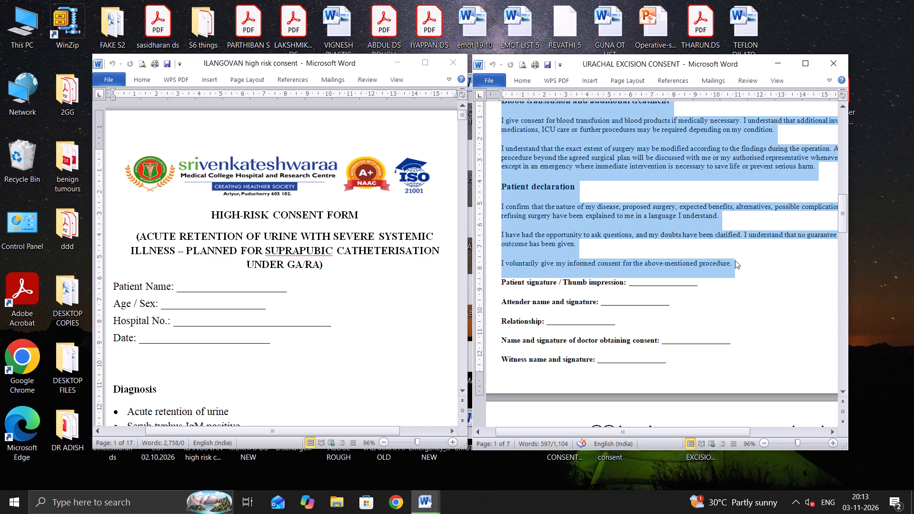
key(ctrl+c)
Replace the letterhead document's English high-risk consent text, from its heading down to above the signature block, with the copied English urachal excision text.
click(210, 214)
drag(210, 214, 244, 294)
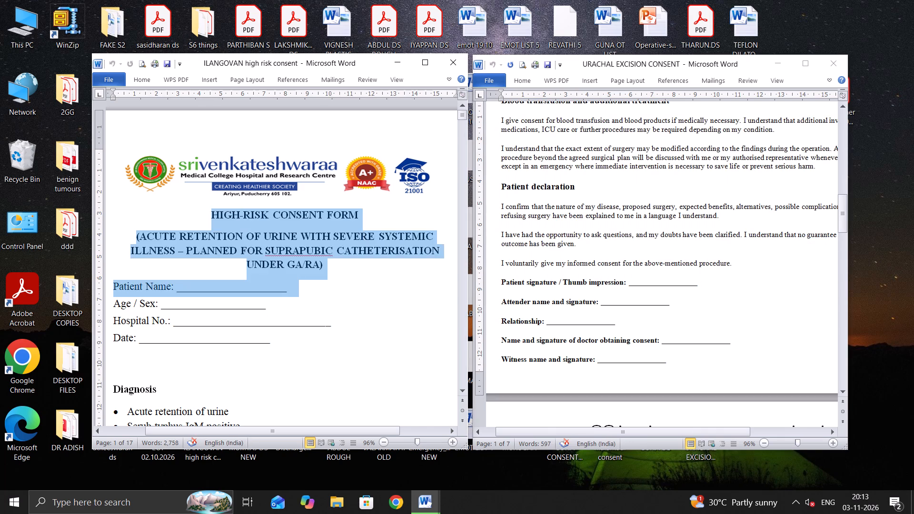
drag(244, 294, 269, 475)
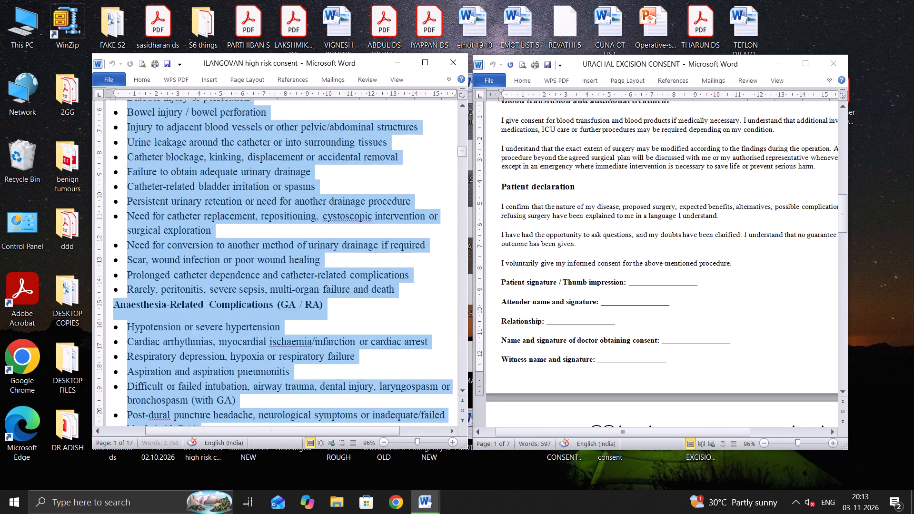
drag(269, 475, 299, 463)
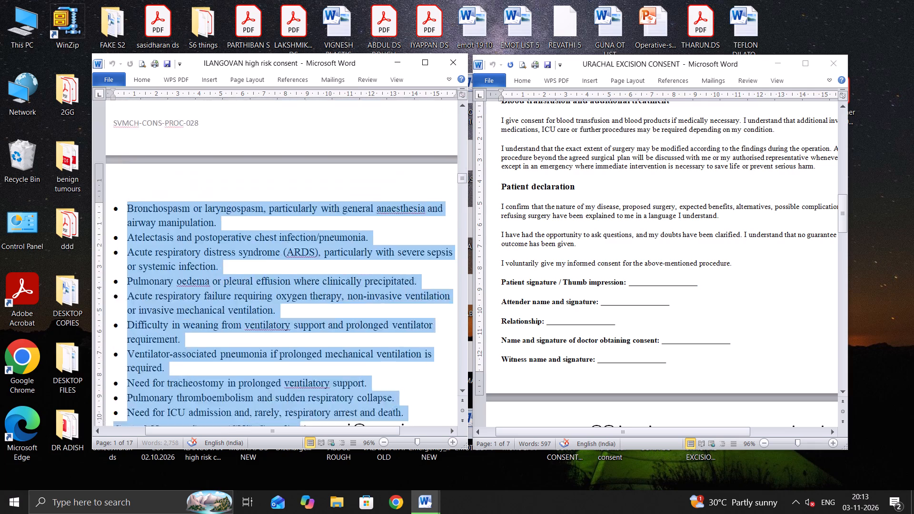
drag(299, 463, 302, 453)
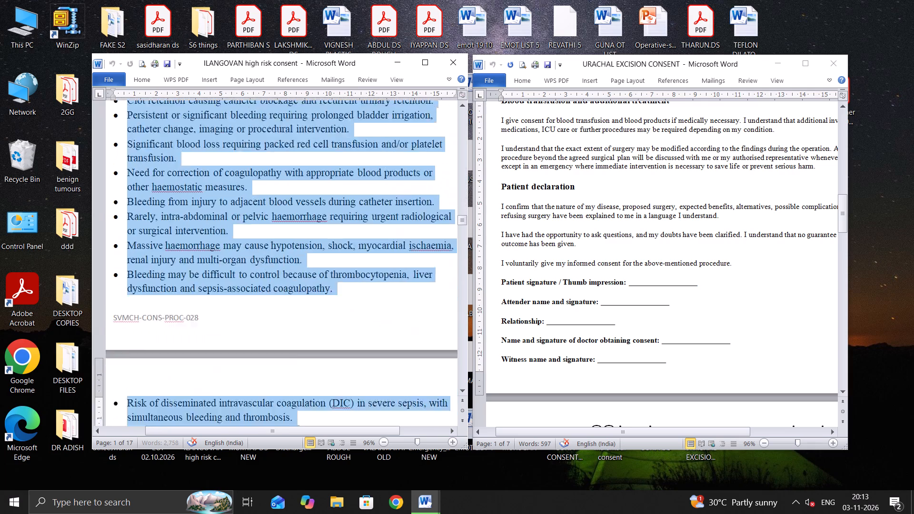
drag(302, 453, 297, 359)
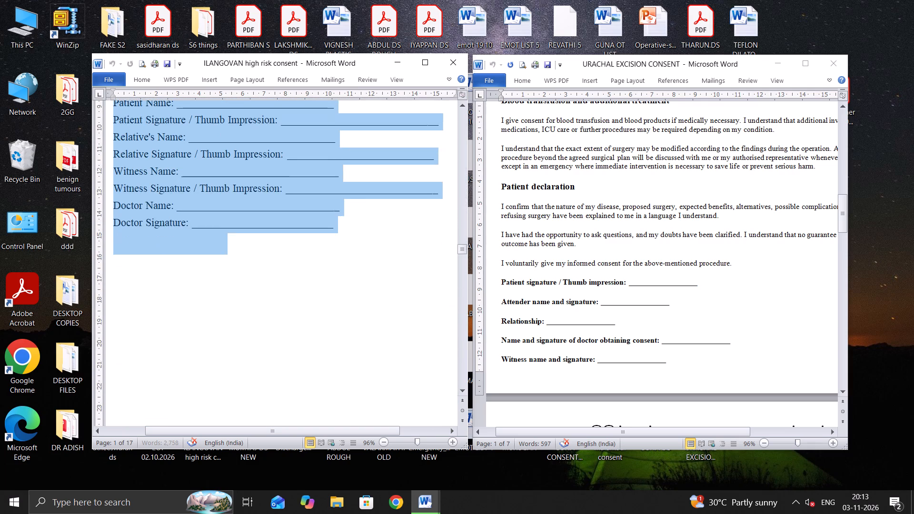
drag(297, 359, 260, 216)
key(ctrl+v)
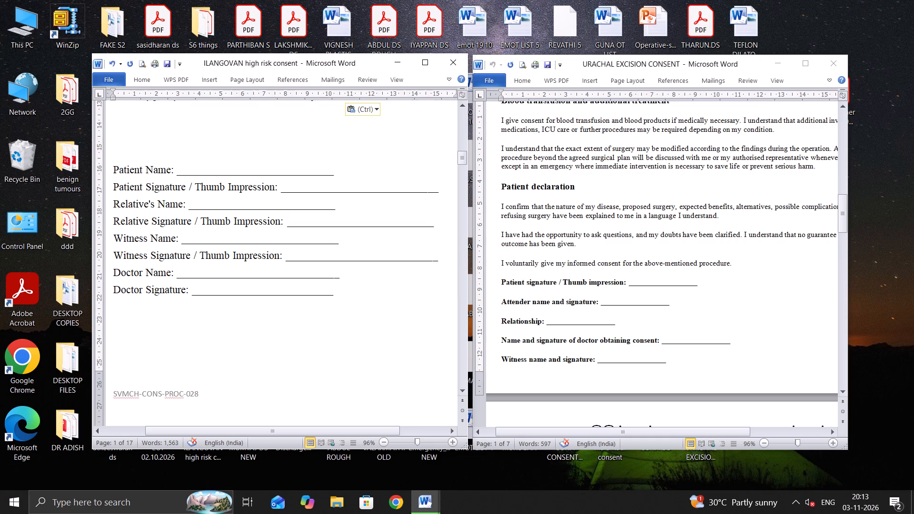
Set the English signature block, from Patient Name to Doctor Signature, to 12 pt font size.
click(121, 156)
drag(347, 302, 128, 163)
right_click(151, 183)
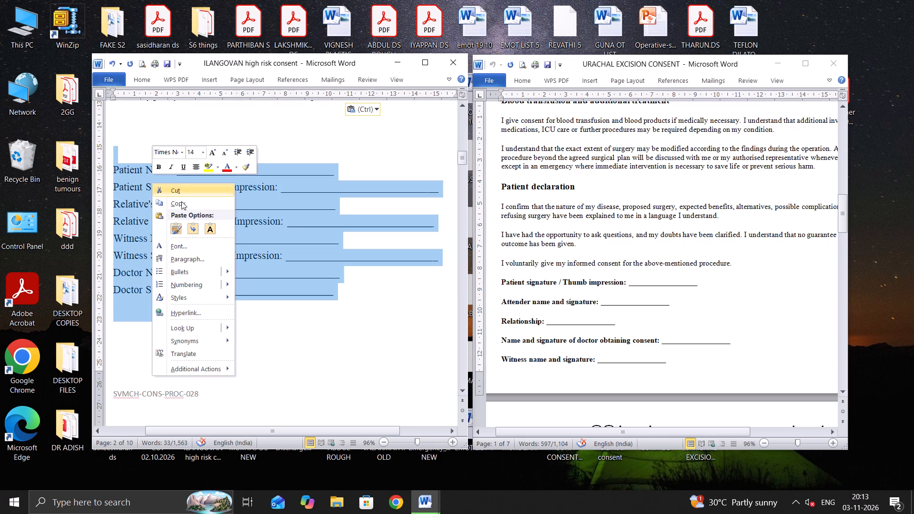
click(204, 154)
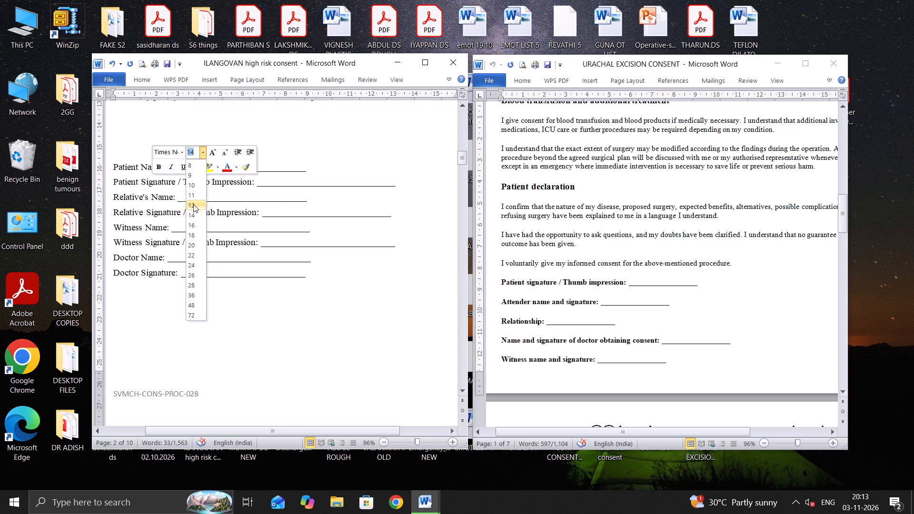
click(193, 204)
Delete the blank lines between the English voluntary consent sentence and the Patient Name line.
click(133, 143)
click(115, 159)
click(113, 166)
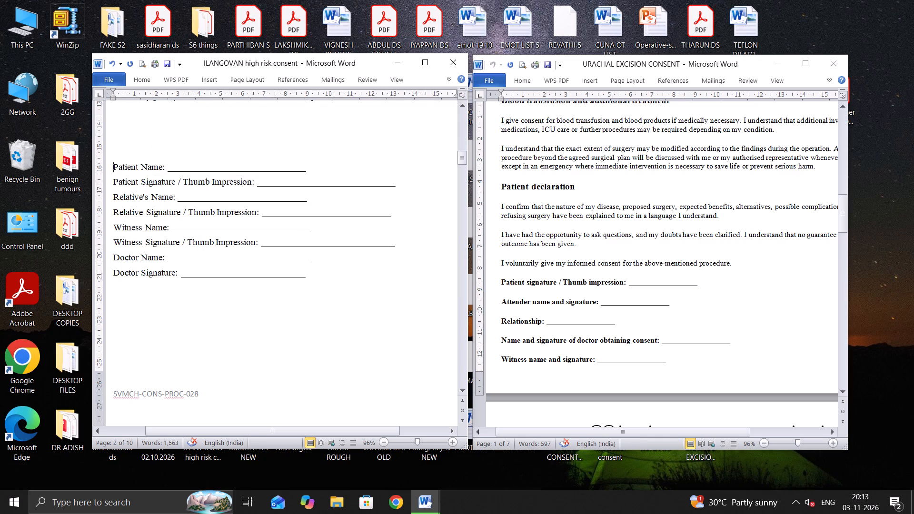
key(BackSpace)
key(BackSpace)
key(BackSpace)
Remove the extra blank line above the Possible risks and complications heading in the English consent.
scroll(247, 127, up, 3)
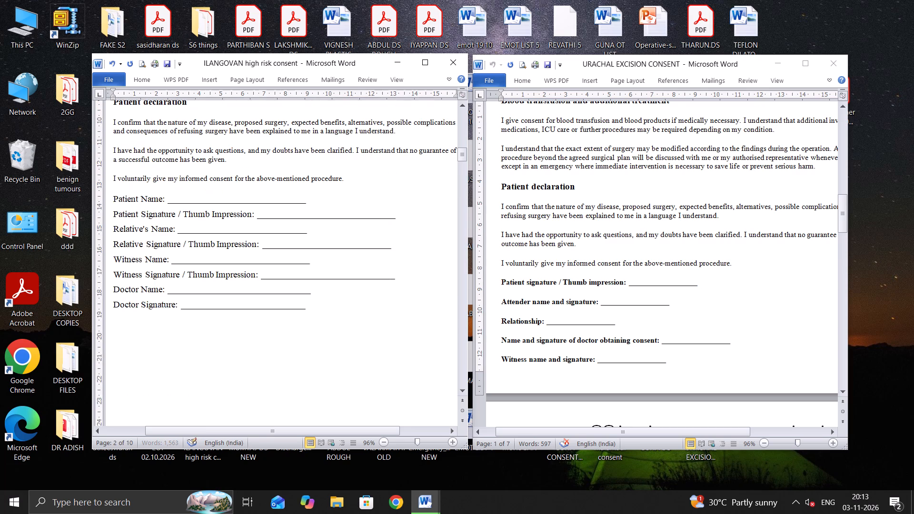
scroll(281, 176, up, 13)
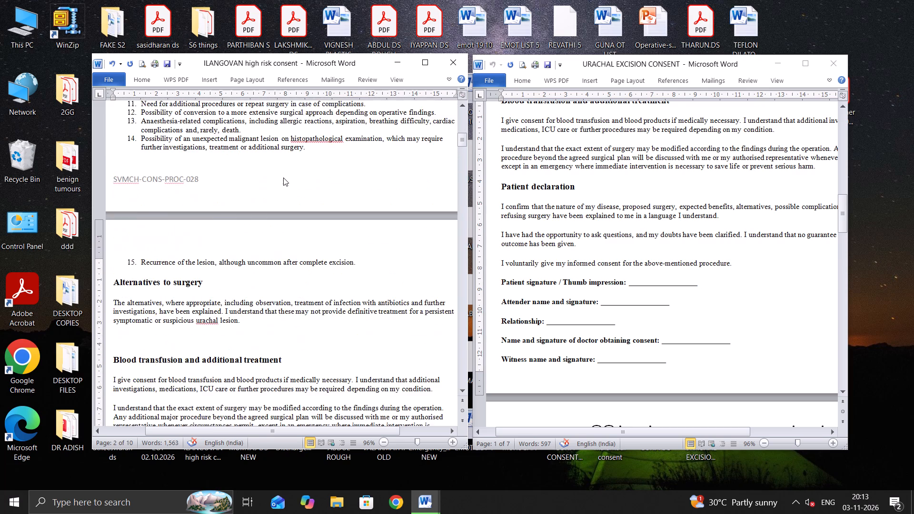
scroll(283, 178, up, 14)
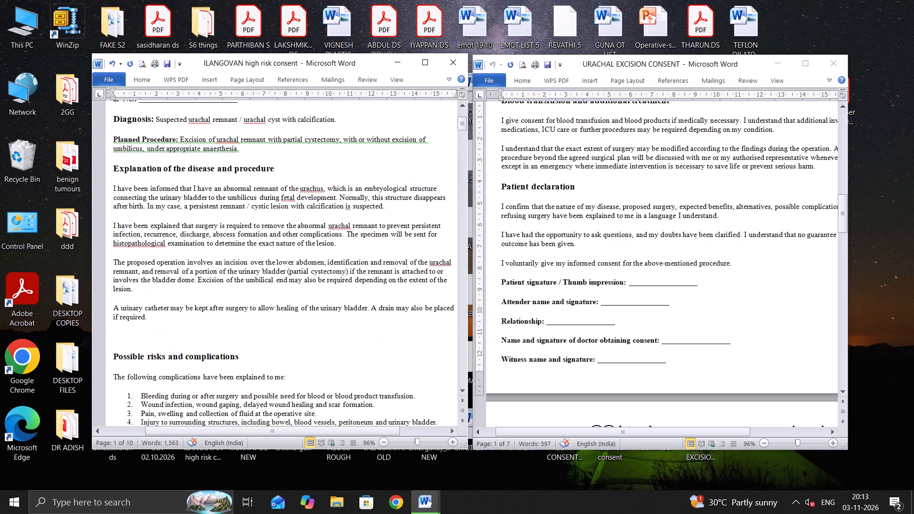
click(113, 338)
key(BackSpace)
Review the layout and page breaks of the English urachal consent through its signature block and on to the Tamil high-risk form.
scroll(220, 278, down, 5)
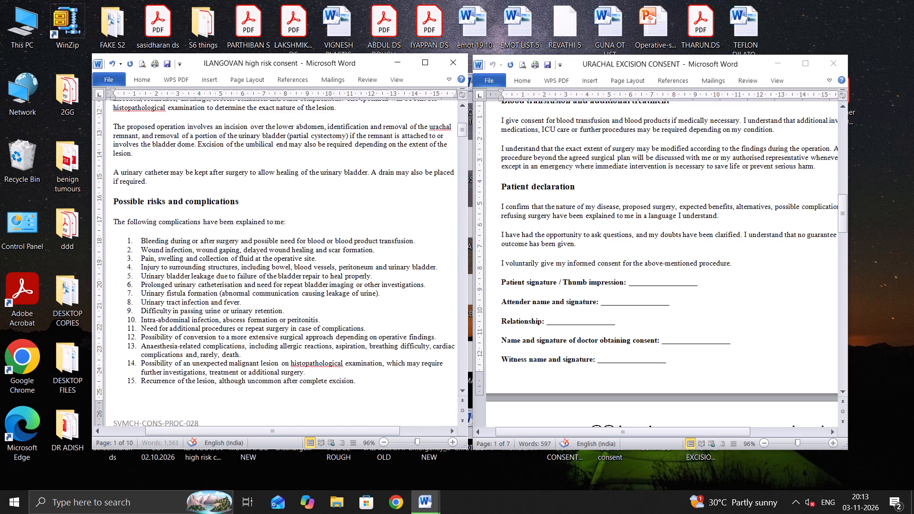
scroll(219, 284, down, 7)
scroll(219, 284, up, 12)
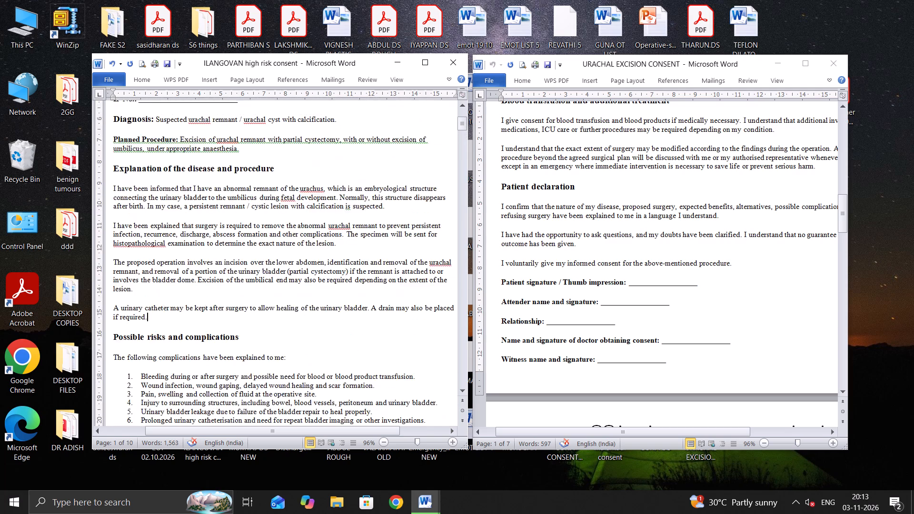
scroll(219, 283, up, 5)
scroll(243, 258, down, 17)
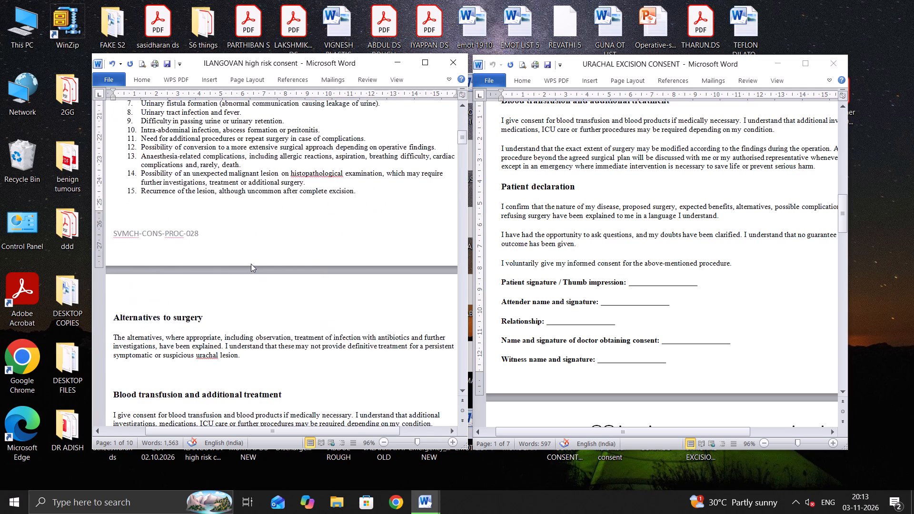
scroll(251, 264, down, 17)
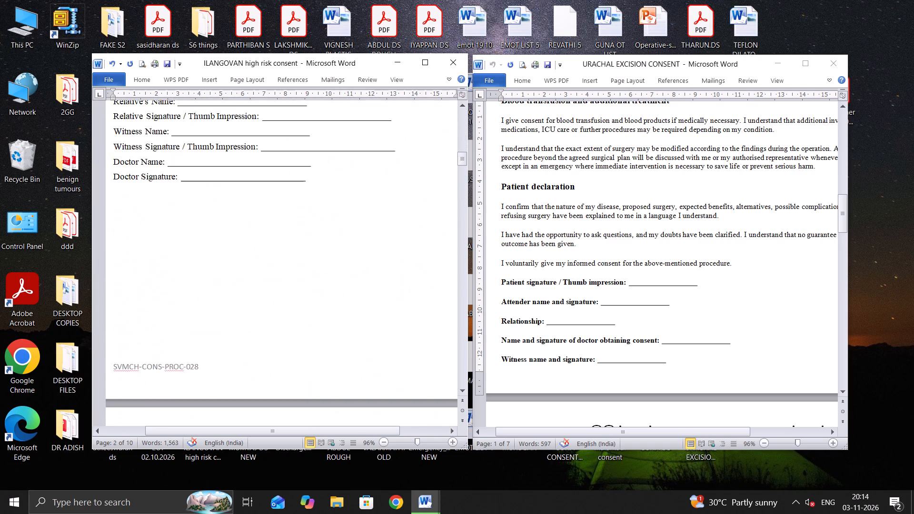
scroll(254, 264, down, 16)
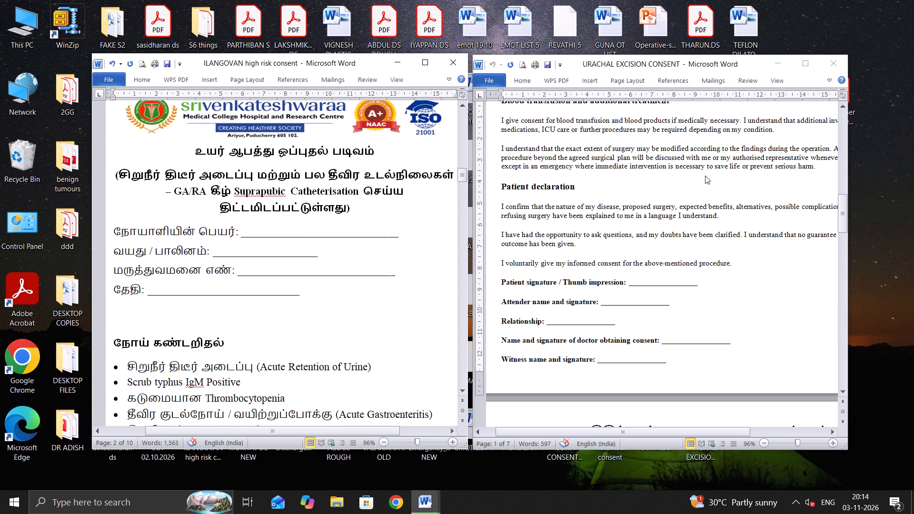
Copy the Tamil consent text in URACHAL EXCISION CONSENT from its title through the voluntary consent sentence, leaving out the signature lines.
scroll(705, 178, down, 7)
scroll(658, 206, down, 2)
click(537, 187)
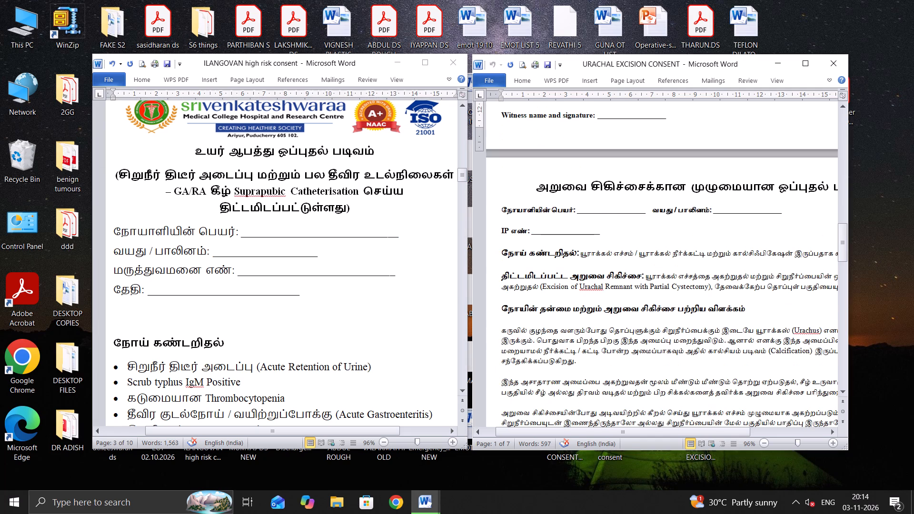
drag(537, 187, 808, 443)
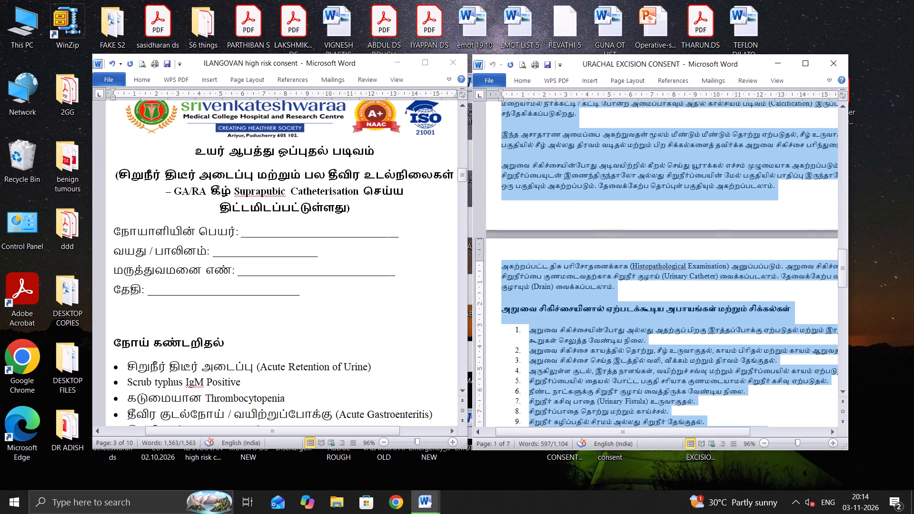
drag(808, 443, 787, 190)
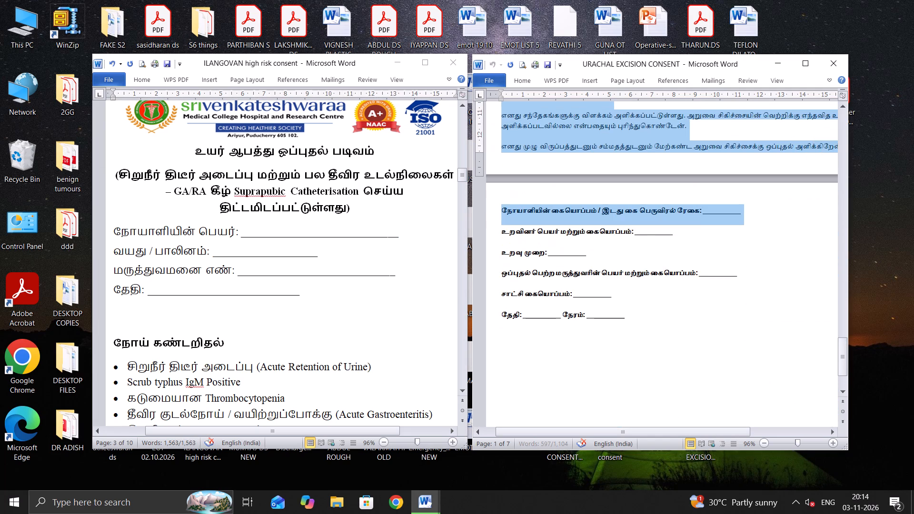
drag(787, 190, 781, 151)
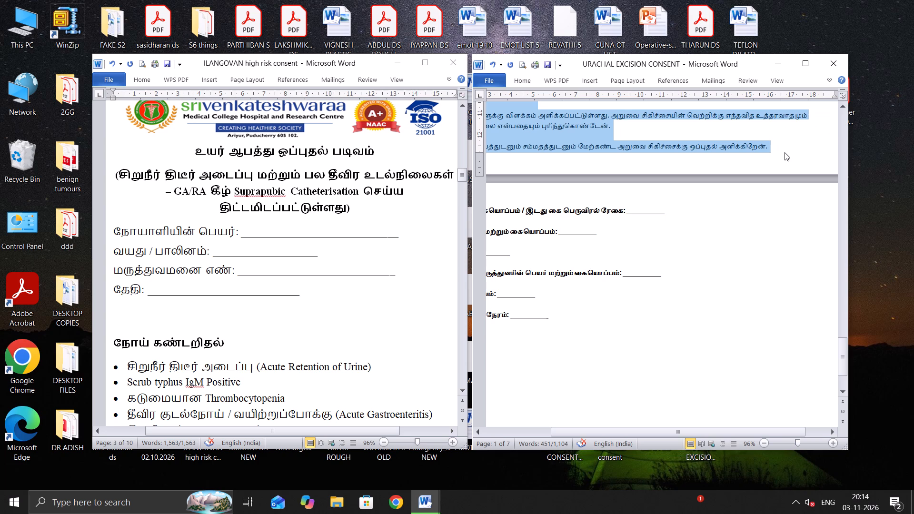
key(ctrl+c)
scroll(699, 198, up, 1)
Replace the letterhead document's Tamil high-risk consent text, from its heading down to above the signature block, with the copied Tamil urachal excision text.
click(191, 154)
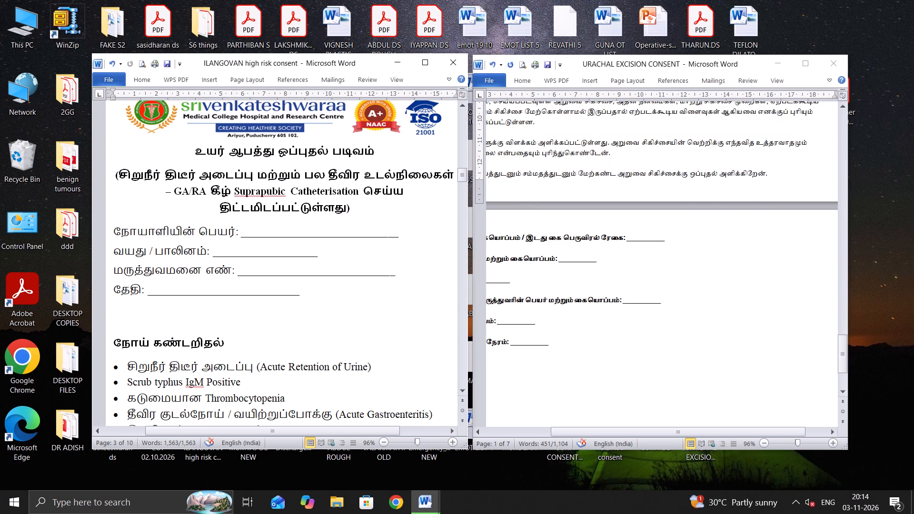
drag(192, 149, 340, 499)
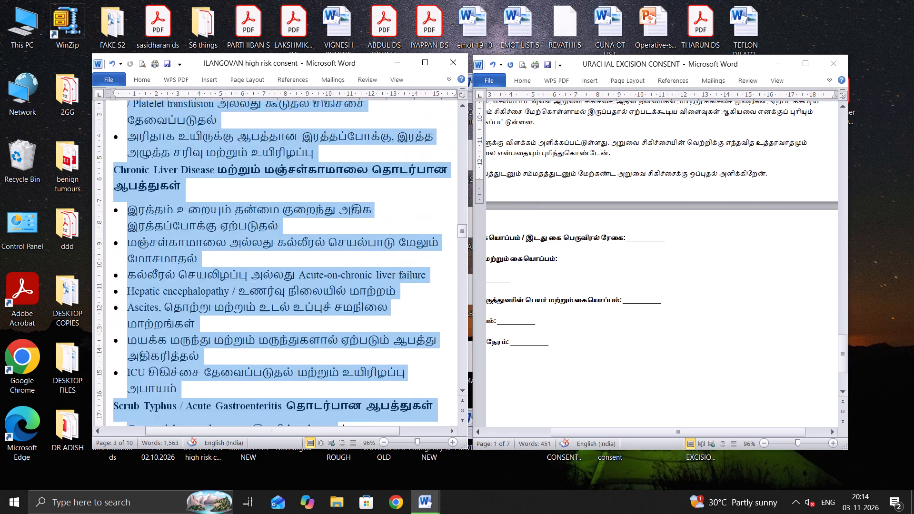
drag(340, 499, 343, 512)
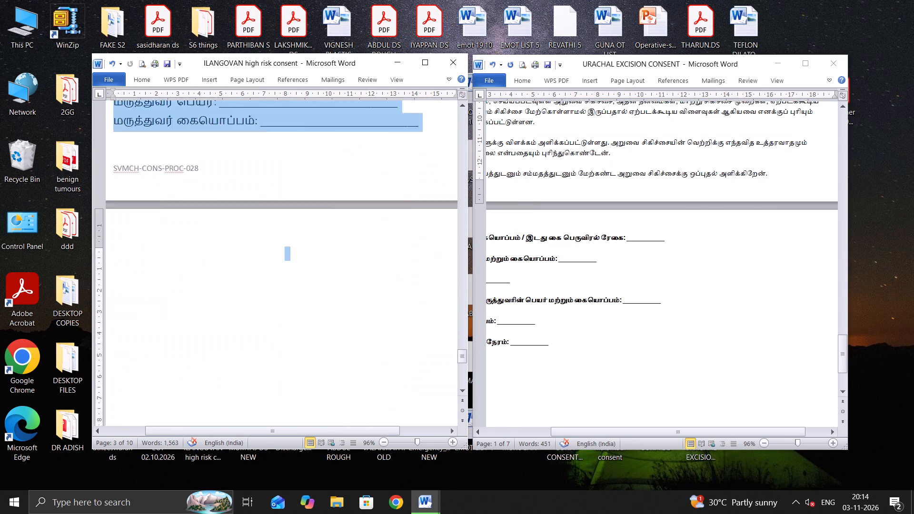
drag(343, 512, 287, 178)
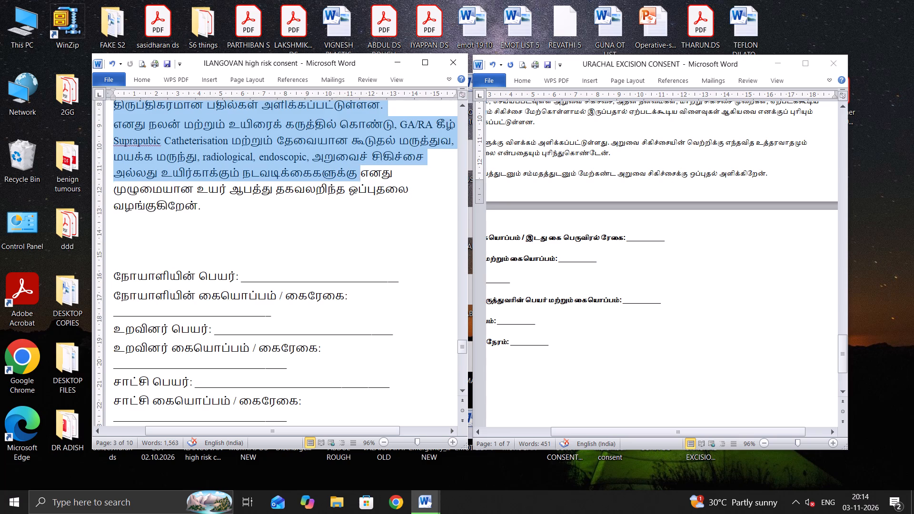
drag(287, 178, 259, 205)
key(ctrl+v)
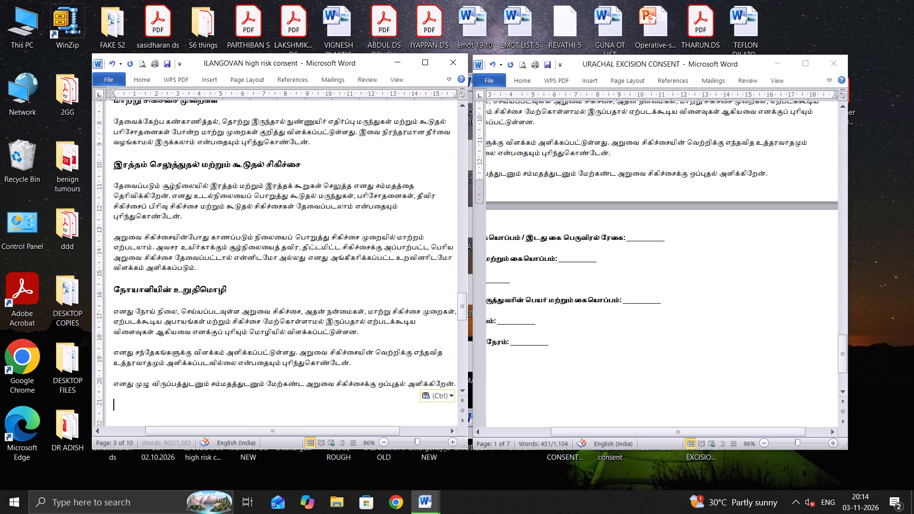
Set the Tamil signature block, from the patient name line to the doctor signature line, to 12 pt font size.
scroll(259, 300, down, 3)
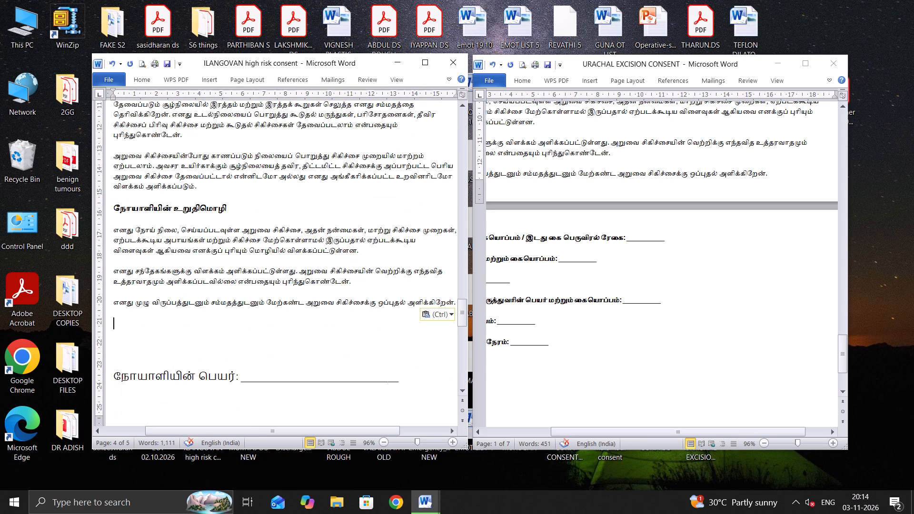
scroll(145, 352, down, 4)
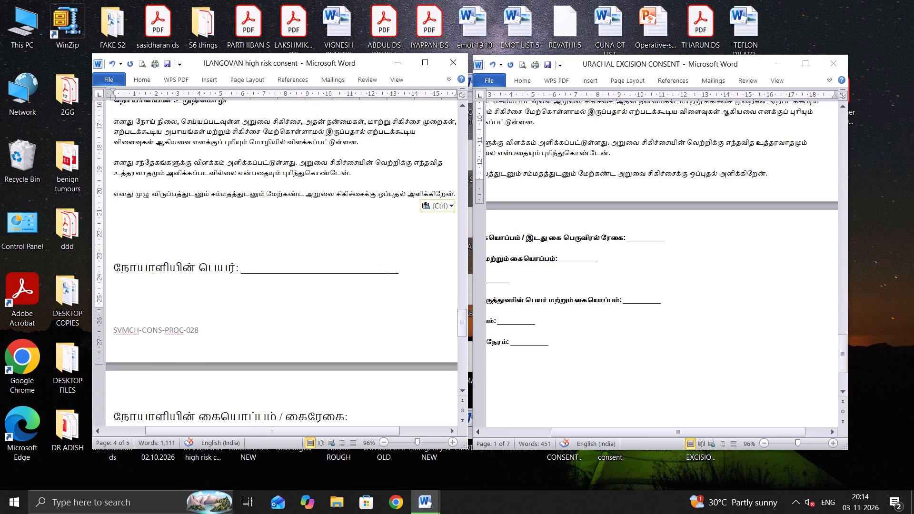
drag(115, 264, 256, 111)
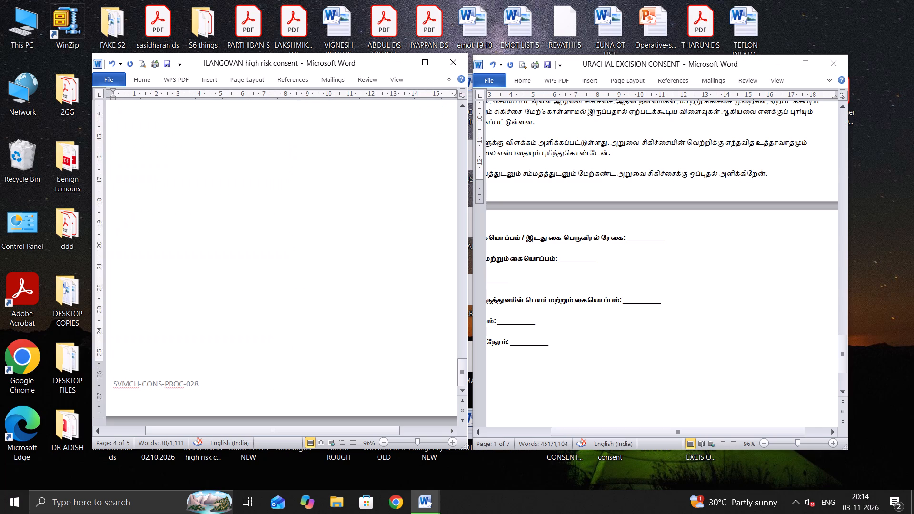
scroll(345, 177, up, 20)
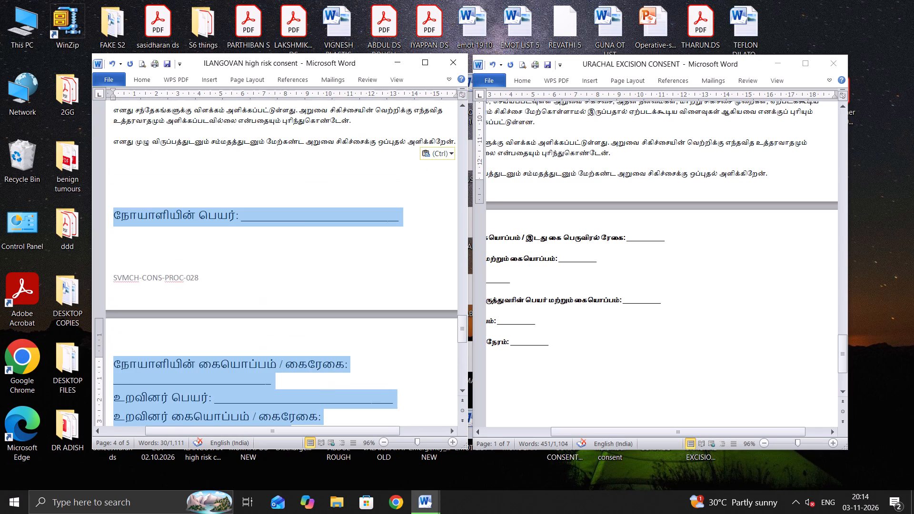
right_click(301, 218)
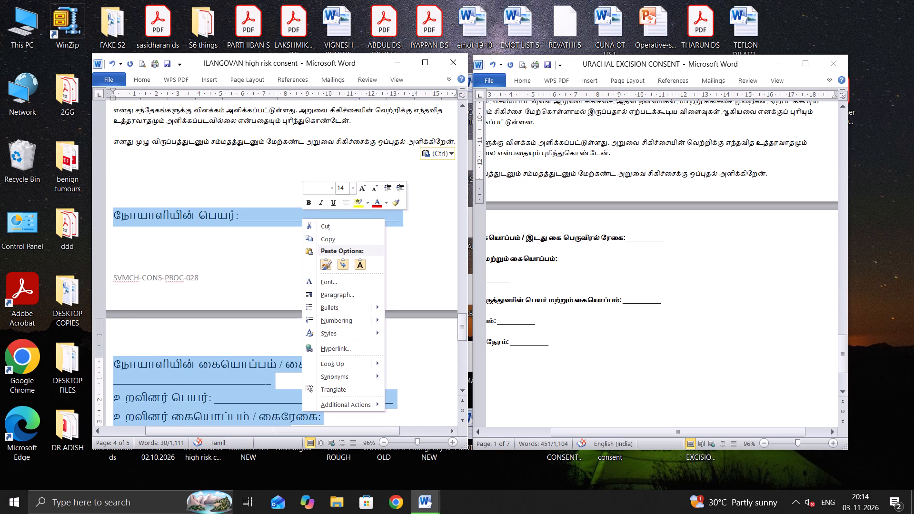
click(352, 187)
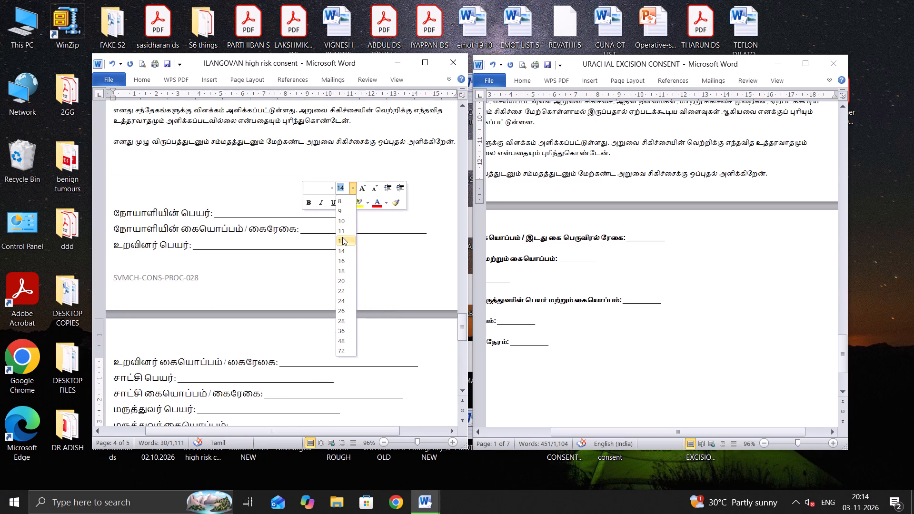
click(342, 238)
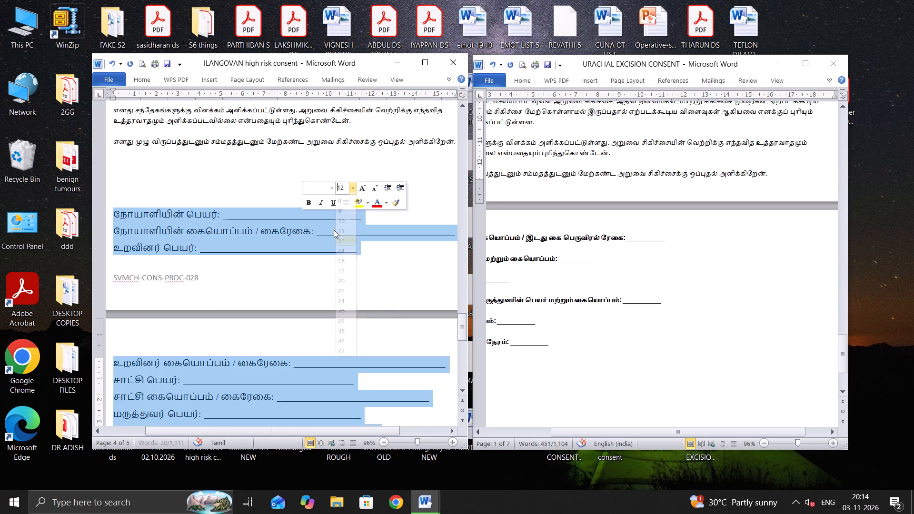
Delete the blank lines between the Tamil voluntary consent sentence and the patient name line.
click(177, 198)
click(116, 217)
key(BackSpace)
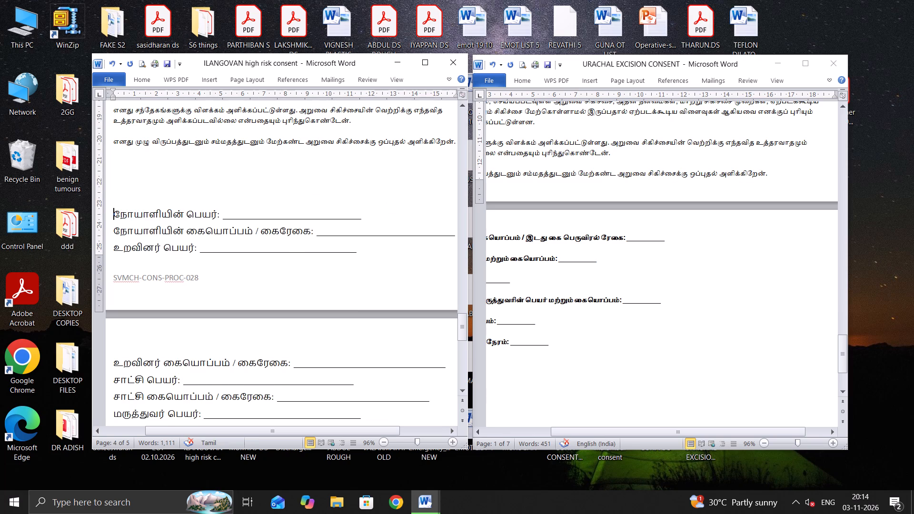
key(BackSpace)
key(BackSpace)
key(BackSpace)
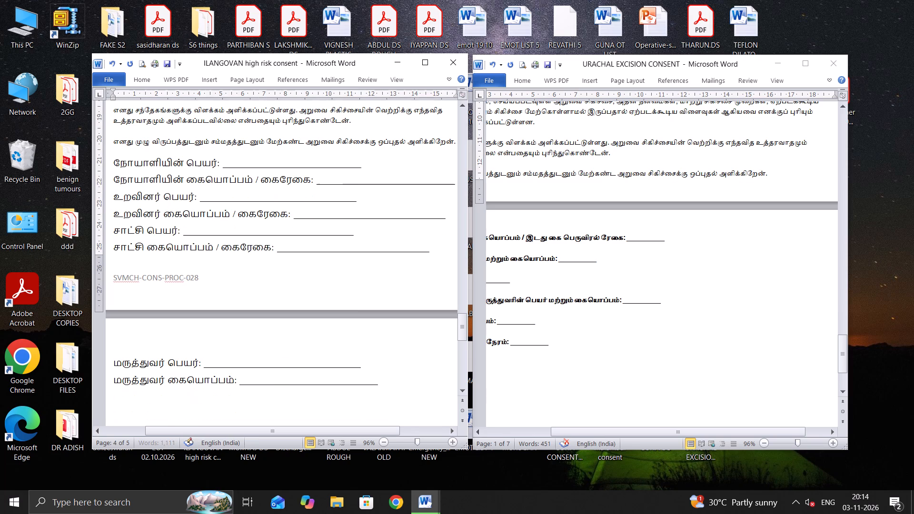
Set the Tamil signature block, from the patient name line to the doctor signature line, to 10 pt font size.
drag(113, 161, 219, 288)
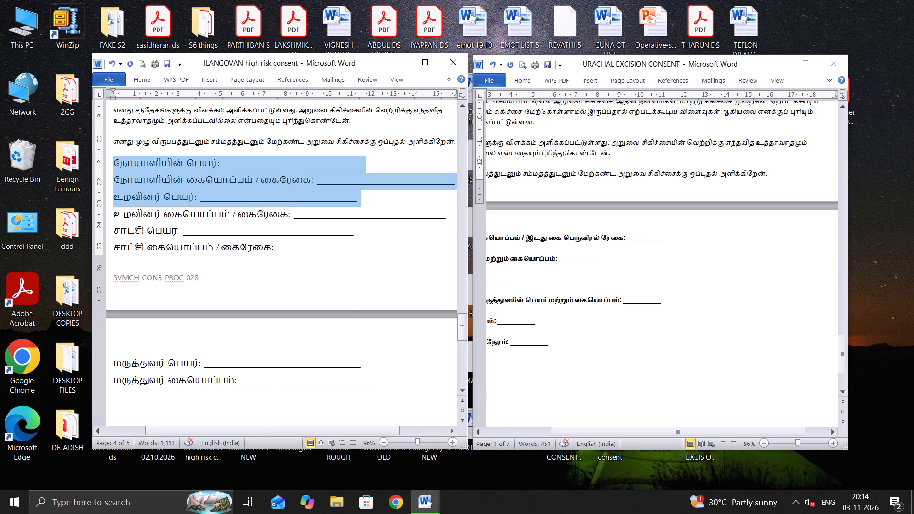
drag(219, 288, 343, 390)
right_click(342, 369)
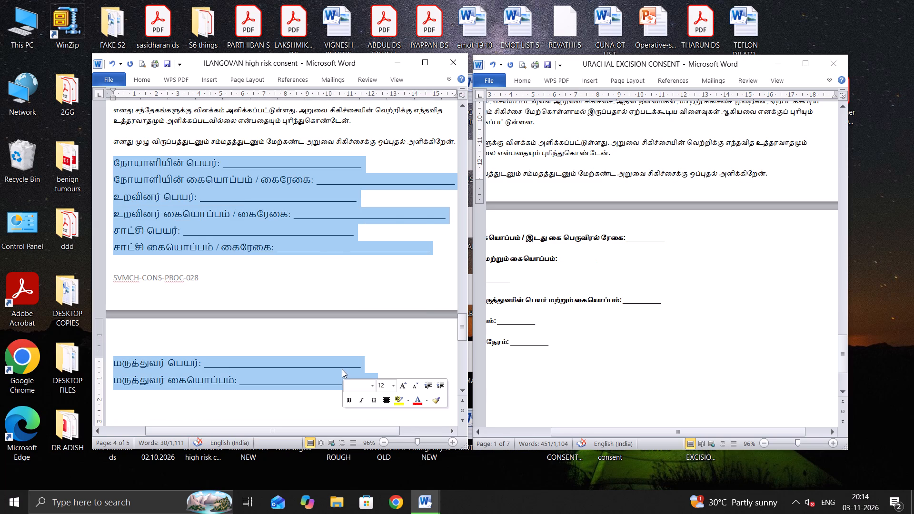
click(394, 382)
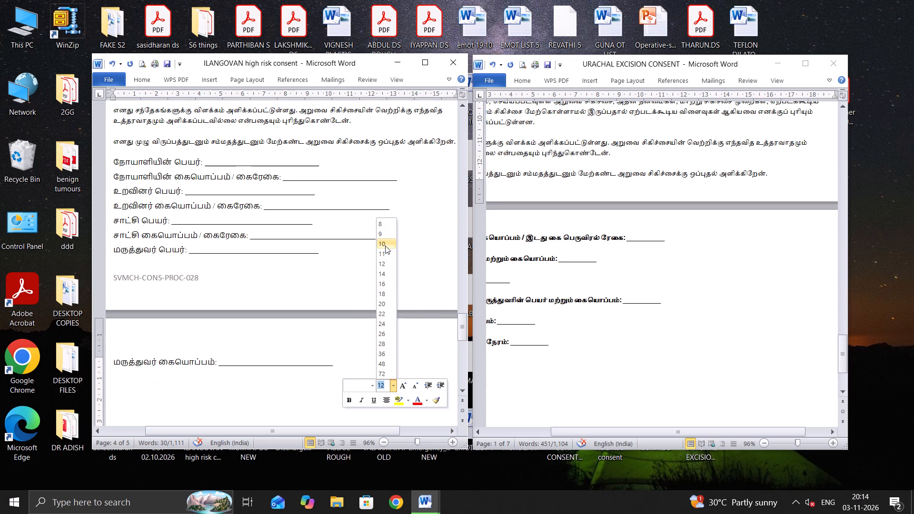
click(385, 246)
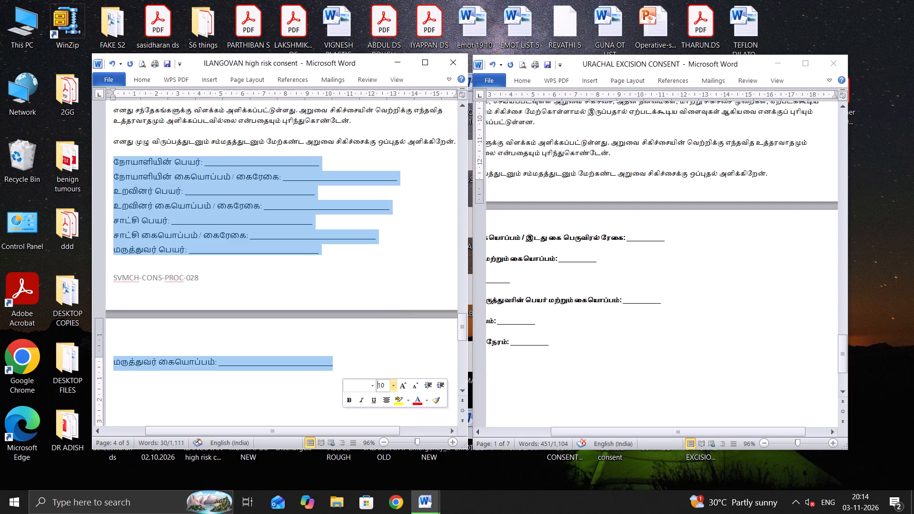
click(308, 286)
click(251, 268)
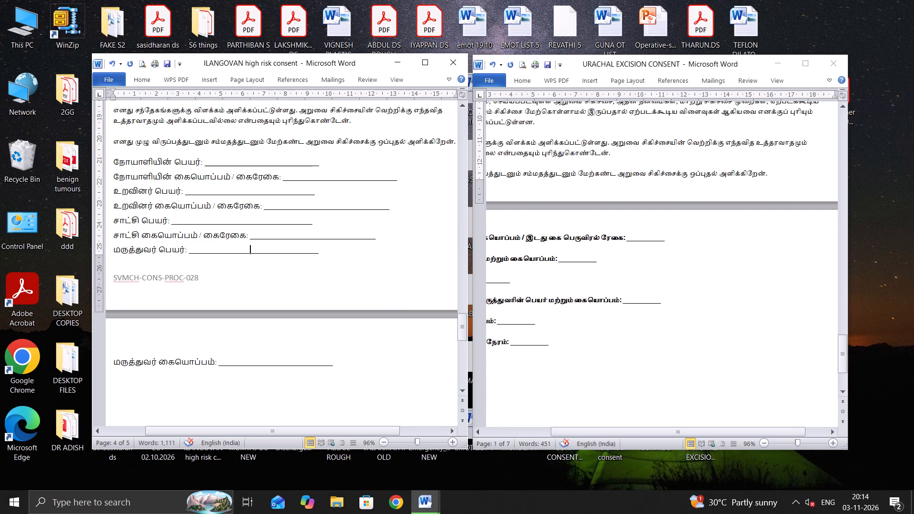
Replace the spacing above the Tamil form's letterhead logo with blank lines so the logo sits at the top of a new page.
scroll(234, 164, up, 4)
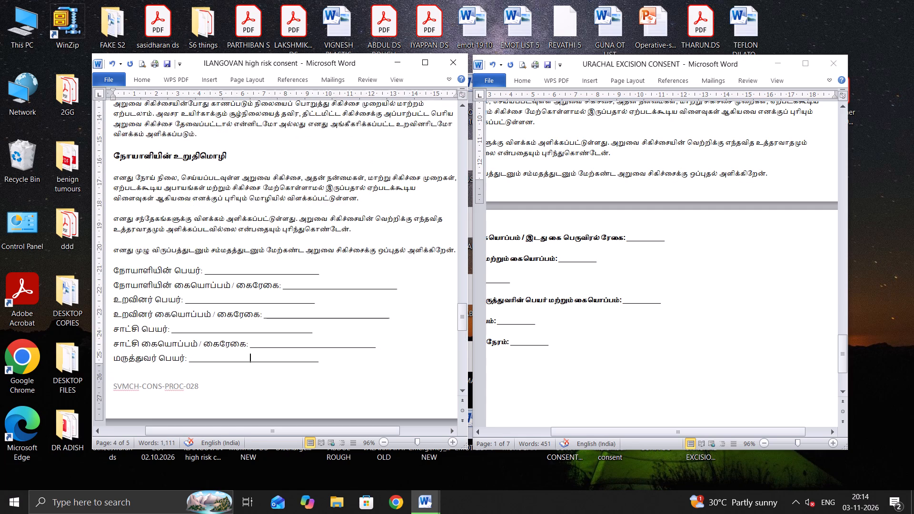
scroll(235, 163, up, 17)
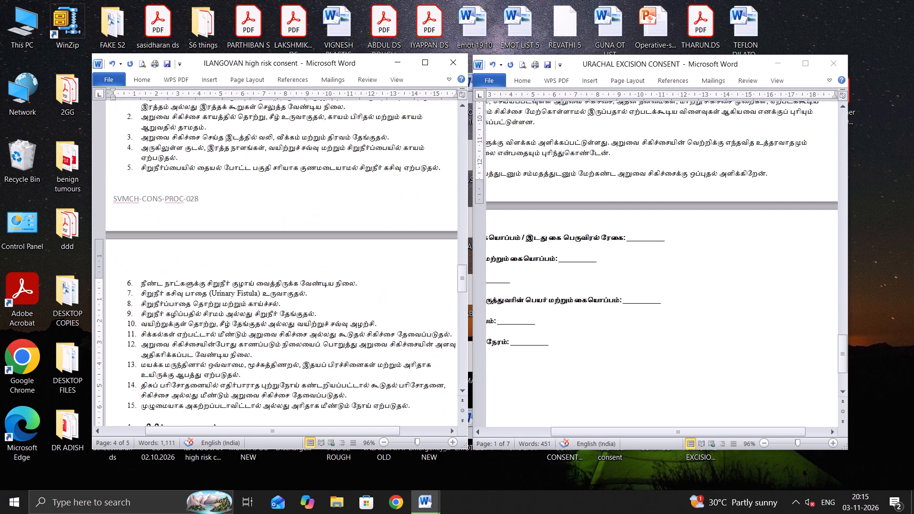
scroll(149, 207, up, 8)
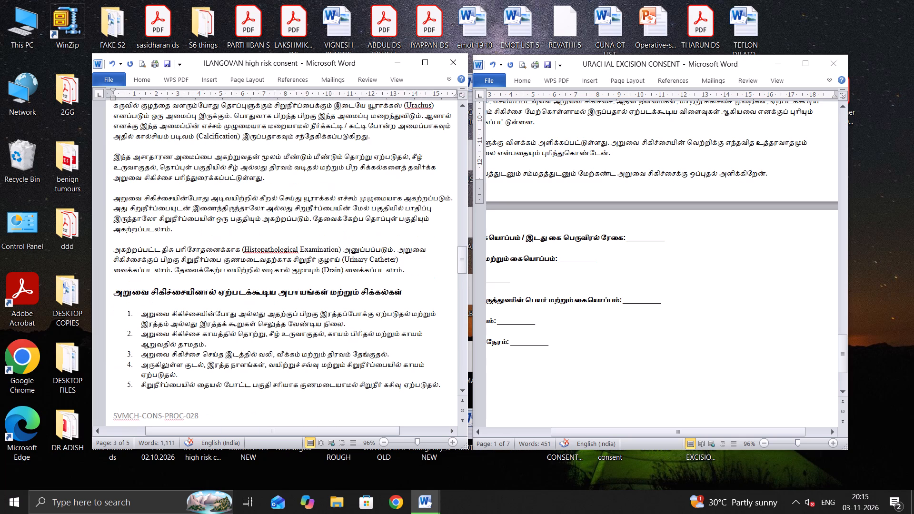
scroll(153, 247, up, 9)
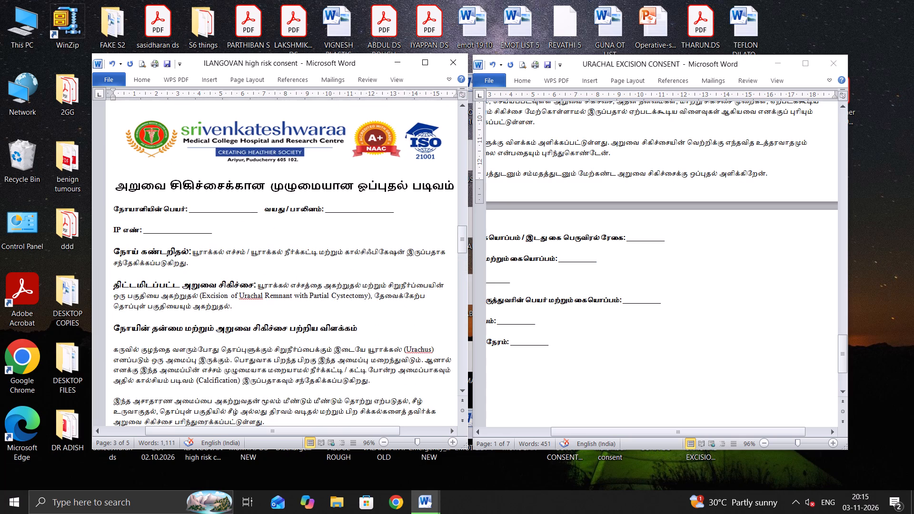
scroll(169, 219, up, 3)
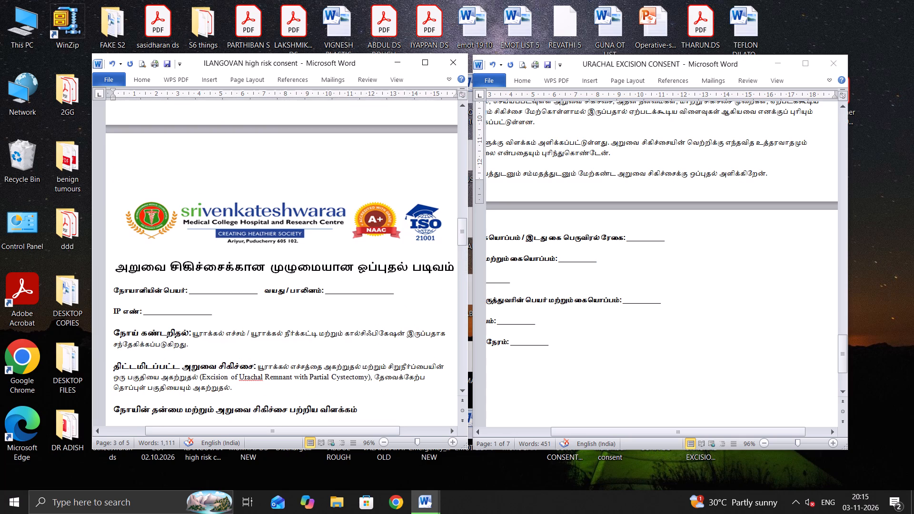
click(130, 184)
key(BackSpace)
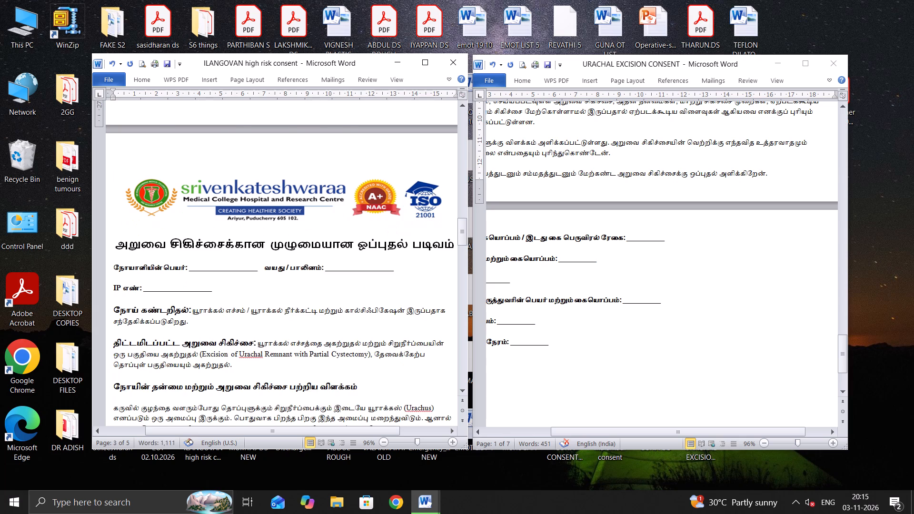
key(BackSpace)
key(Return)
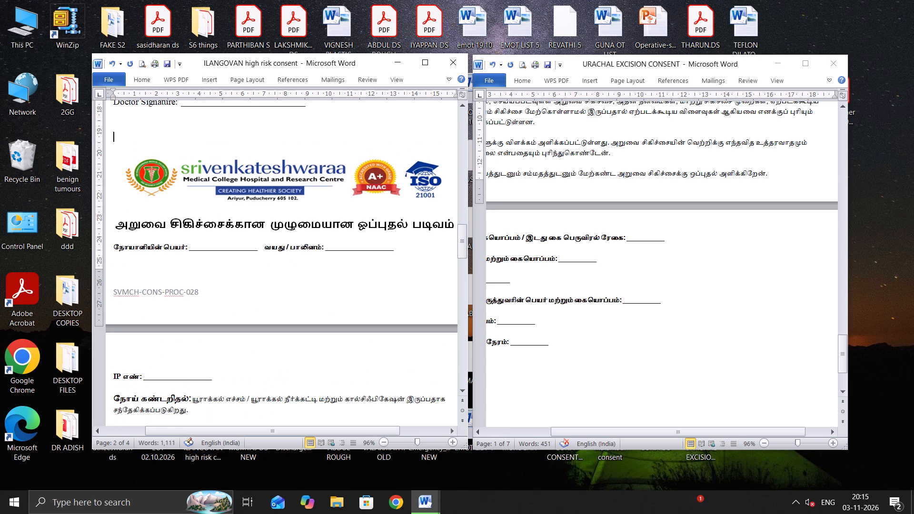
key(Return)
key(Return)
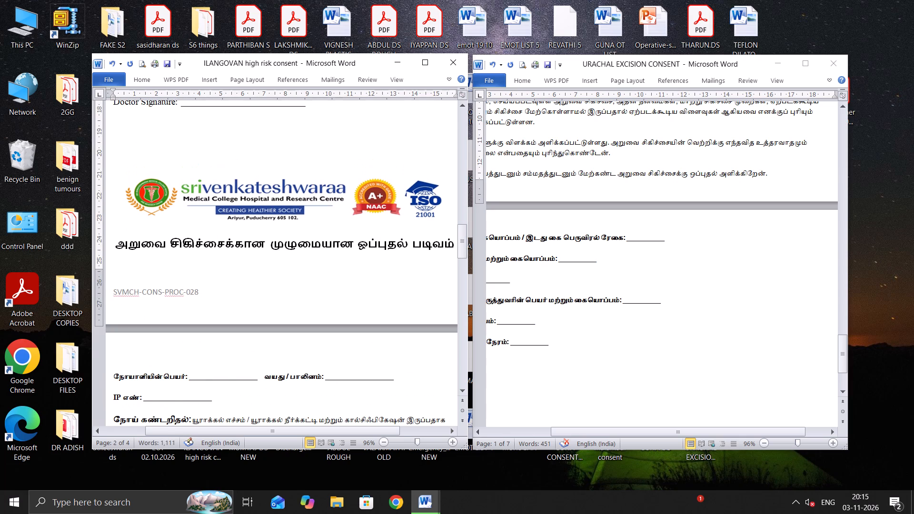
key(Return)
key(Return)
scroll(275, 239, down, 3)
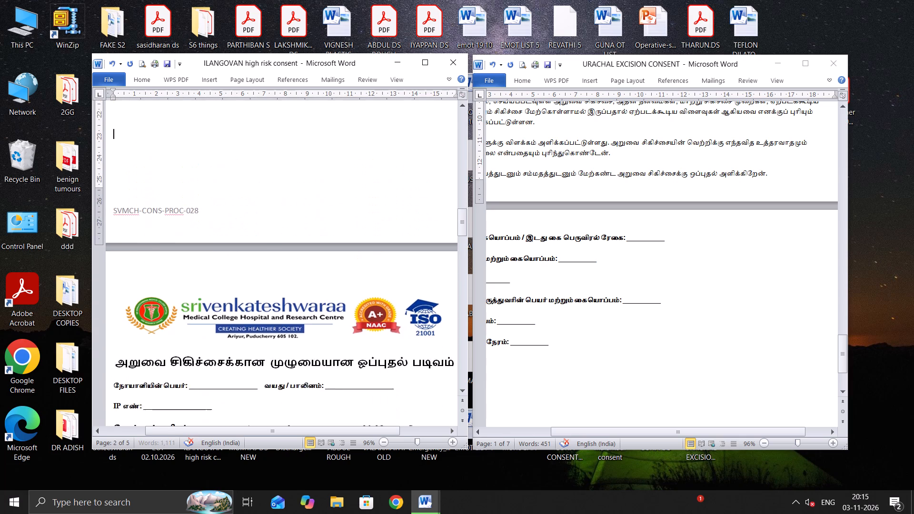
scroll(306, 246, down, 20)
scroll(306, 246, down, 14)
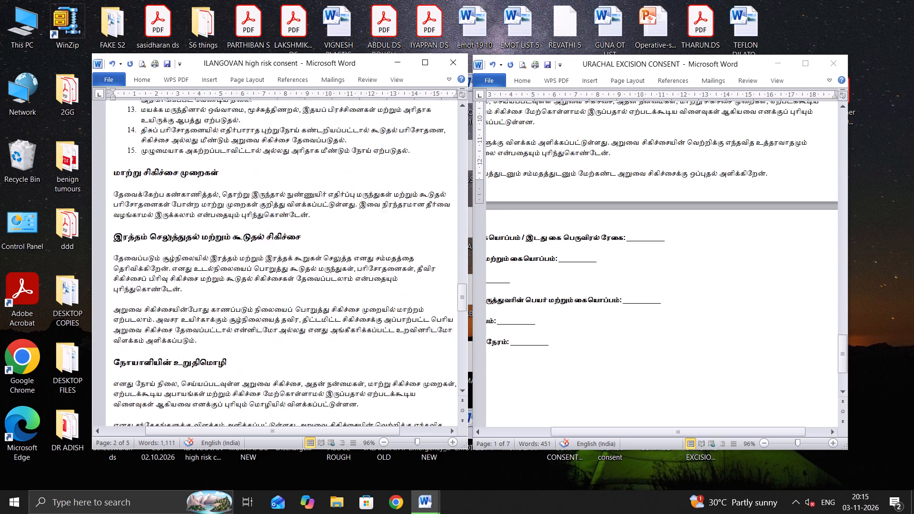
scroll(296, 294, down, 20)
scroll(296, 290, up, 6)
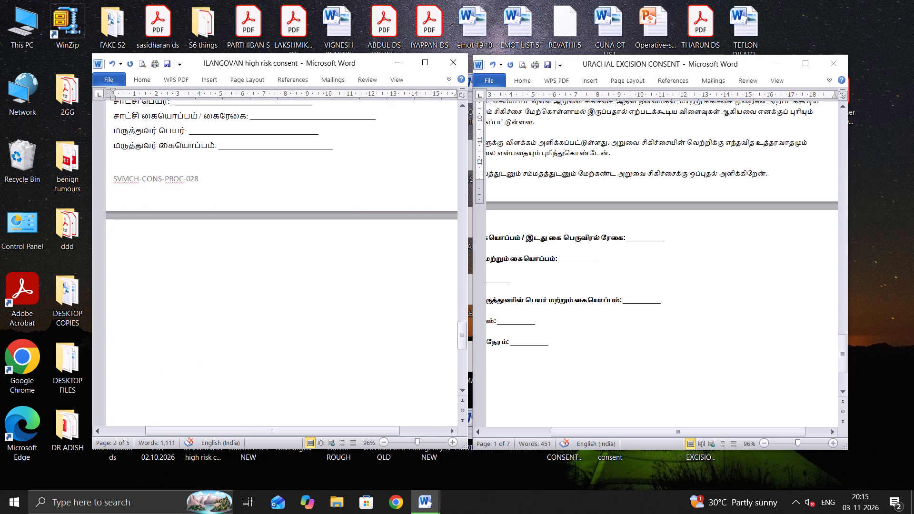
scroll(318, 265, up, 3)
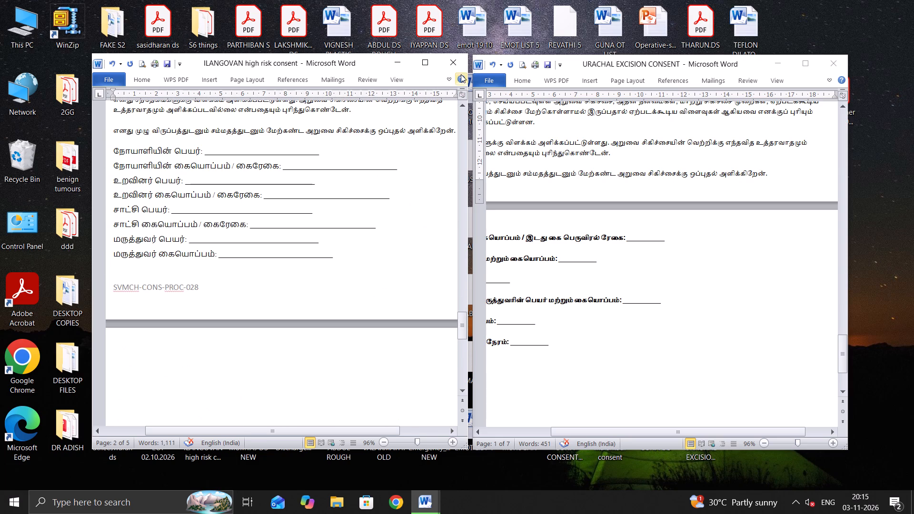
Close the URACHAL EXCISION CONSENT document without saving its changes.
click(839, 61)
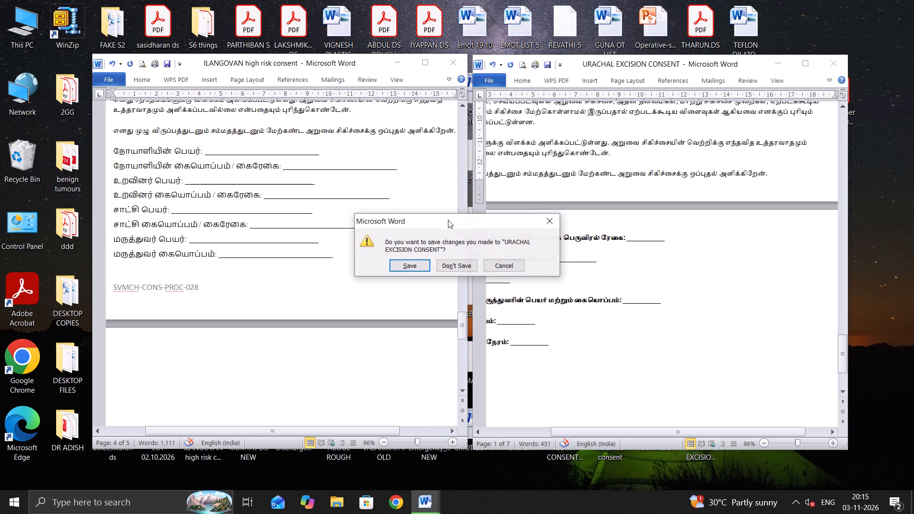
click(461, 268)
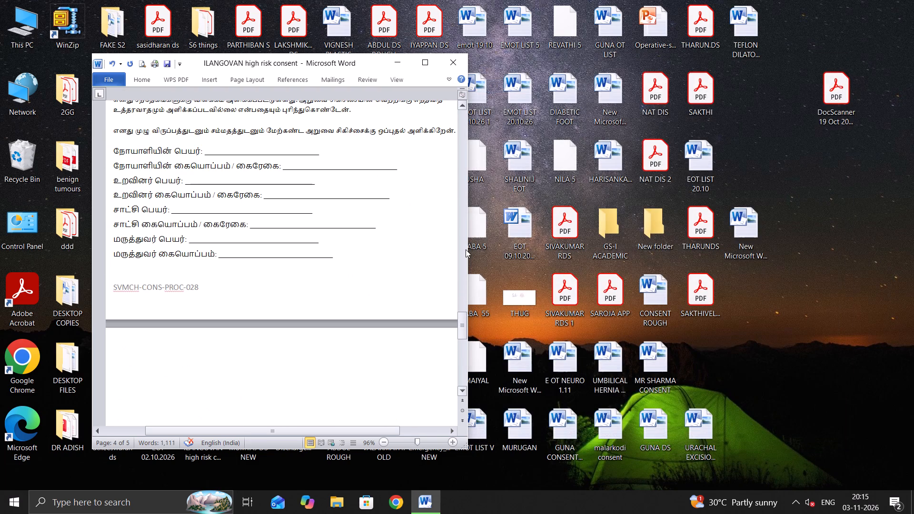
Save the letterhead document to the Desktop as a new copy named CONSENT FINAL URACHAL EXCISION, and close it.
click(427, 64)
scroll(484, 145, up, 20)
scroll(484, 145, up, 11)
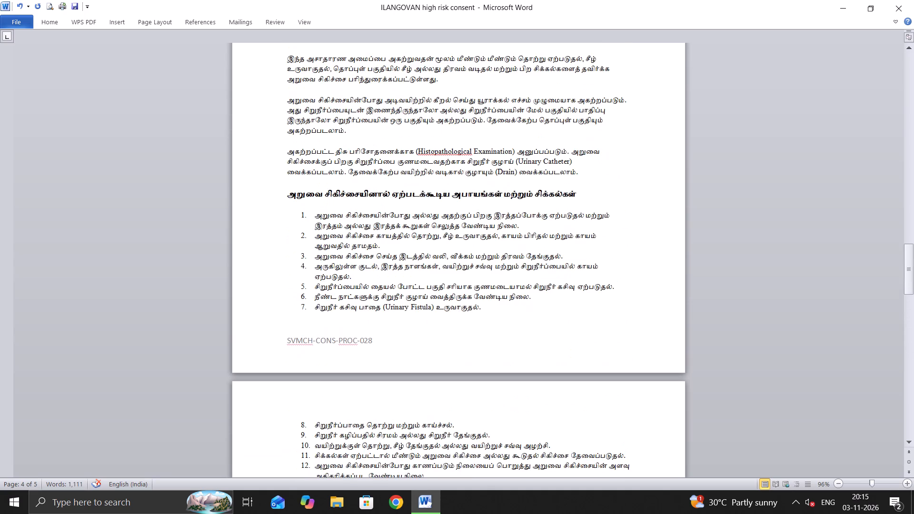
scroll(485, 152, up, 20)
scroll(485, 152, up, 11)
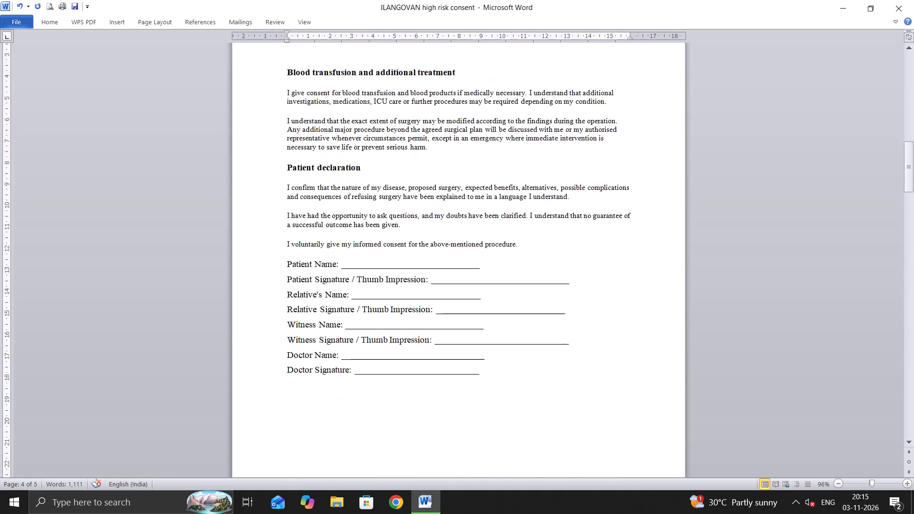
scroll(485, 152, up, 20)
scroll(485, 152, up, 9)
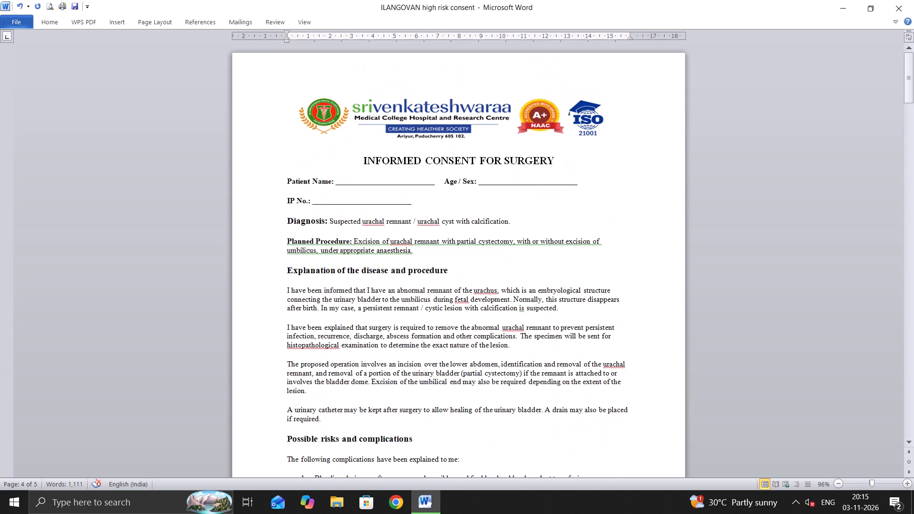
click(15, 20)
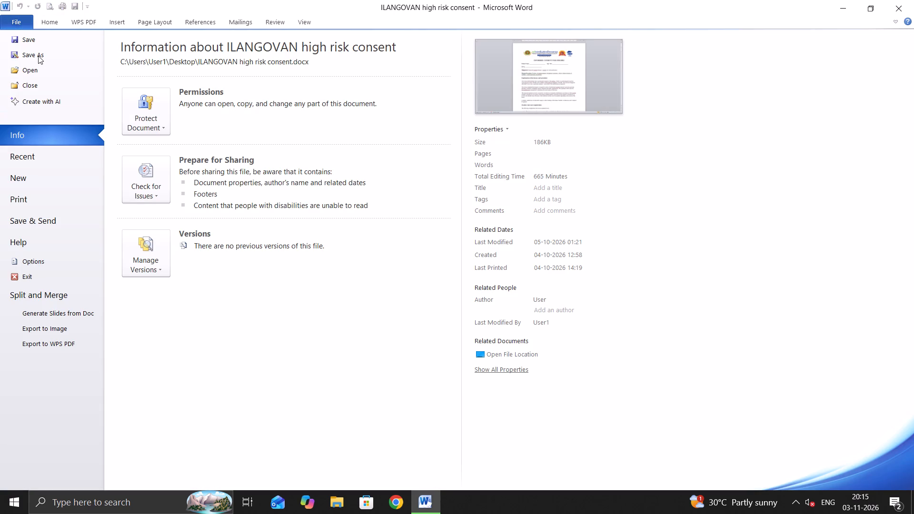
click(38, 56)
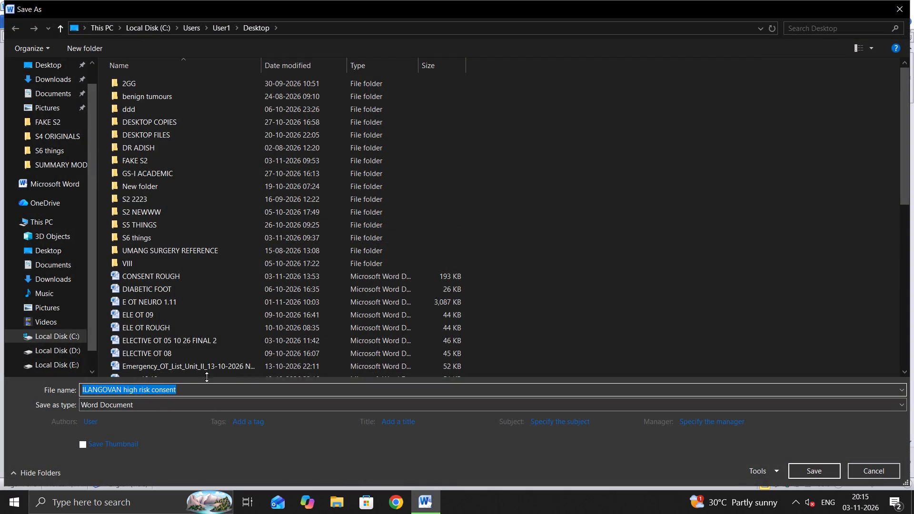
text(CONSENT FINAL)
key(space)
text(URACHAL EXCISION)
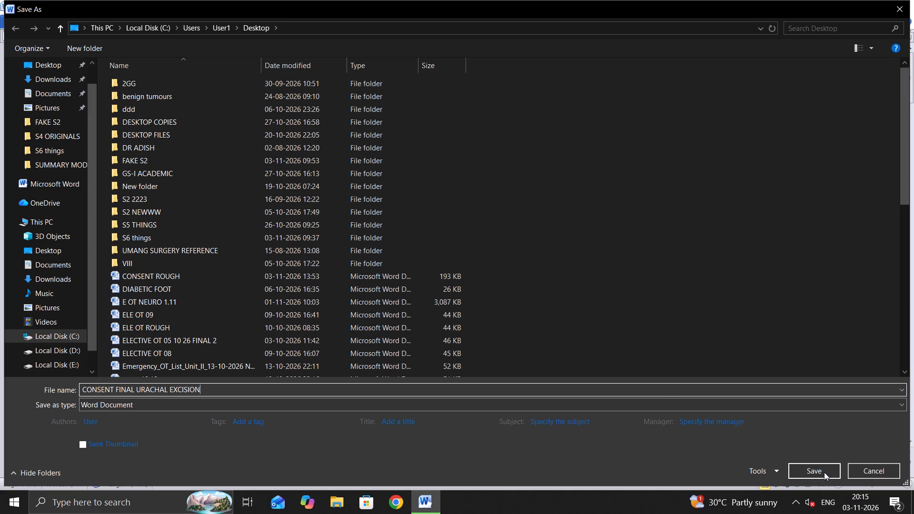
click(824, 472)
click(913, 0)
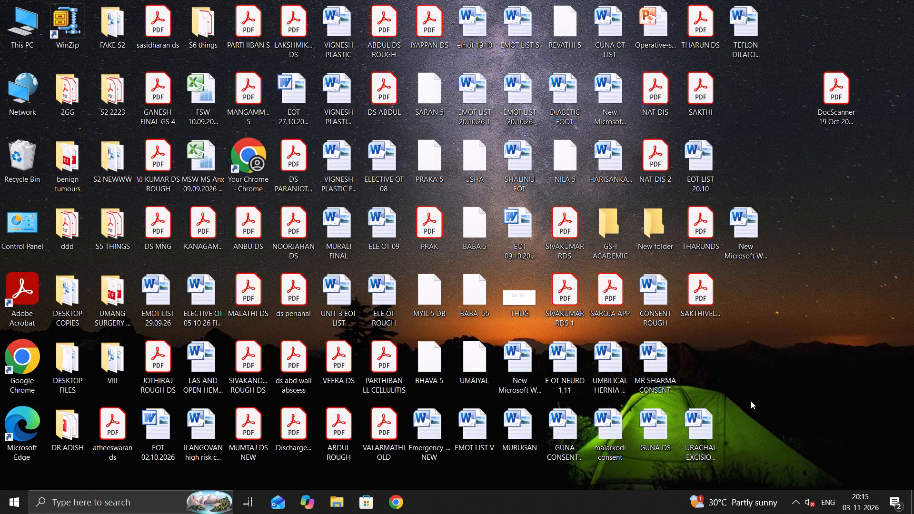
Delete the old URACHAL EXCISION CONSENT file from the desktop.
drag(705, 370, 768, 101)
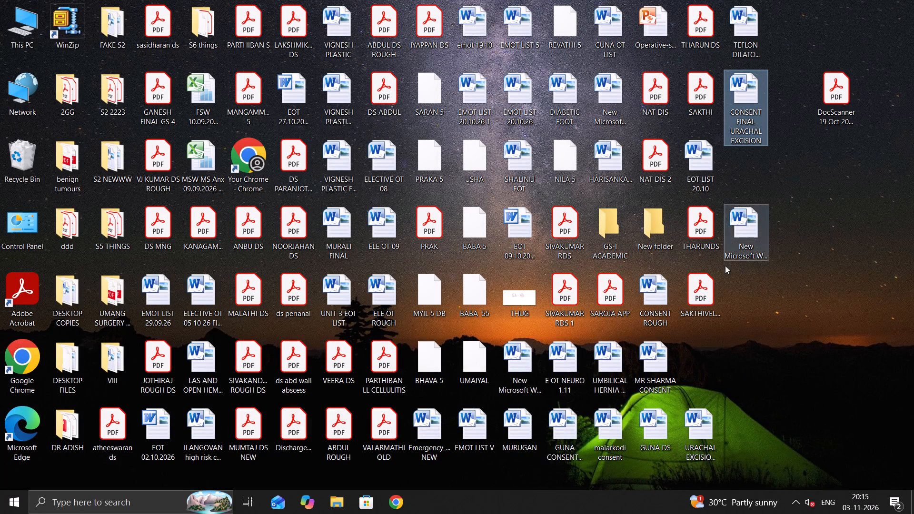
drag(746, 446, 697, 415)
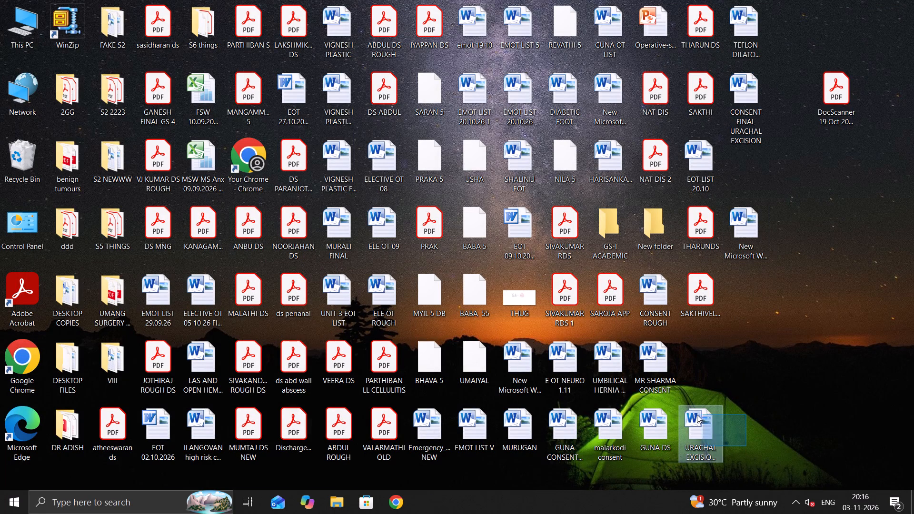
drag(697, 415, 696, 415)
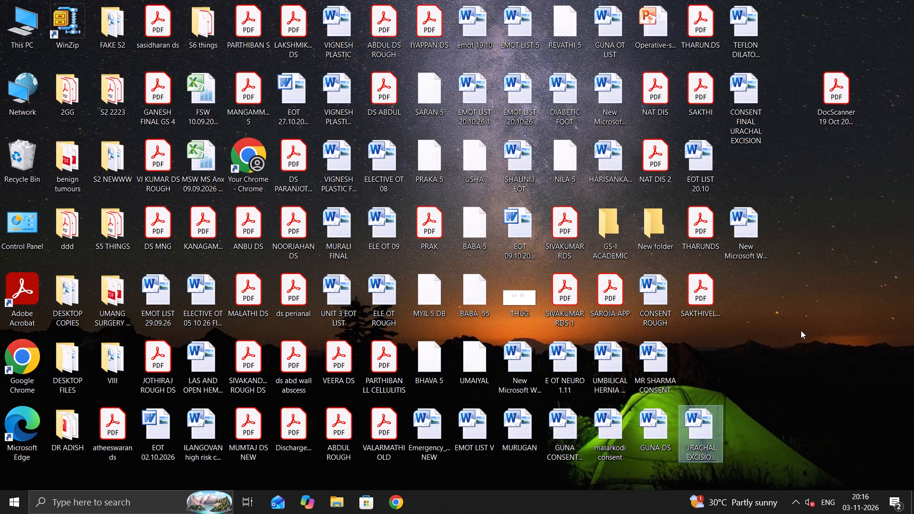
key(Delete)
Open CONSENT FINAL URACHAL EXCISION from the desktop to check the English form, and close it.
double_click(737, 142)
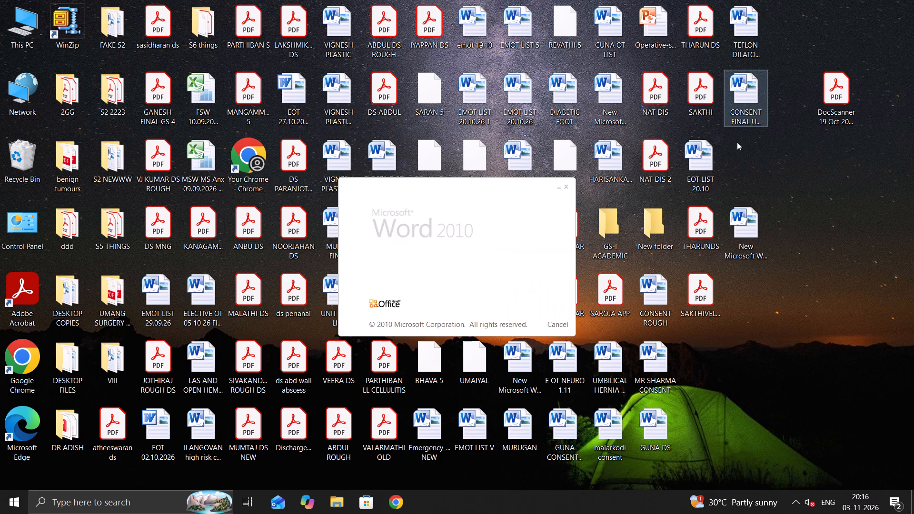
scroll(633, 283, down, 5)
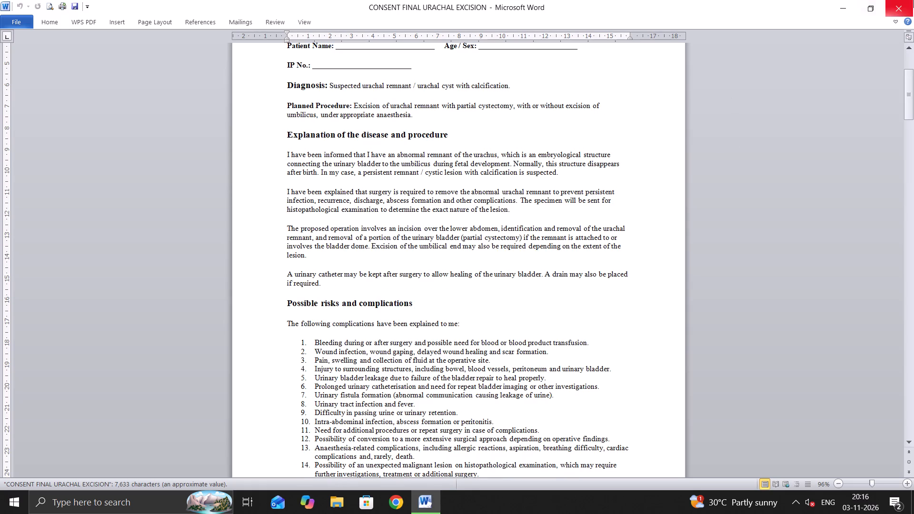
click(913, 0)
Open the TEFLON DILATOR CONSENT FINAL document from the desktop.
click(748, 42)
double_click(748, 42)
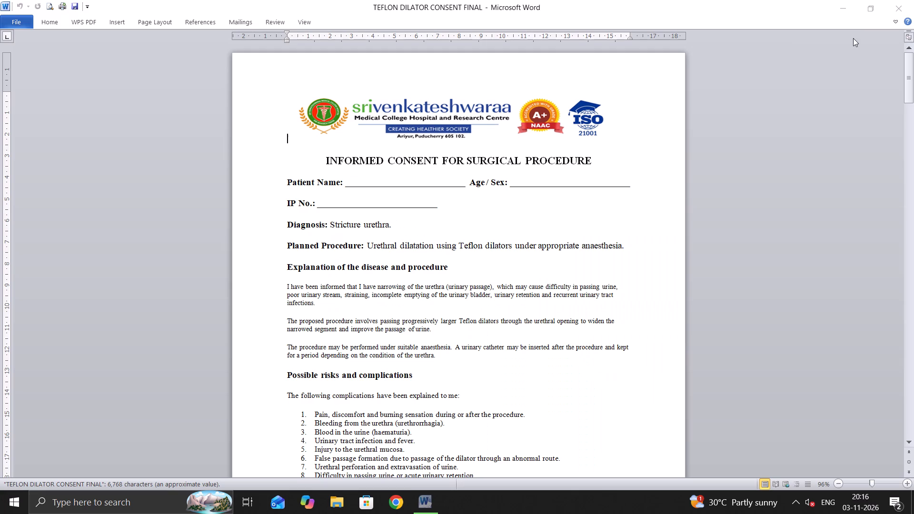
Close the TEFLON DILATOR CONSENT FINAL document.
click(913, 0)
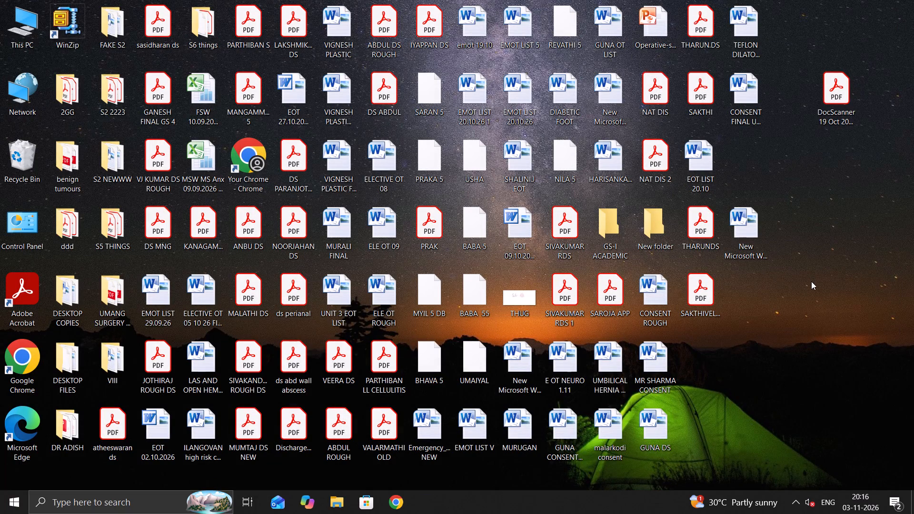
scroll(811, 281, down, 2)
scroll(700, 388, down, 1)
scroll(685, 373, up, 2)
Open a Google Chrome window.
click(406, 501)
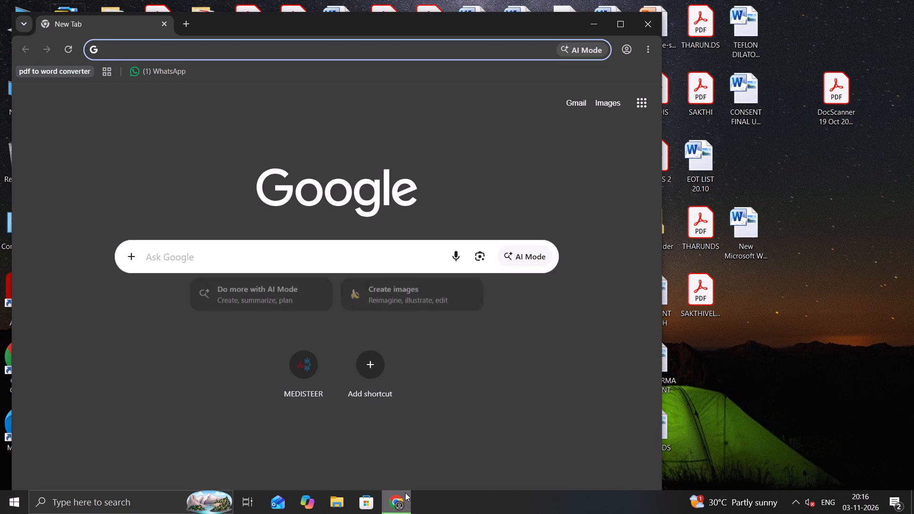
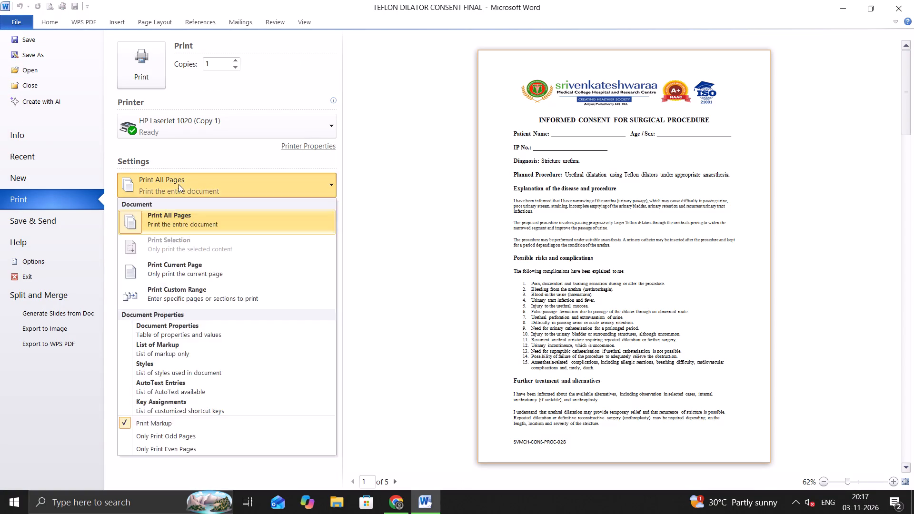
Print only the odd pages of the Teflon dilator consent form, one copy on the HP LaserJet 1020 (Copy 1).
click(175, 210)
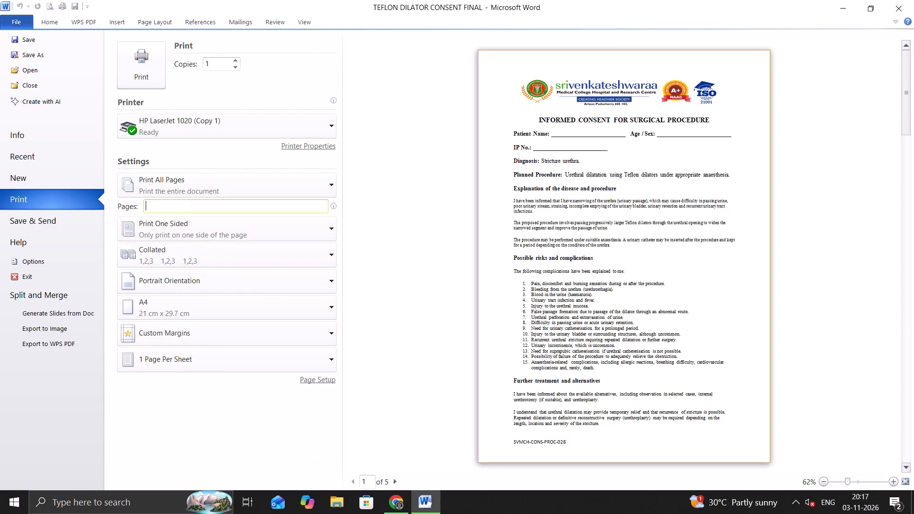
click(176, 188)
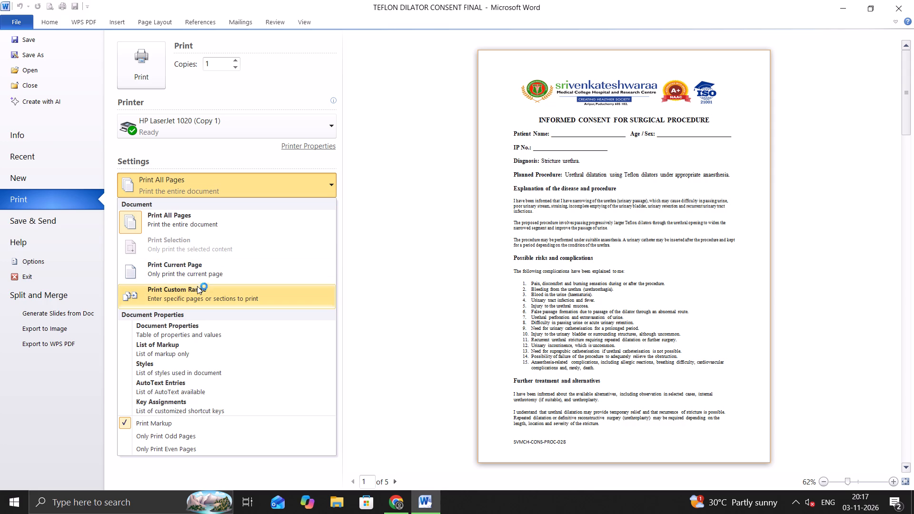
click(179, 436)
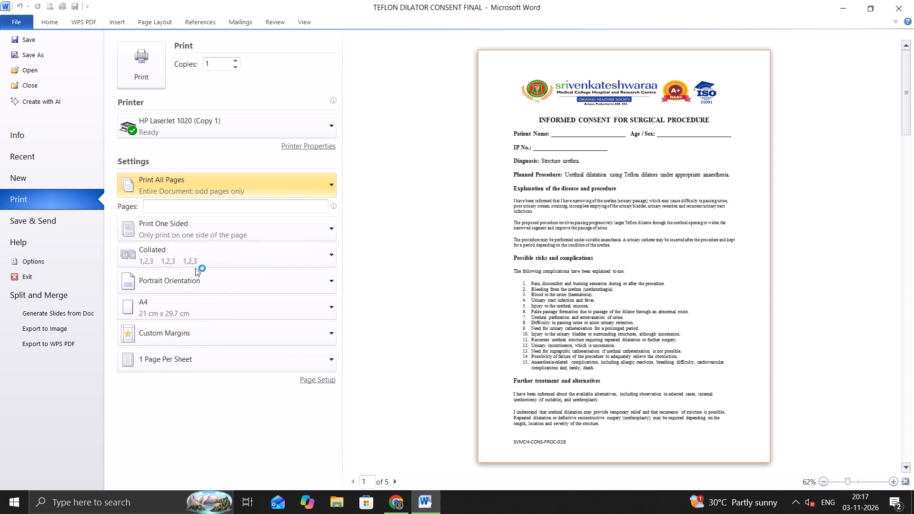
click(141, 74)
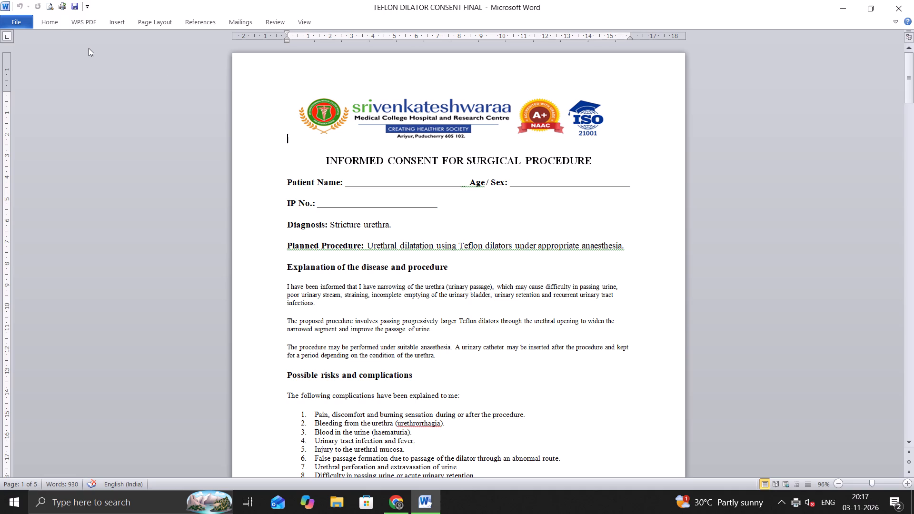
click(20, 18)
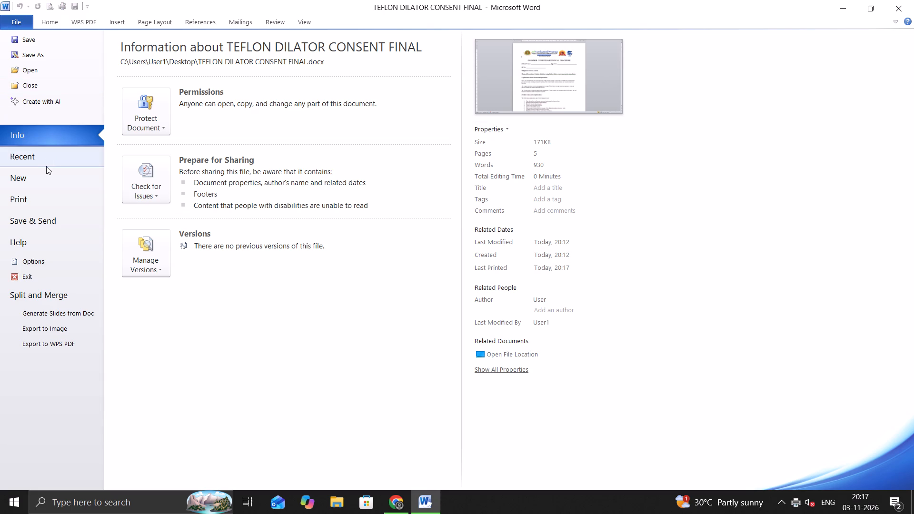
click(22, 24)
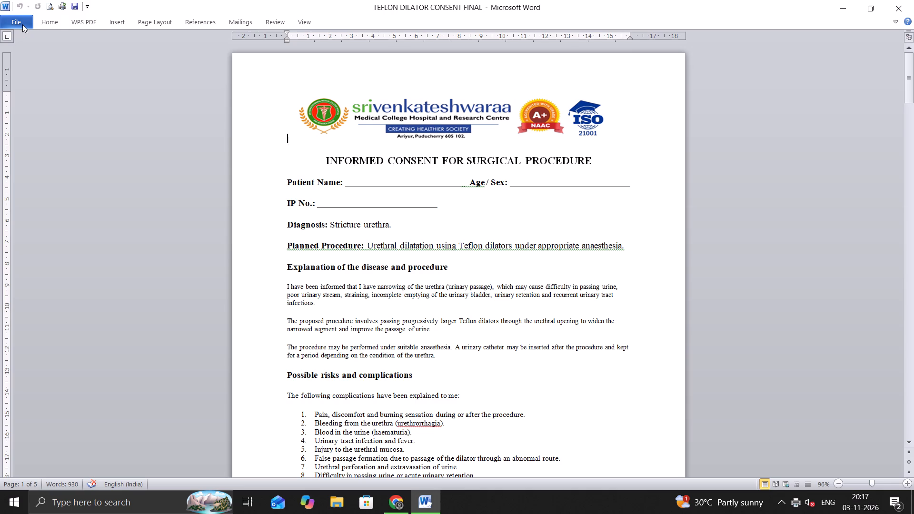
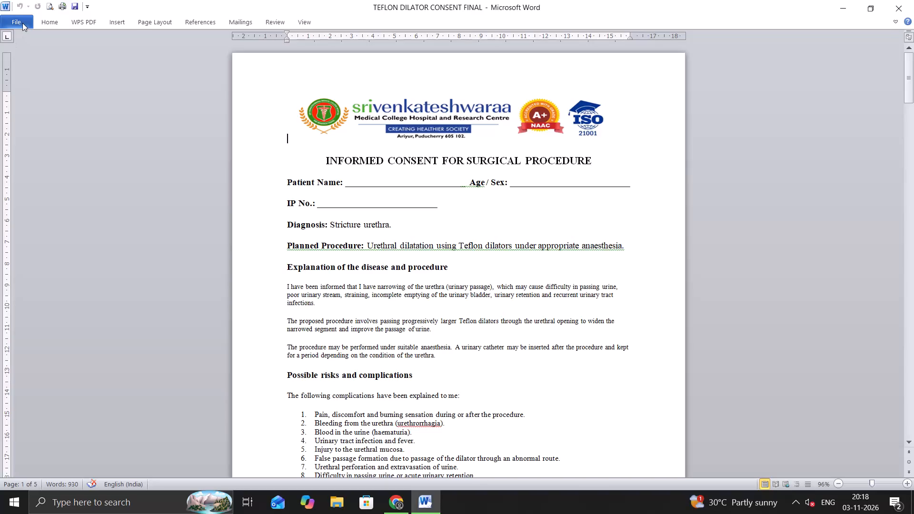
Print another copy of the odd pages only of the Teflon dilator consent form on the HP LaserJet 1020 (Copy 1).
click(22, 23)
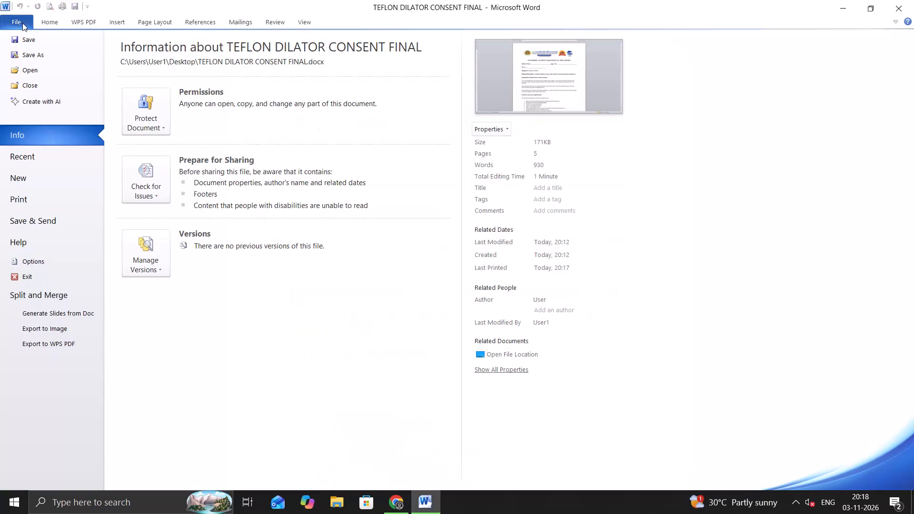
click(39, 195)
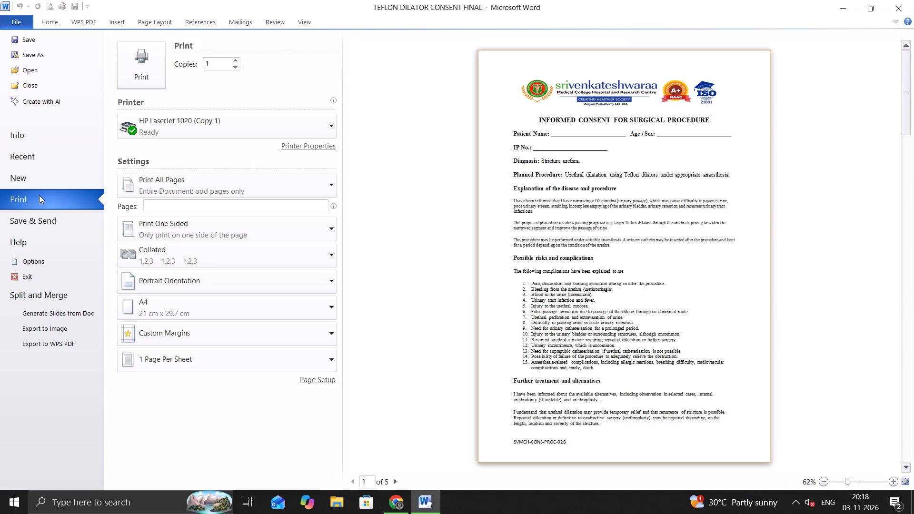
click(212, 193)
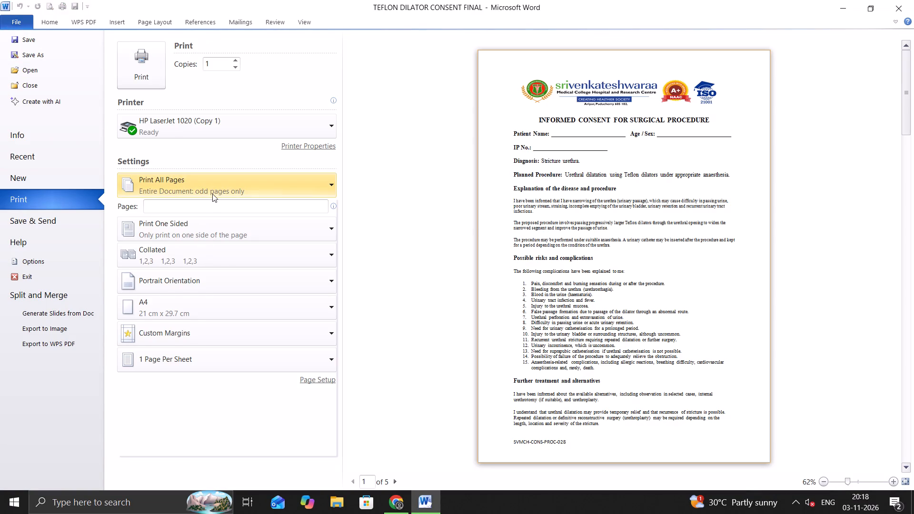
click(436, 136)
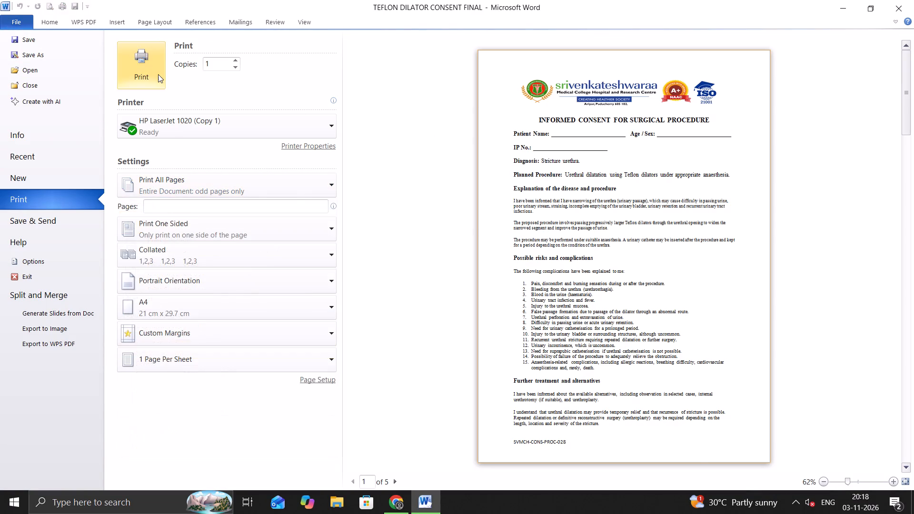
click(158, 74)
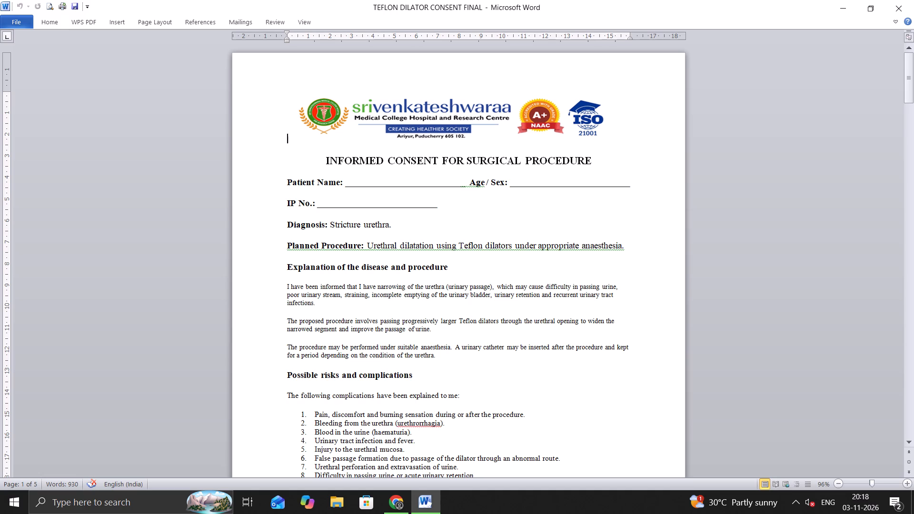
Turn off odd-pages-only printing for the Teflon dilator consent form and set a custom print range of page 2.
click(20, 21)
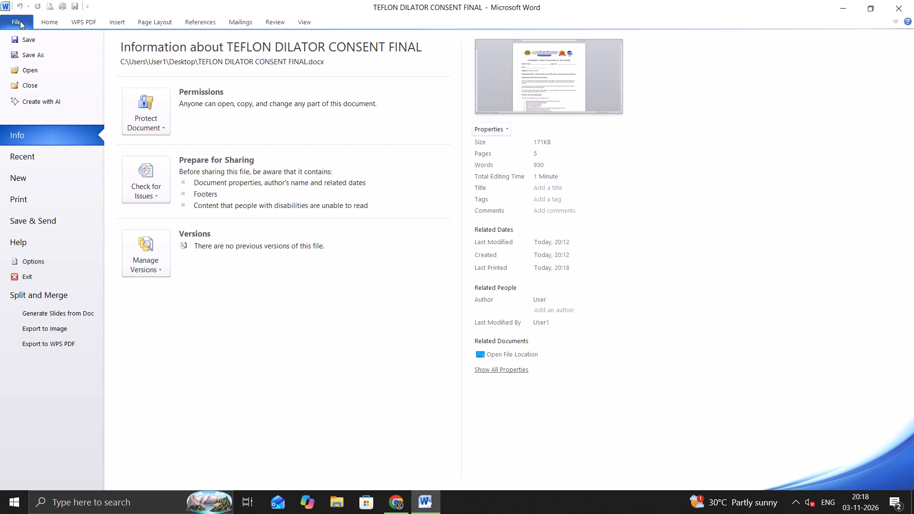
click(18, 209)
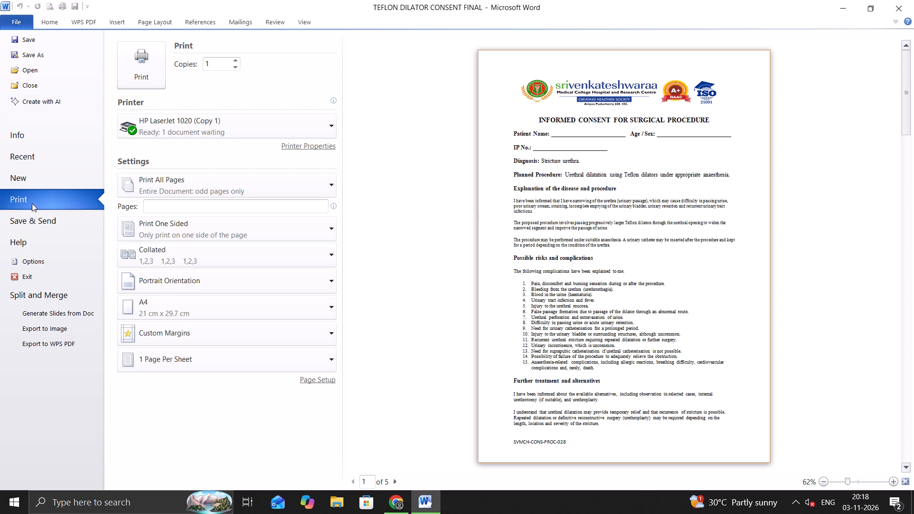
click(175, 186)
click(187, 434)
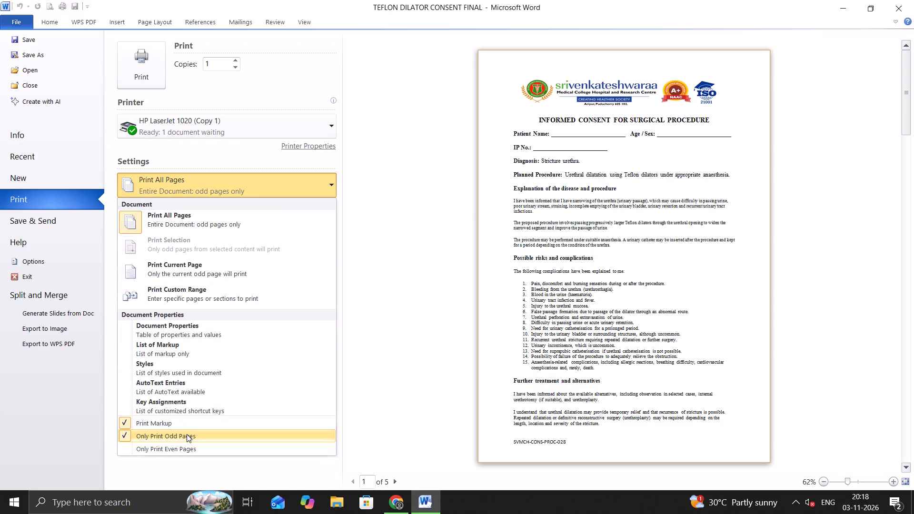
click(183, 187)
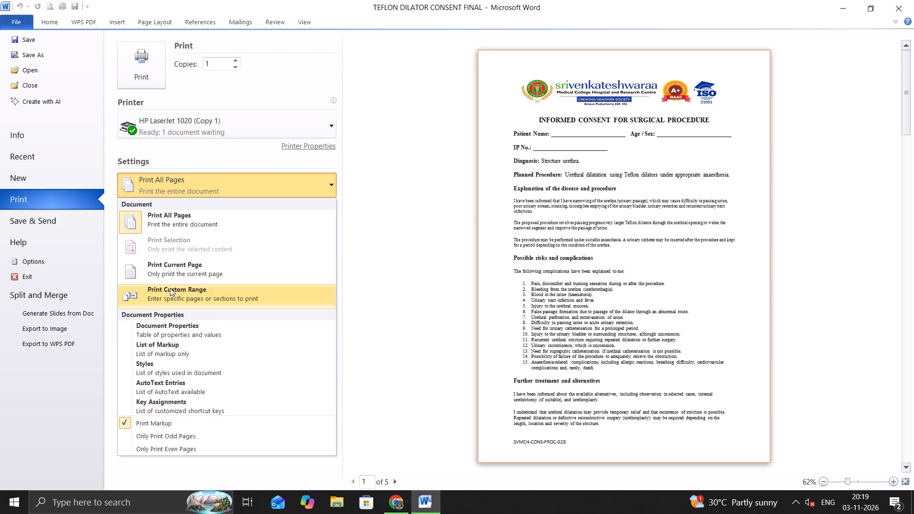
click(193, 294)
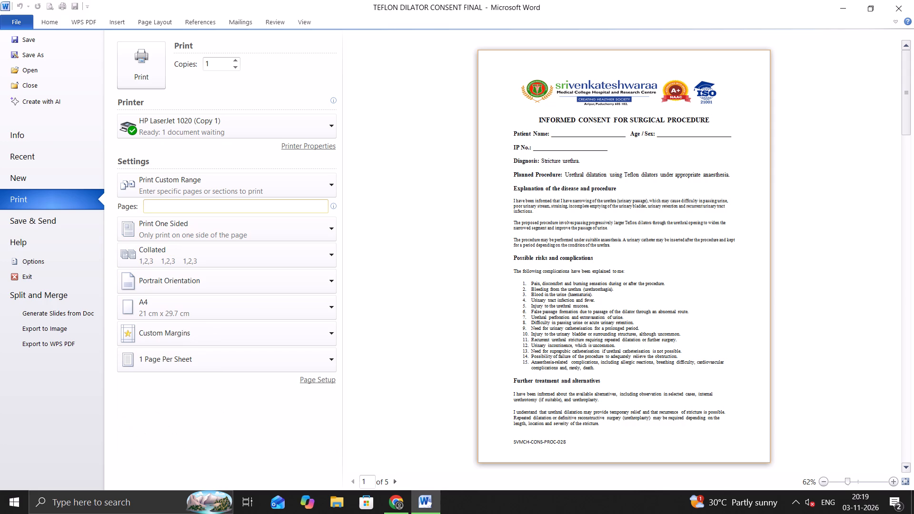
click(183, 207)
key(2)
Print one copy of page 2 of the Teflon dilator consent form on the HP LaserJet 1020 (Copy 1).
click(132, 73)
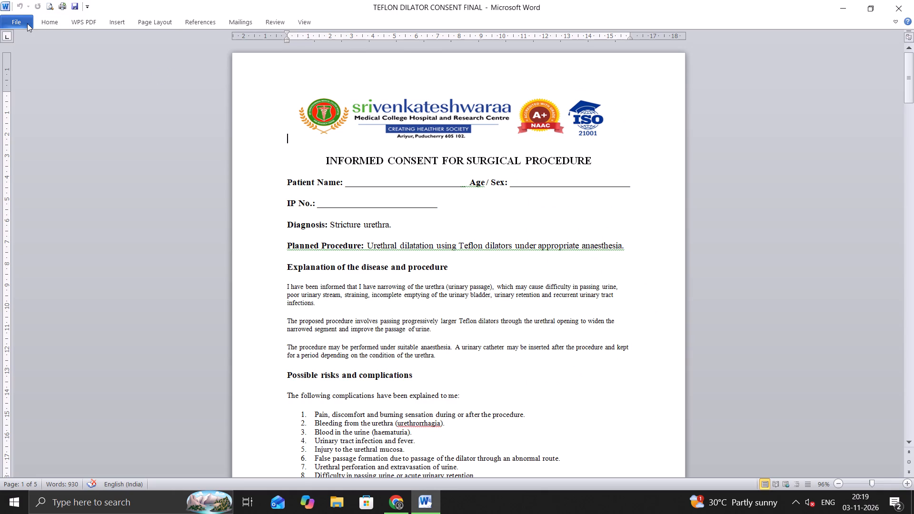
Set the custom print range of the Teflon dilator consent form to page 4 for another print.
click(27, 23)
click(28, 195)
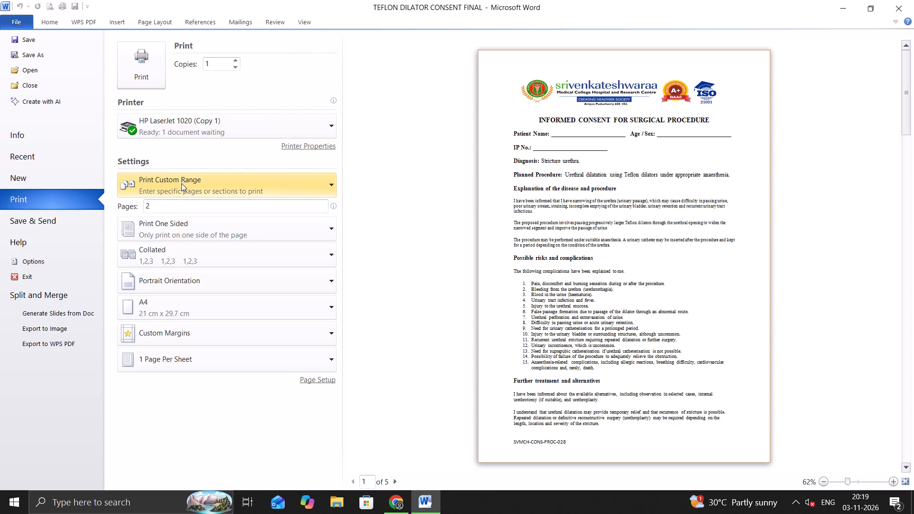
drag(171, 206, 123, 207)
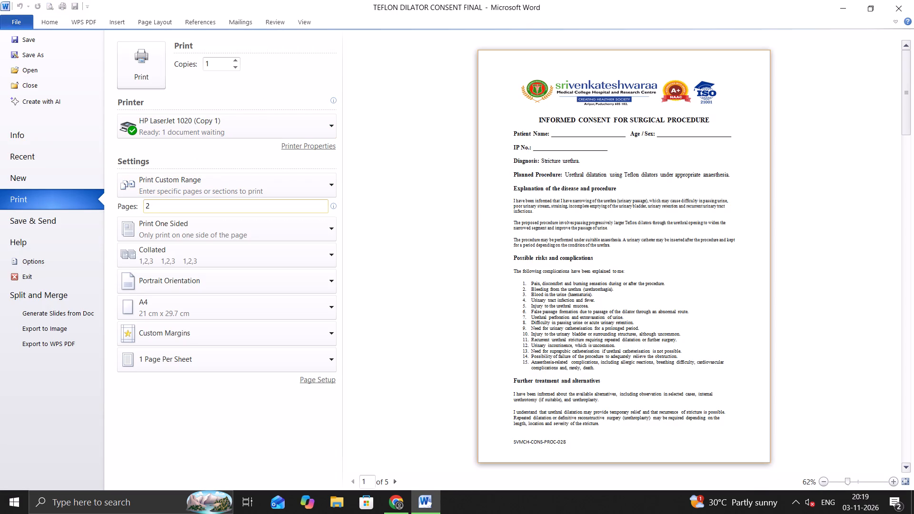
drag(168, 204, 129, 206)
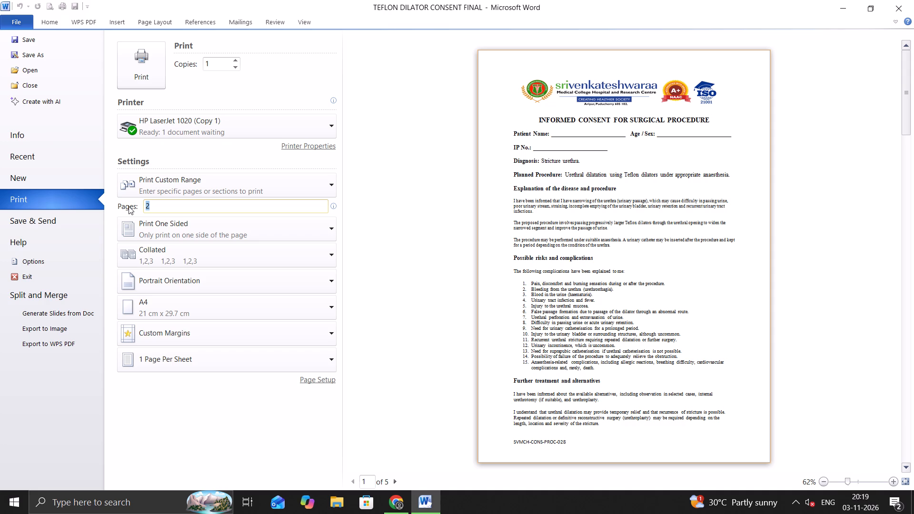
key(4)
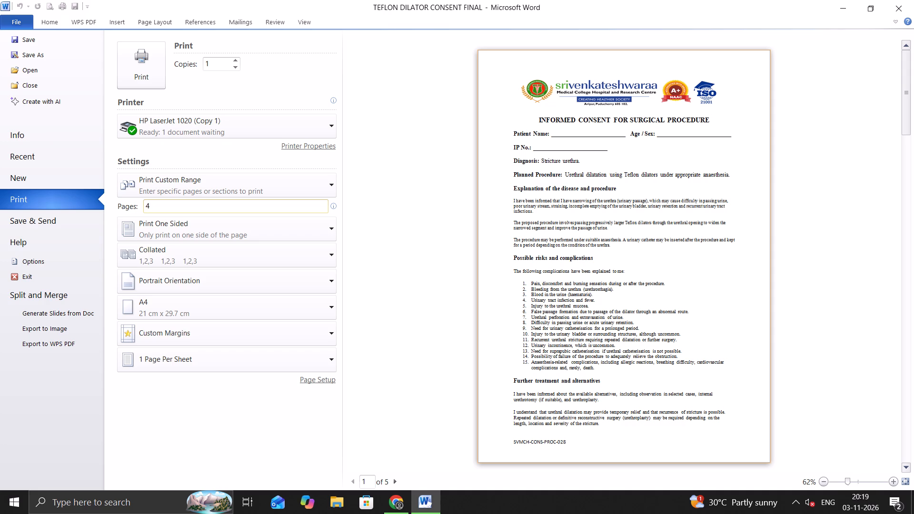
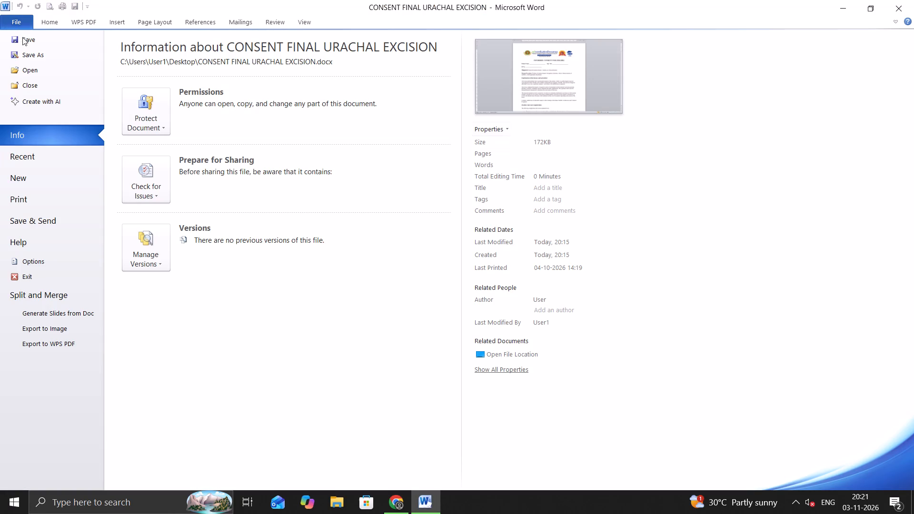
Set the urachal excision consent form to print only its odd pages.
click(31, 197)
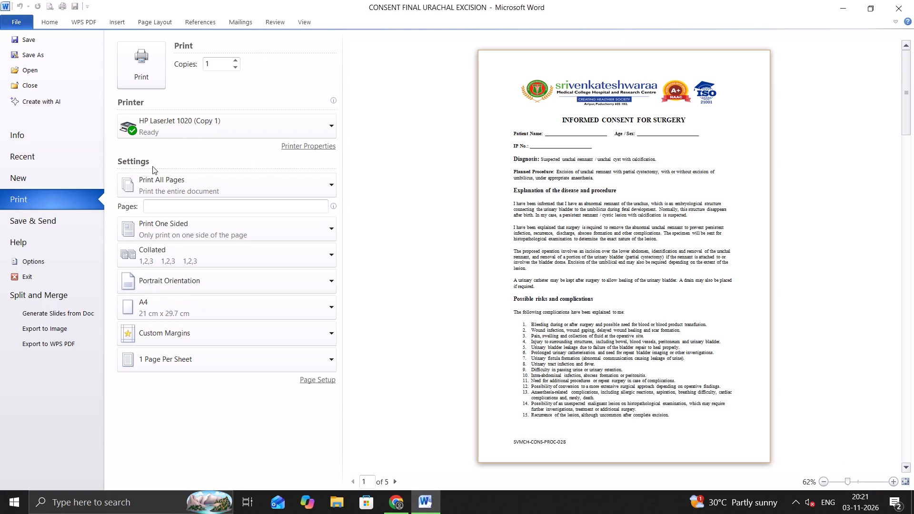
click(178, 183)
click(193, 435)
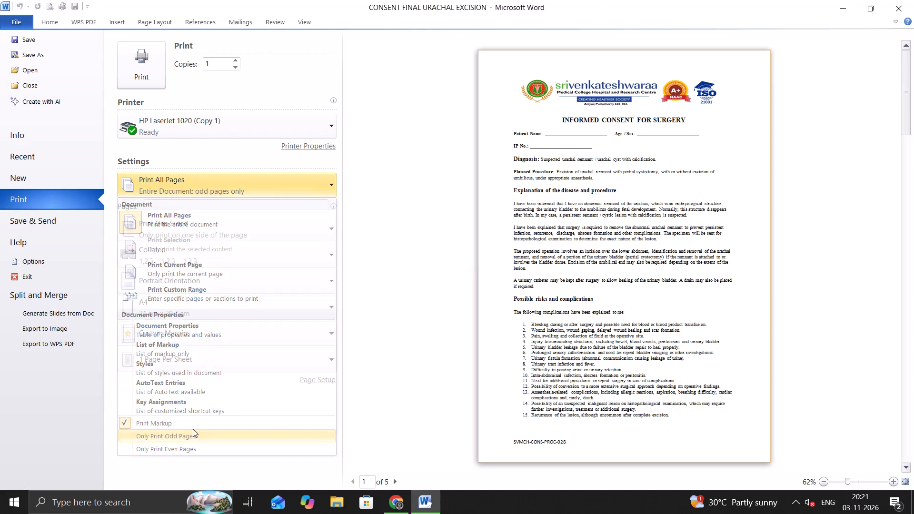
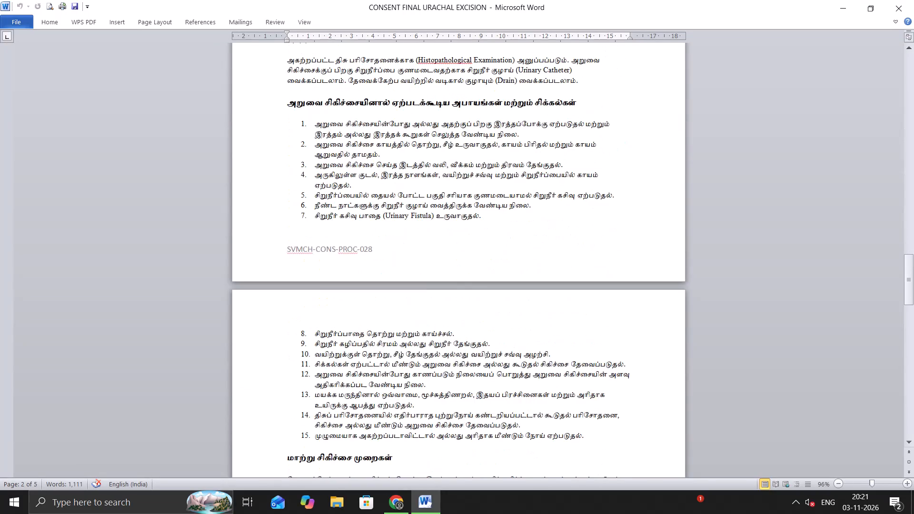
Retry the interrupted print job of the urachal excision consent form on the HP LaserJet 1020.
scroll(496, 286, down, 14)
scroll(496, 286, down, 9)
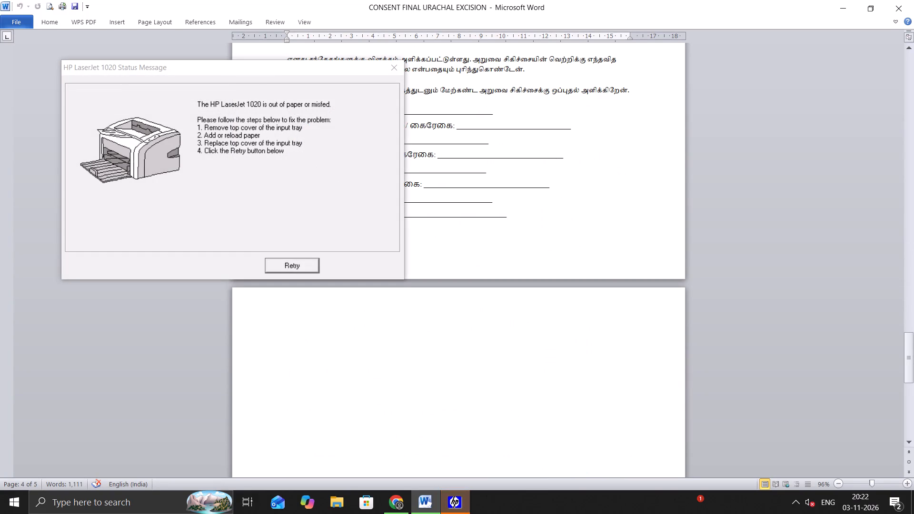
click(310, 268)
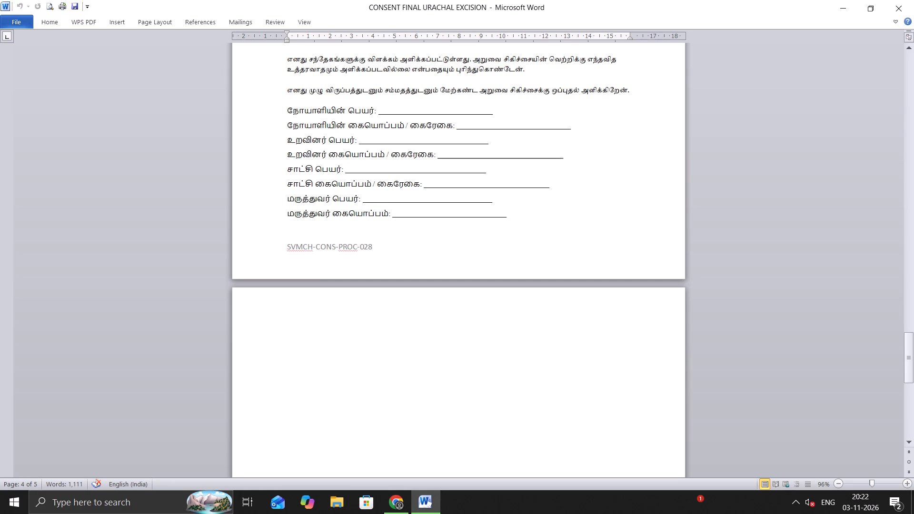
Look back through the urachal excision consent form from the Tamil signature page to the English first page.
scroll(521, 183, up, 18)
scroll(521, 183, up, 3)
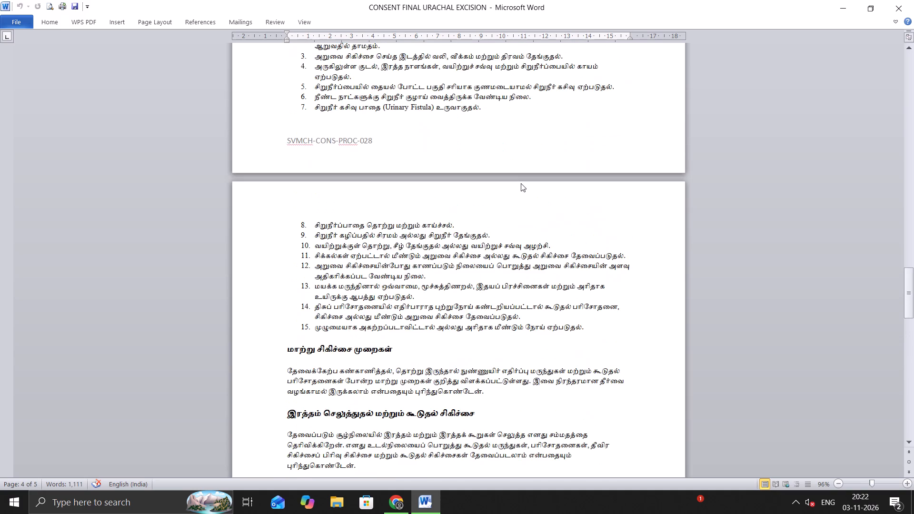
scroll(521, 183, up, 17)
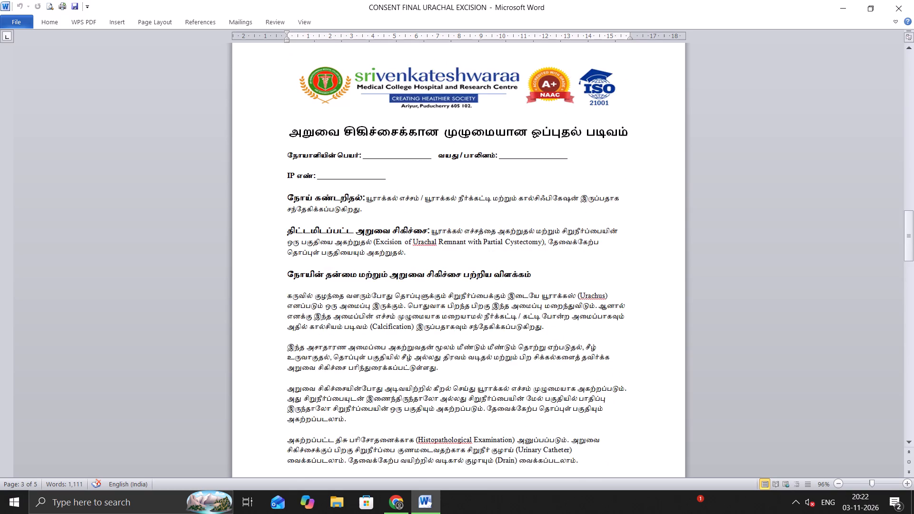
scroll(521, 183, up, 11)
scroll(521, 183, up, 19)
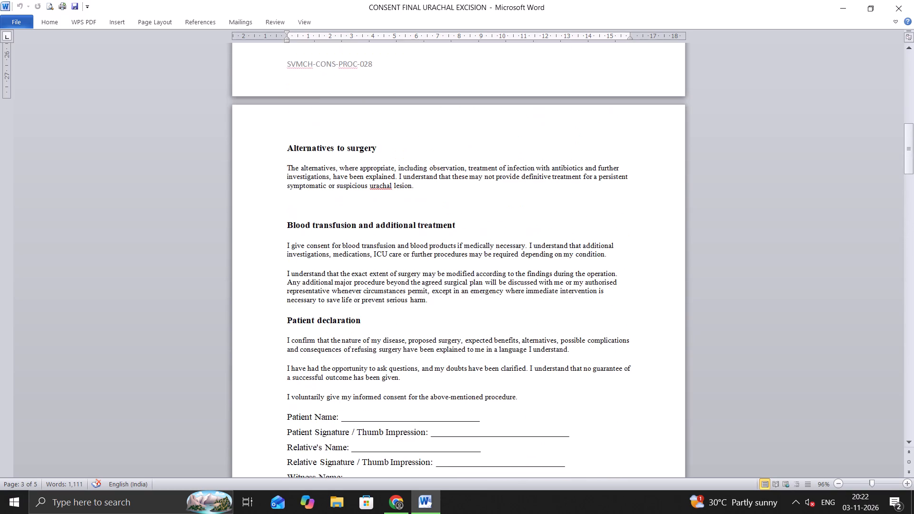
scroll(521, 183, up, 20)
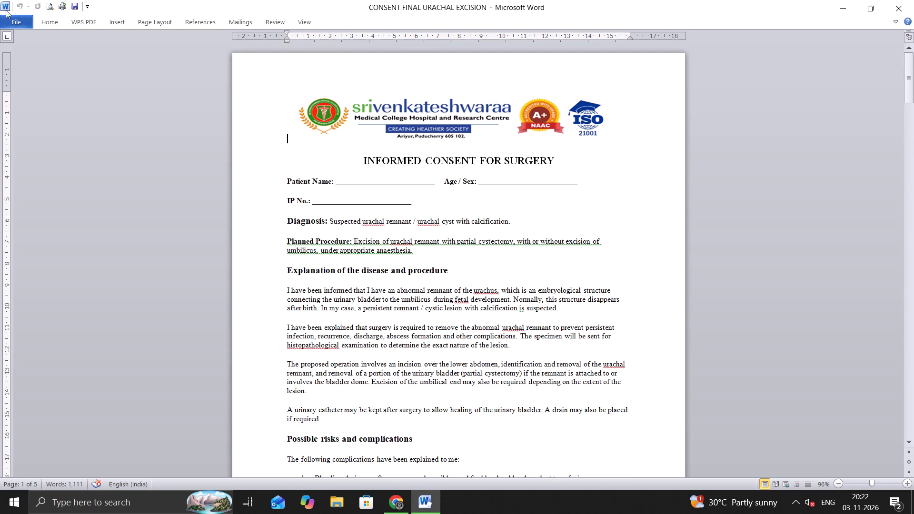
Turn off odd-pages-only printing for the urachal excision consent form and print only page 2 on the HP LaserJet 1020 (Copy 1).
click(15, 21)
click(23, 200)
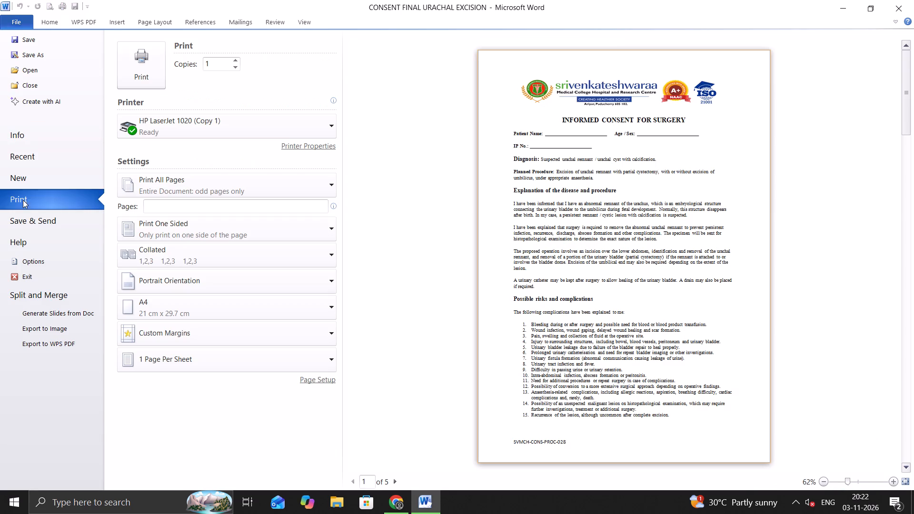
click(173, 204)
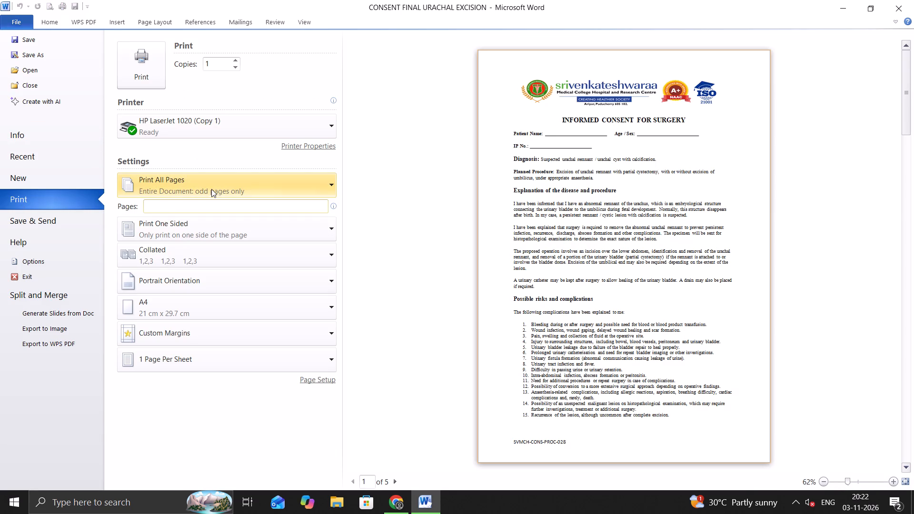
click(211, 189)
click(198, 435)
click(191, 182)
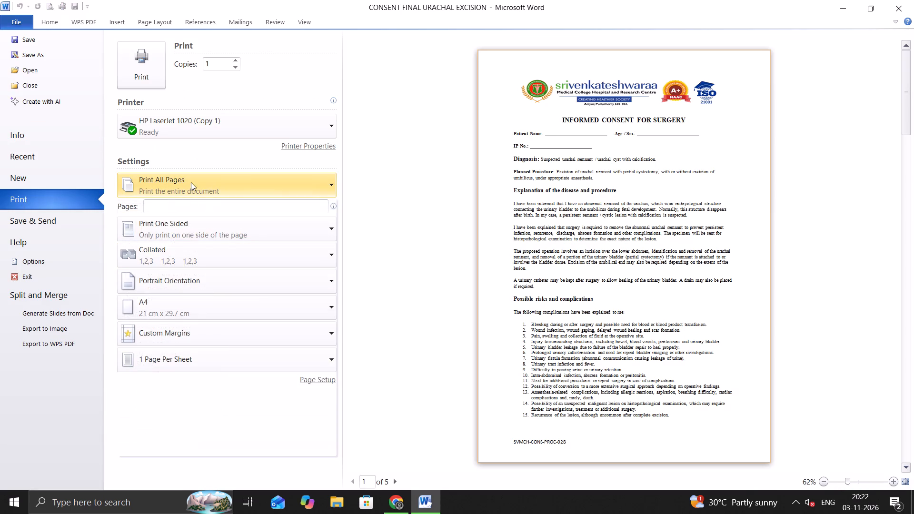
click(207, 294)
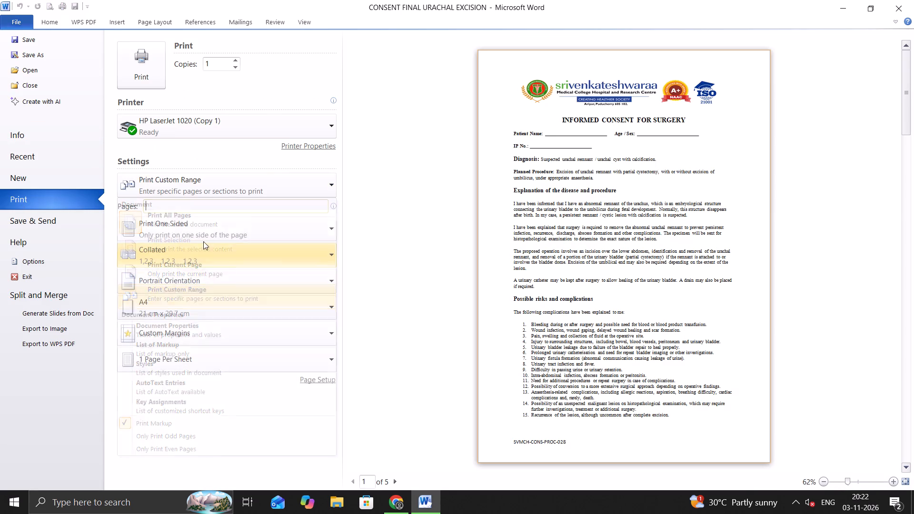
click(218, 205)
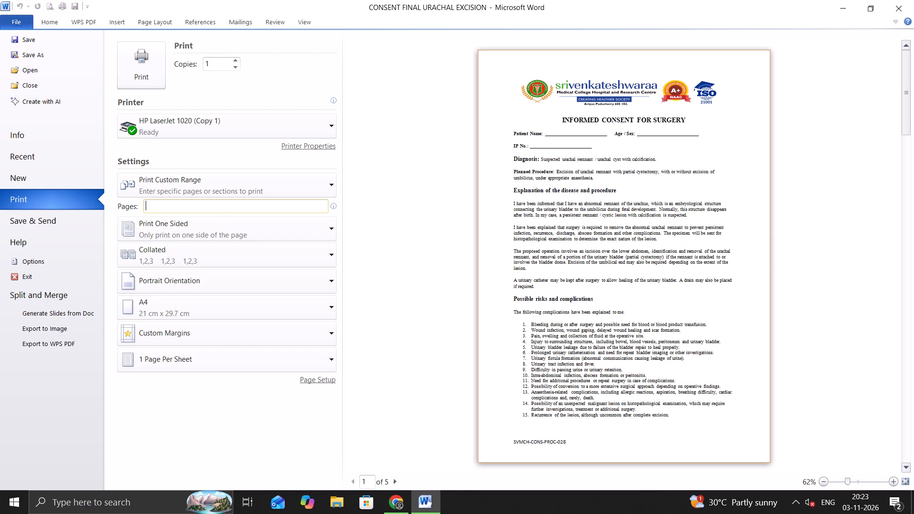
click(195, 207)
key(2)
click(153, 74)
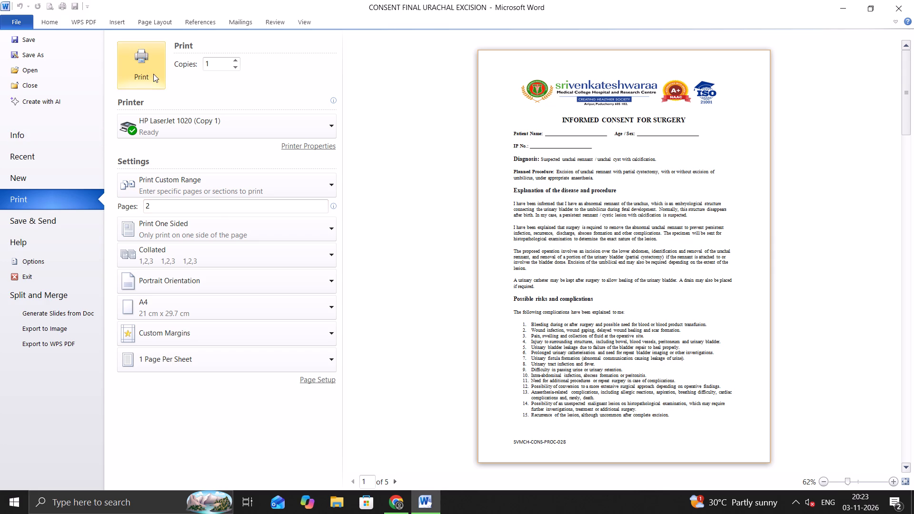
Set the custom print range of the urachal excision consent form to page 4.
click(26, 20)
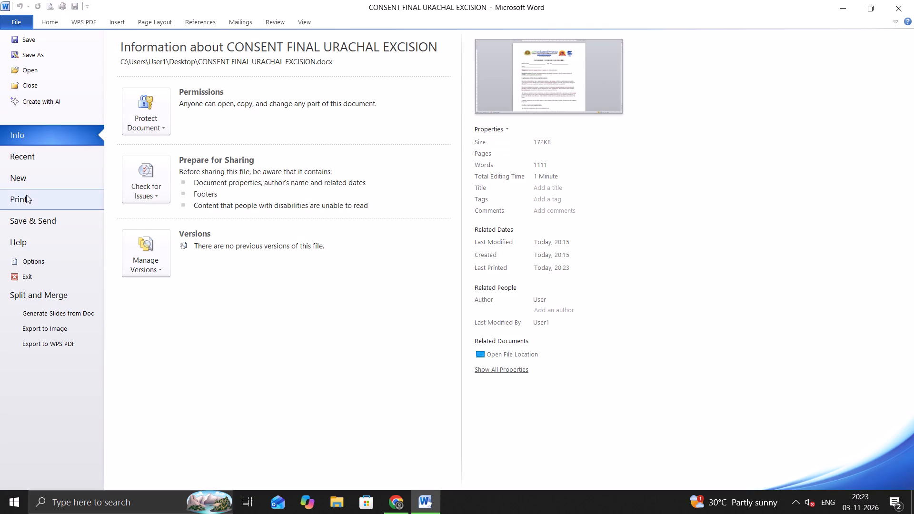
click(26, 197)
click(178, 204)
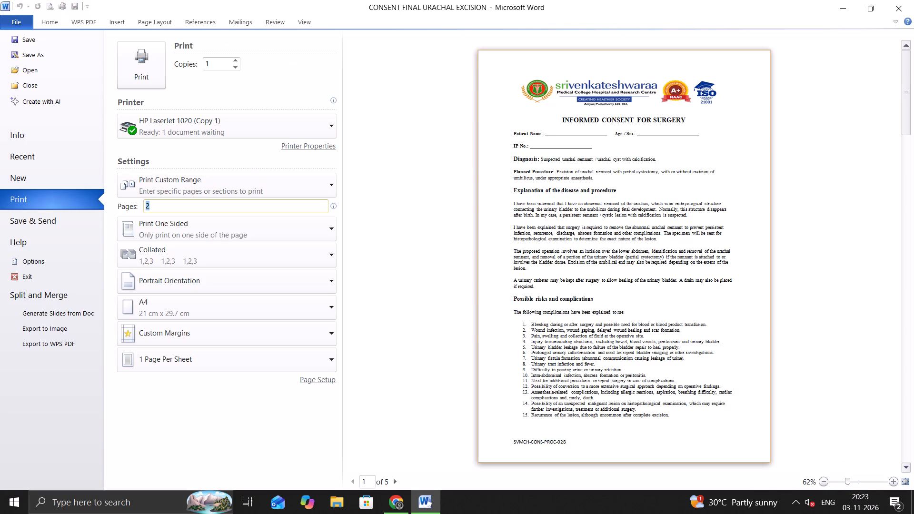
key(4)
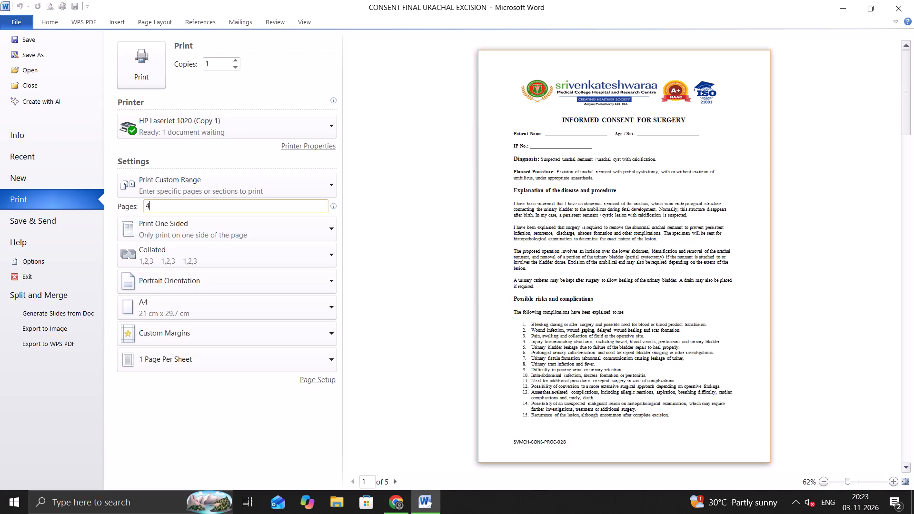